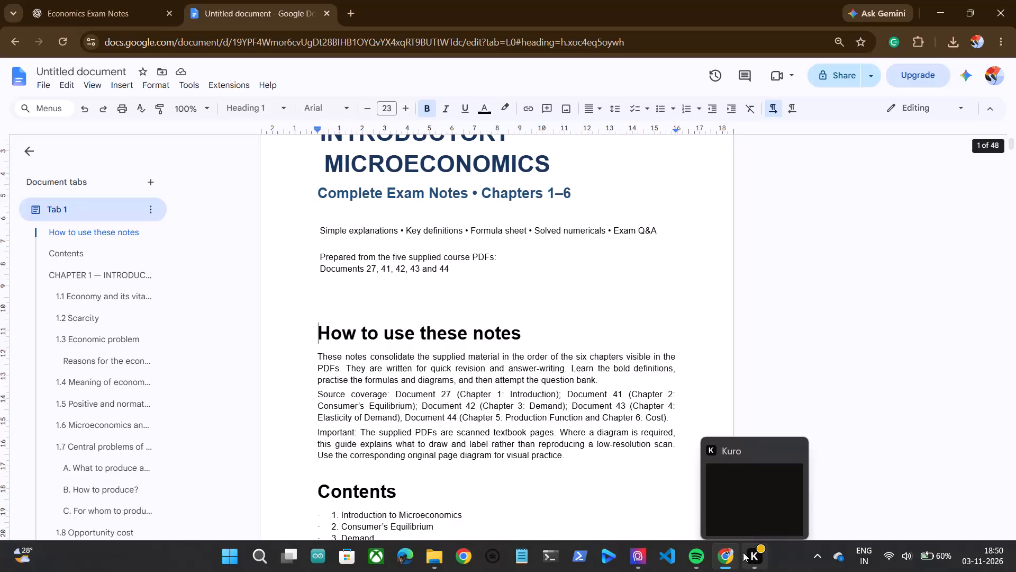
Delete the description and source-PDF lines below the subtitle, and the extra blank line above "How to use these notes".
scroll(497, 342, "up", 10)
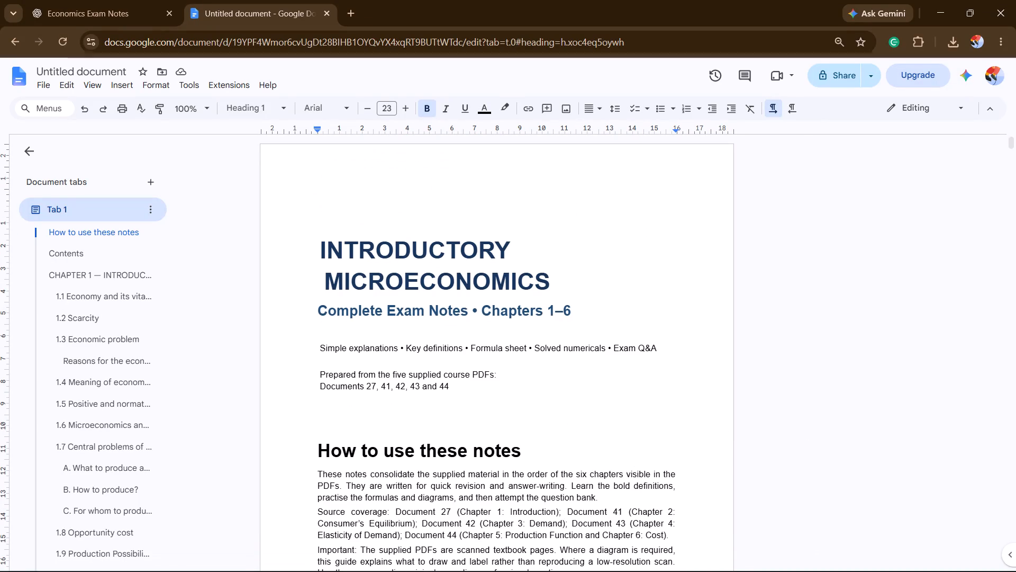
left_click(514, 249)
left_click(591, 301)
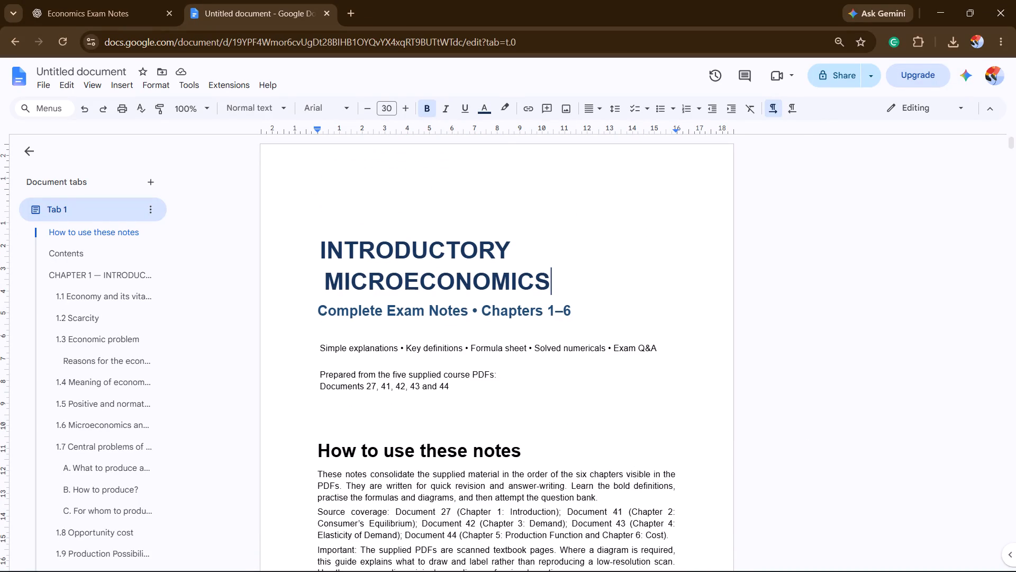
left_click(441, 337)
left_click_drag(309, 347, 448, 358)
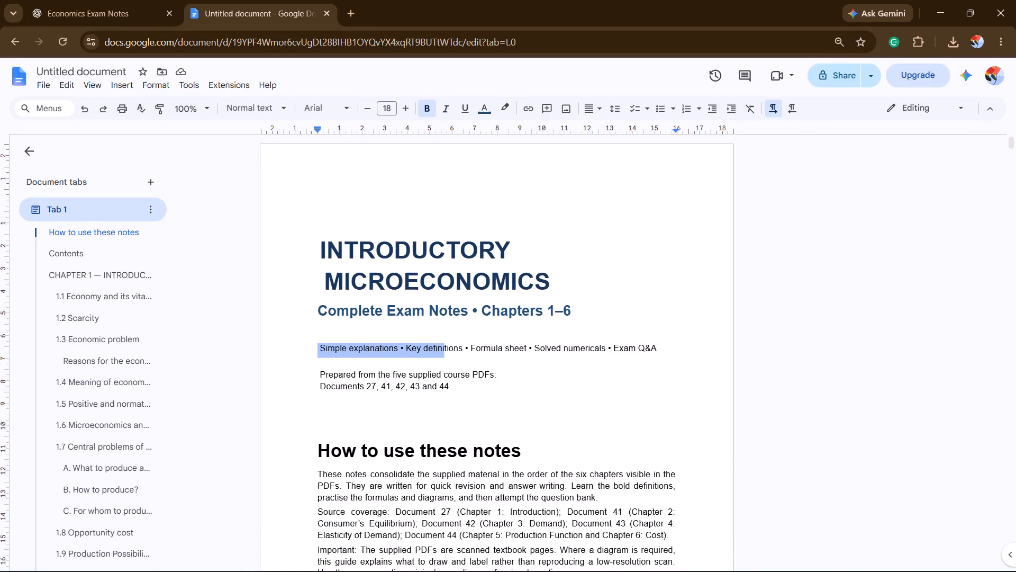
left_click_drag(448, 358, 473, 393)
key("BackSpace")
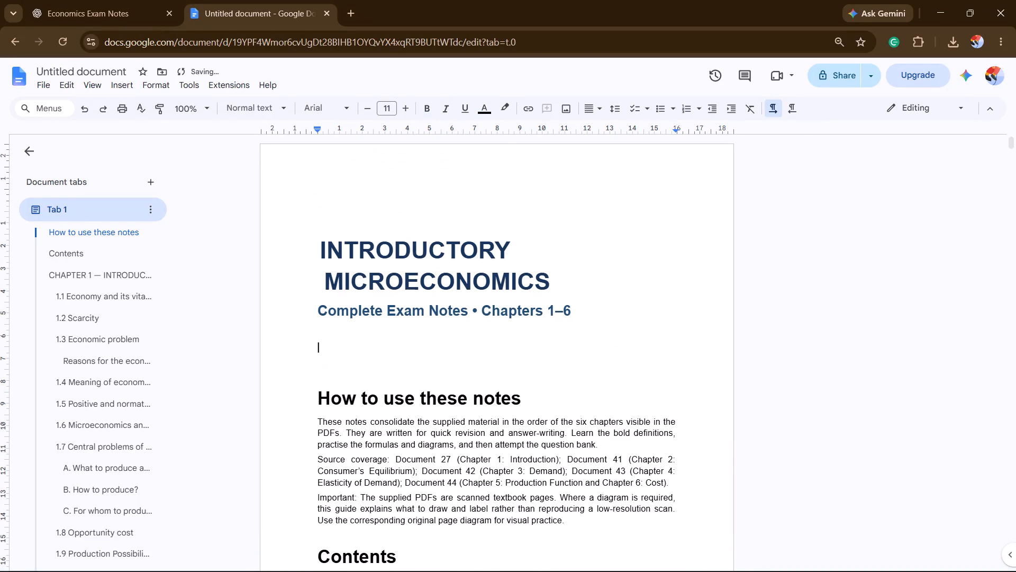
left_click(307, 388)
key("BackSpace")
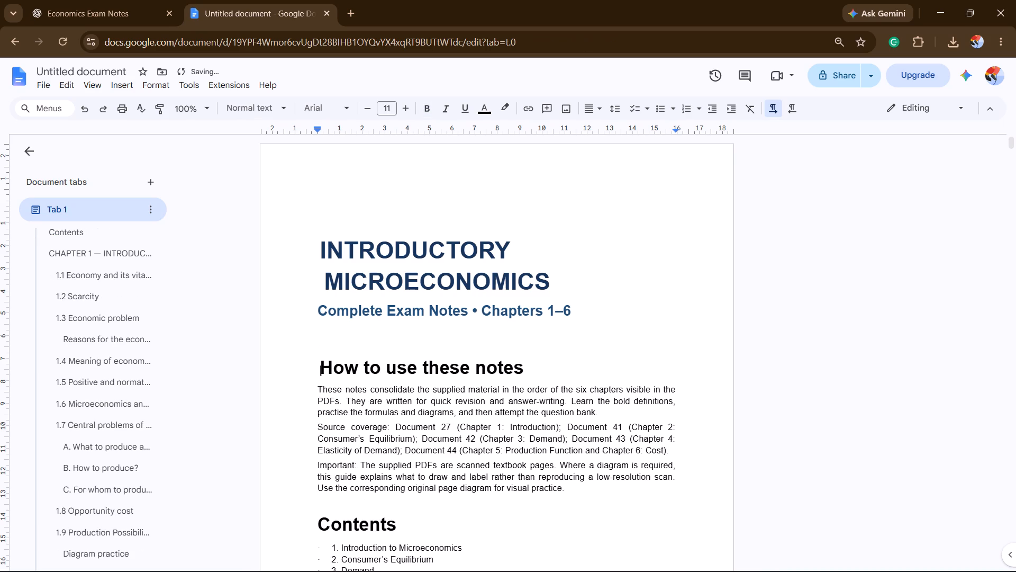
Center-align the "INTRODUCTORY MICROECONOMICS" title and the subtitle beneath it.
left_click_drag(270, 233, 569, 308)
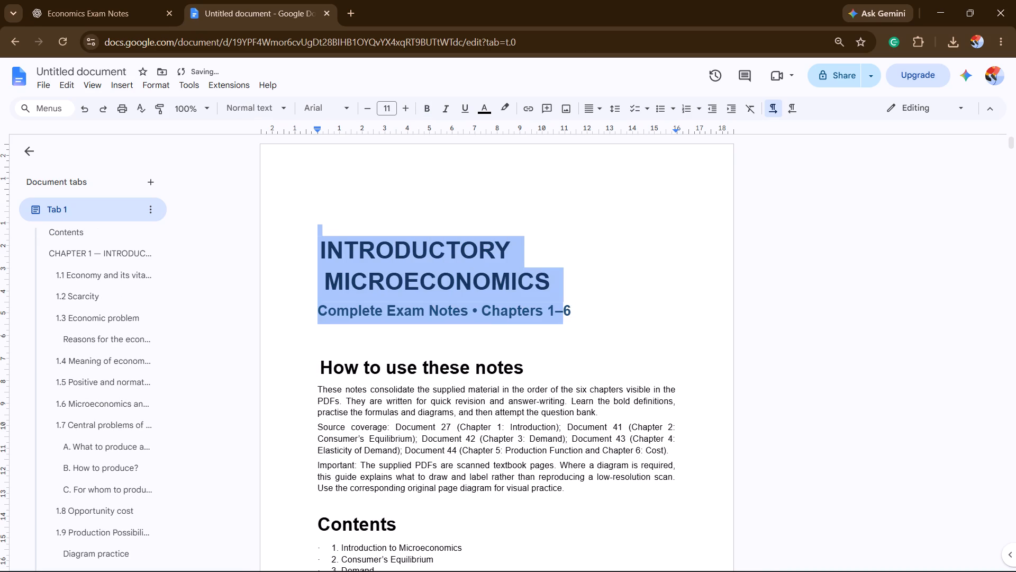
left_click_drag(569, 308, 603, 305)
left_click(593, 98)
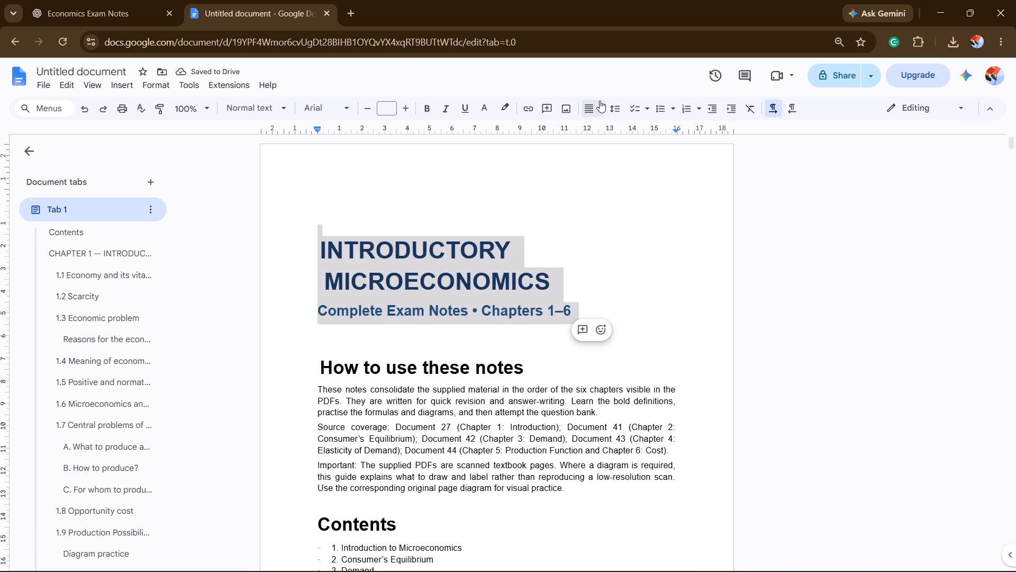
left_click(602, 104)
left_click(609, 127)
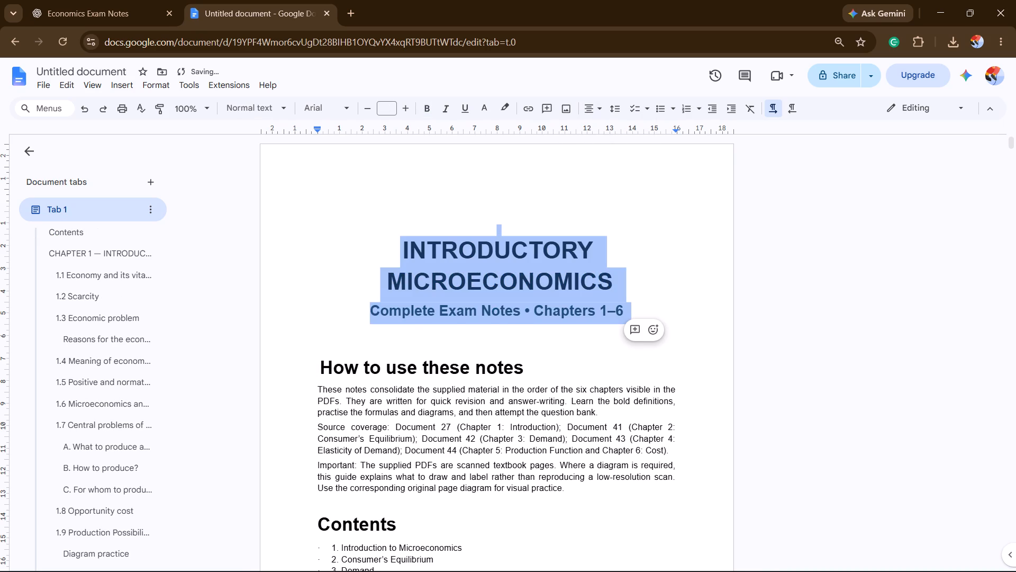
Remove the blank lines above the "INTRODUCTORY MICROECONOMICS" title so it starts at the top of the first page.
left_click(546, 303)
left_click(398, 258)
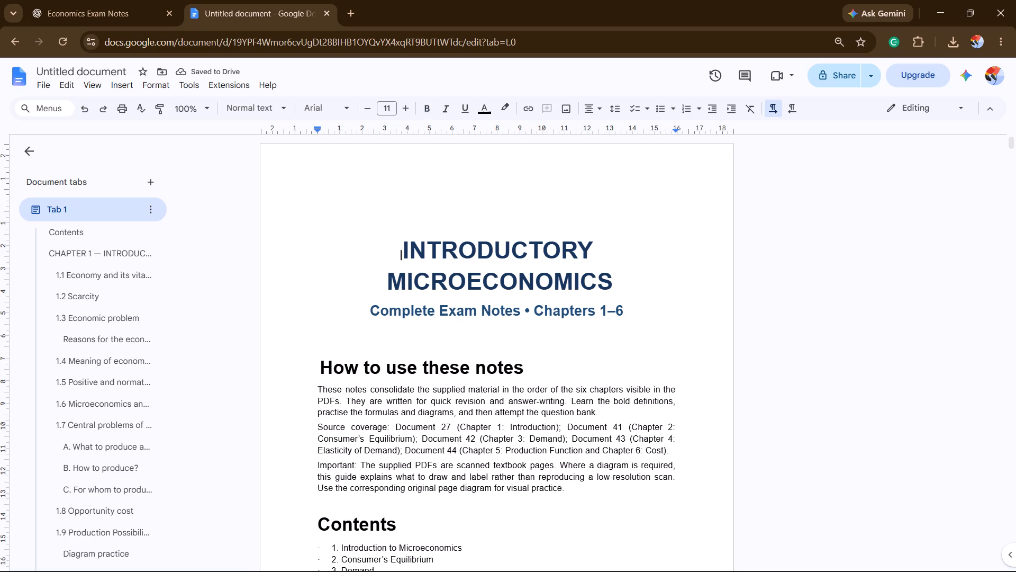
key("BackSpace")
key("BackSpace")
key("BackSpace")
key("BackSpace")
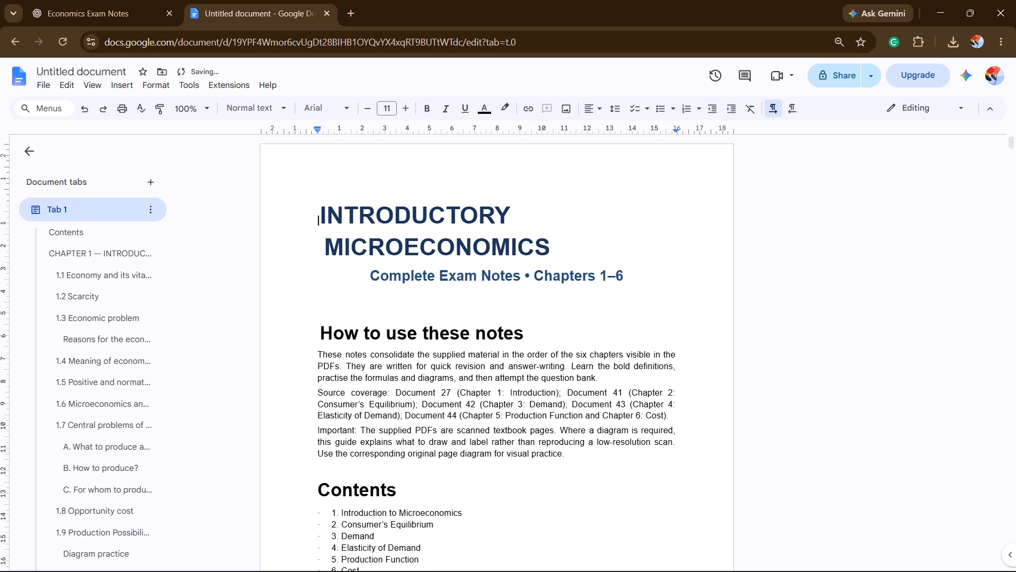
key("BackSpace")
key("ctrl+z")
key("BackSpace")
key("BackSpace")
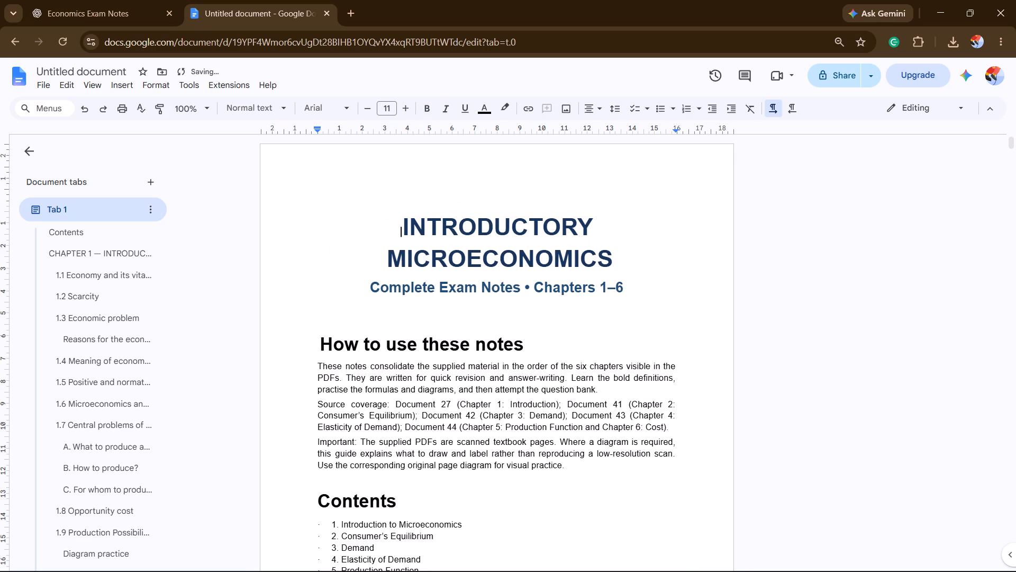
key("BackSpace")
key("BackSpace")
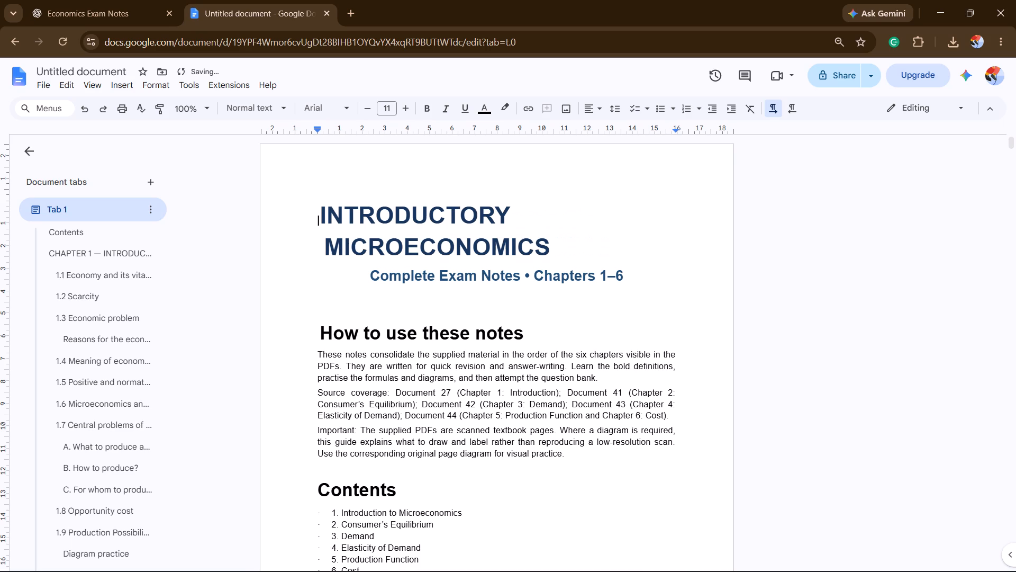
key("Return")
key("BackSpace")
key("BackSpace")
Center-align the two-line "INTRODUCTORY MICROECONOMICS" title together with its subtitle.
left_click_drag(294, 199, 458, 243)
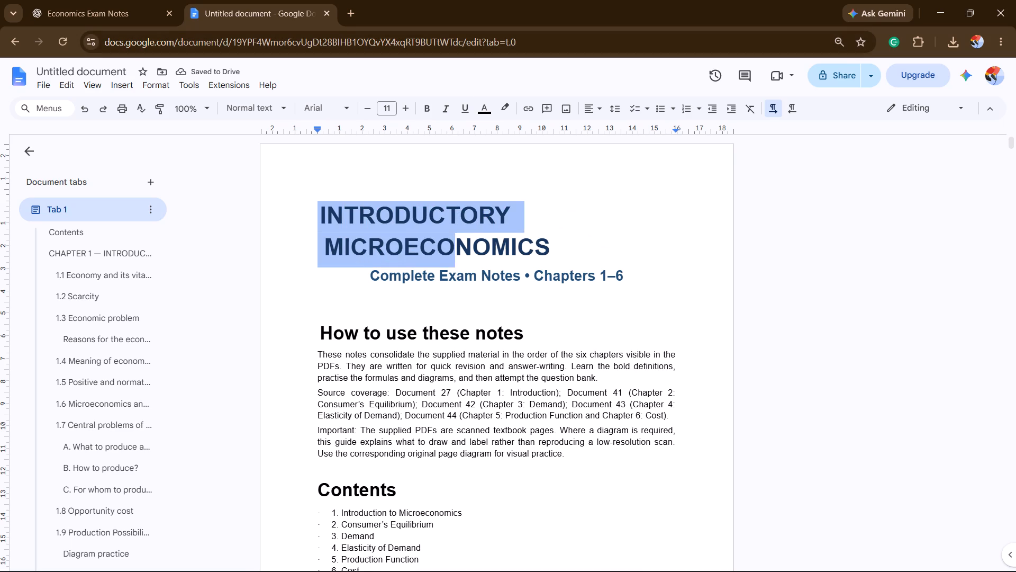
left_click_drag(458, 243, 630, 267)
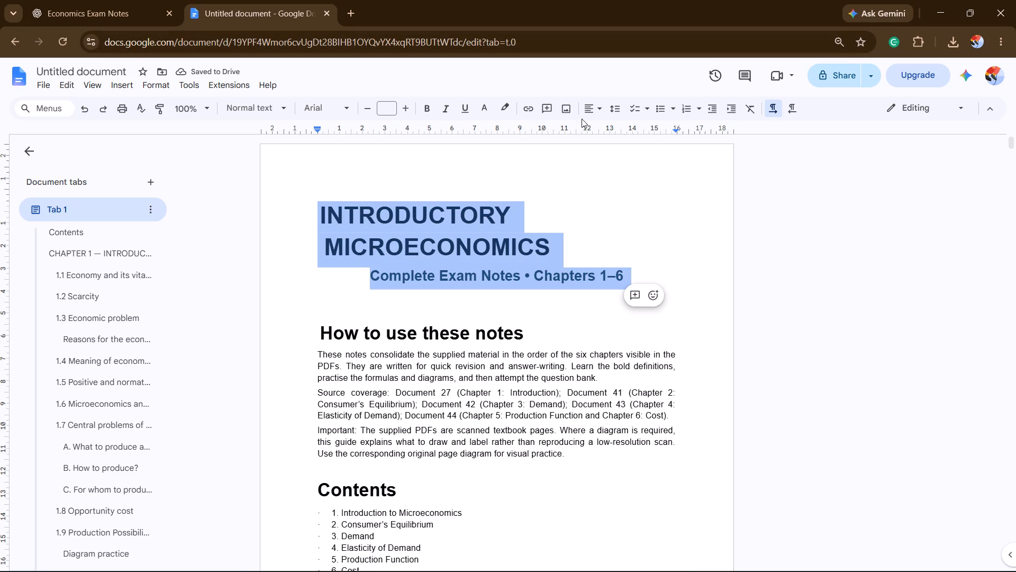
left_click(600, 109)
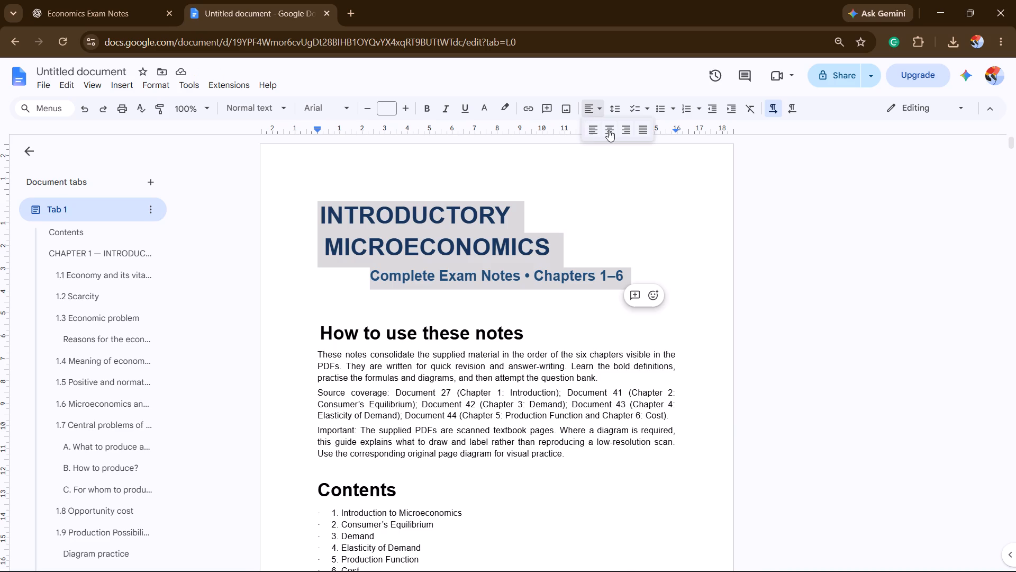
left_click(611, 130)
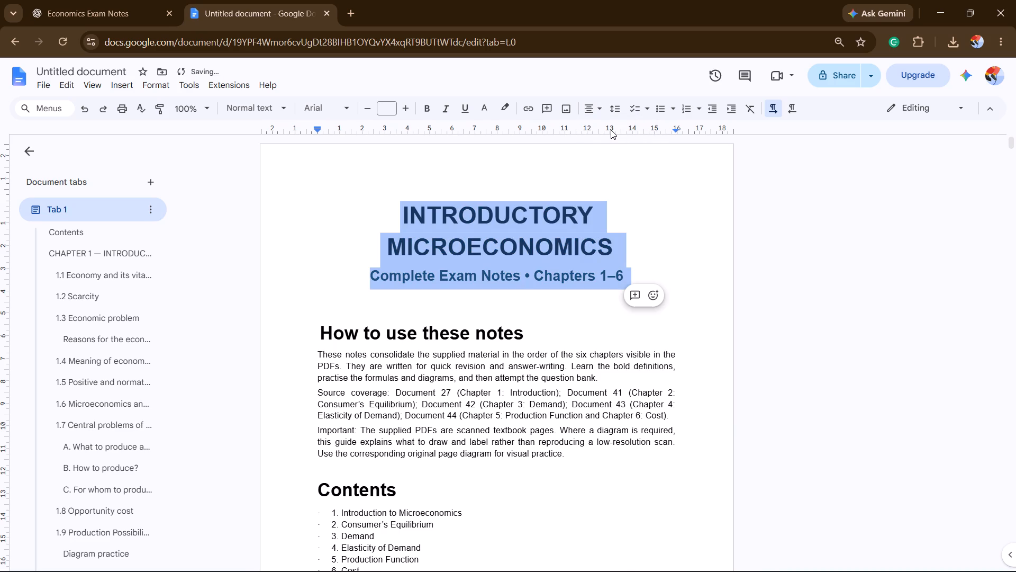
left_click(365, 201)
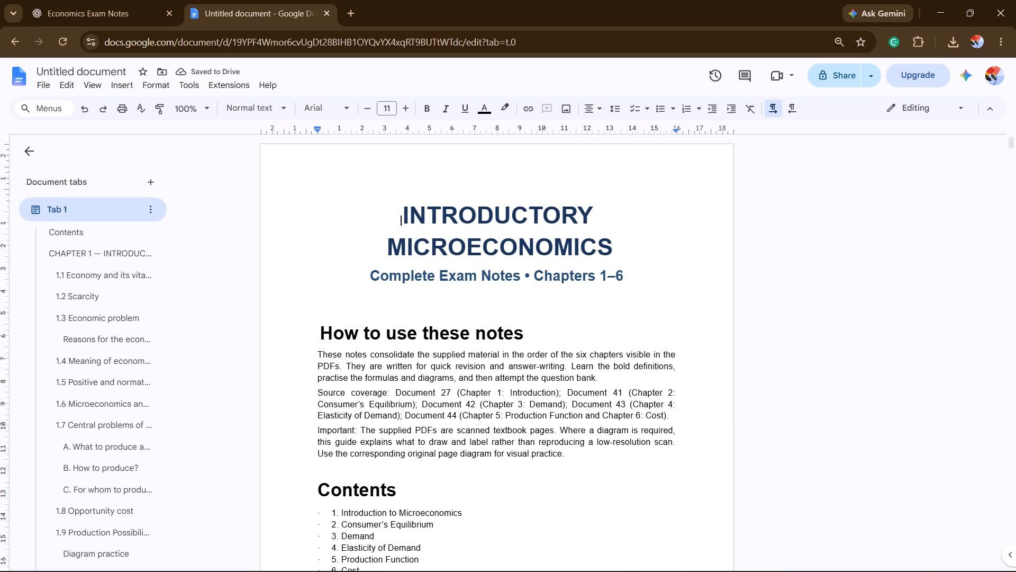
Delete the subtitle text "Complete Exam Notes • Chapters 1–6" below the title.
left_click_drag(649, 269, 369, 281)
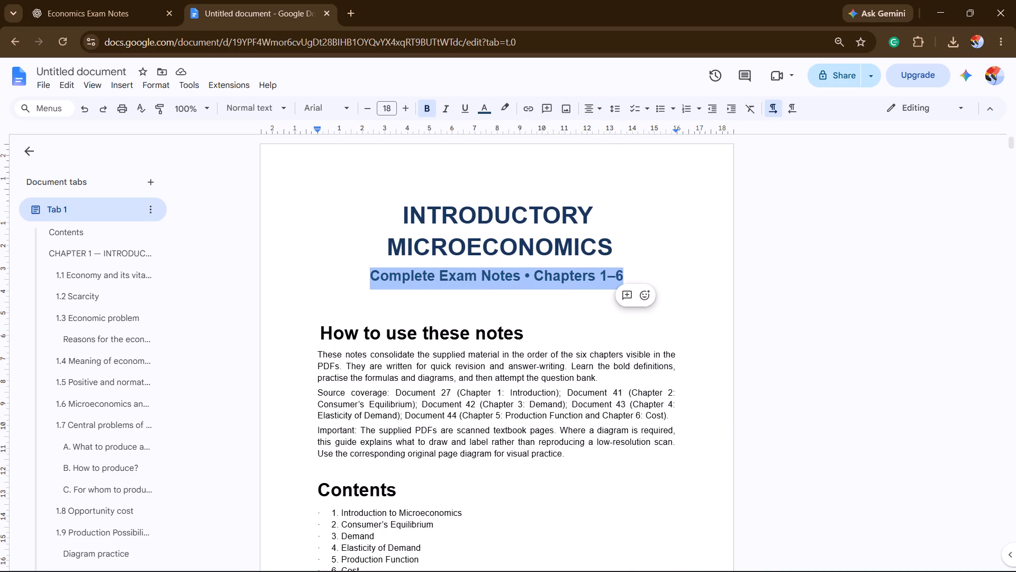
key("BackSpace")
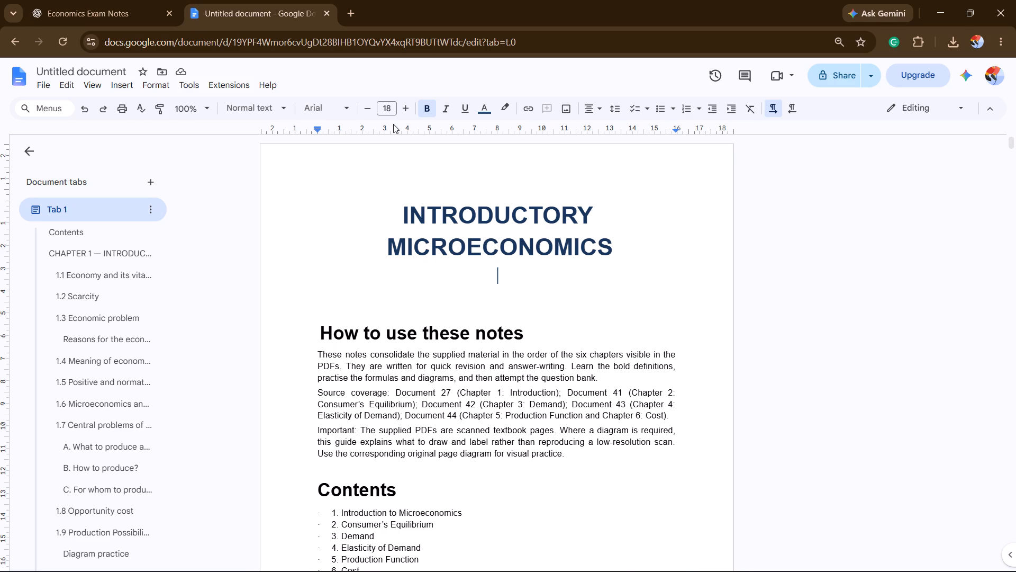
Reduce the font size of the empty line below the title to 1.
left_click(409, 113)
left_click(371, 113)
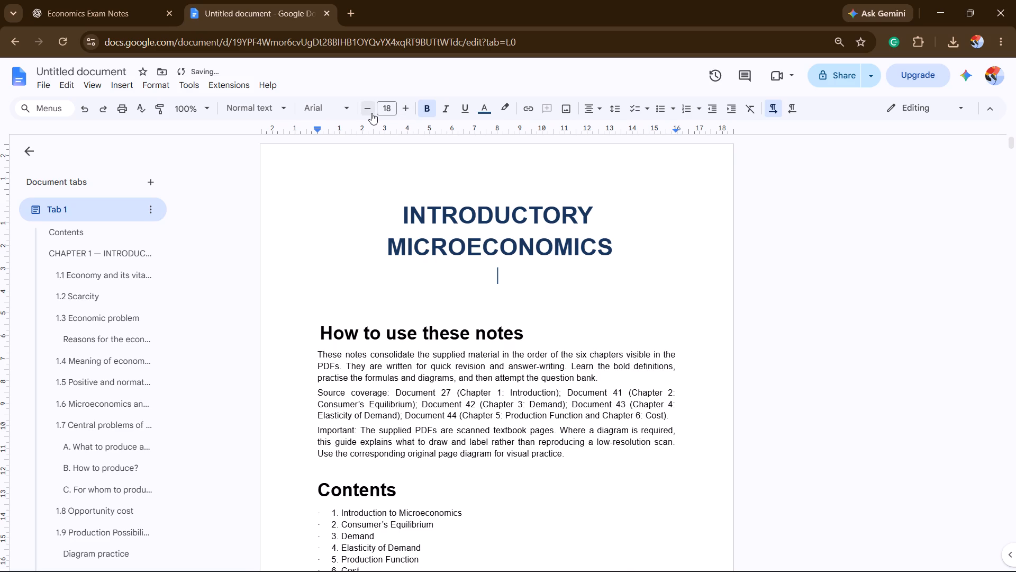
left_click(371, 113)
triple_click(371, 113)
triple_click(371, 113)
triple_click(371, 113)
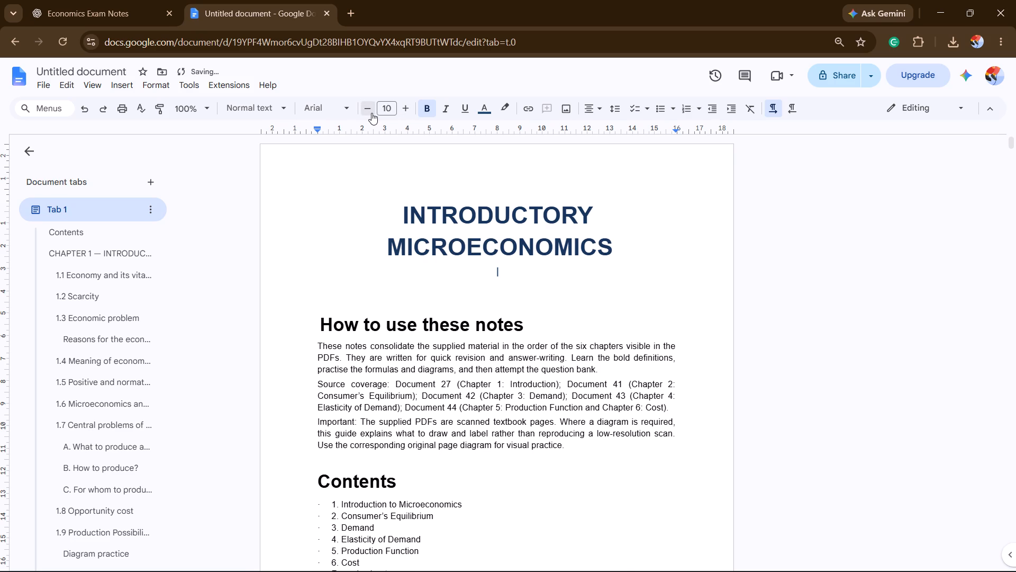
triple_click(371, 113)
triple_click(371, 113)
triple_click(371, 113)
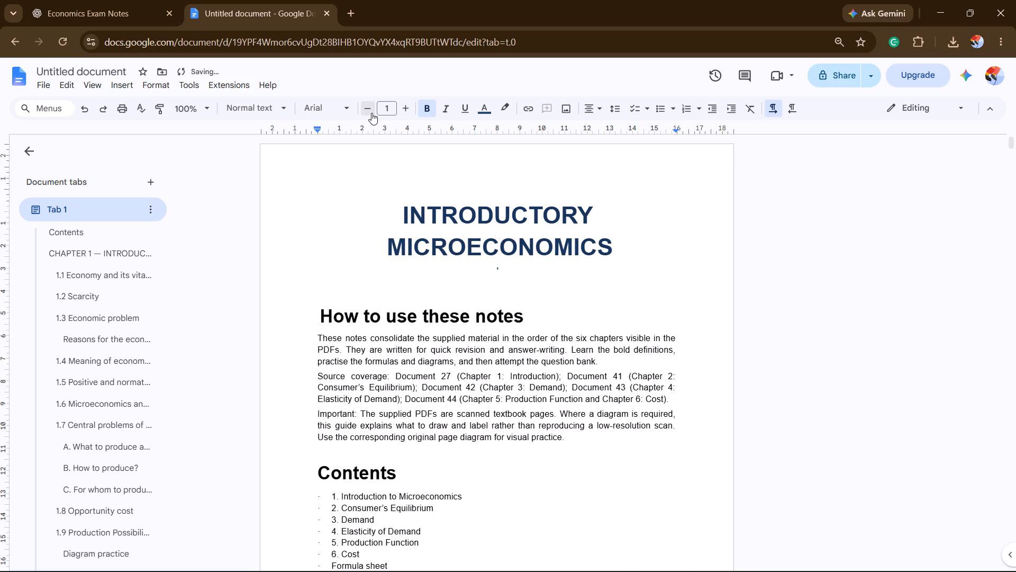
left_click(371, 113)
left_click(371, 113)
Review the layout of the title, the introduction, the contents list and the opening Chapter 1 sections.
scroll(434, 227, "down", 10)
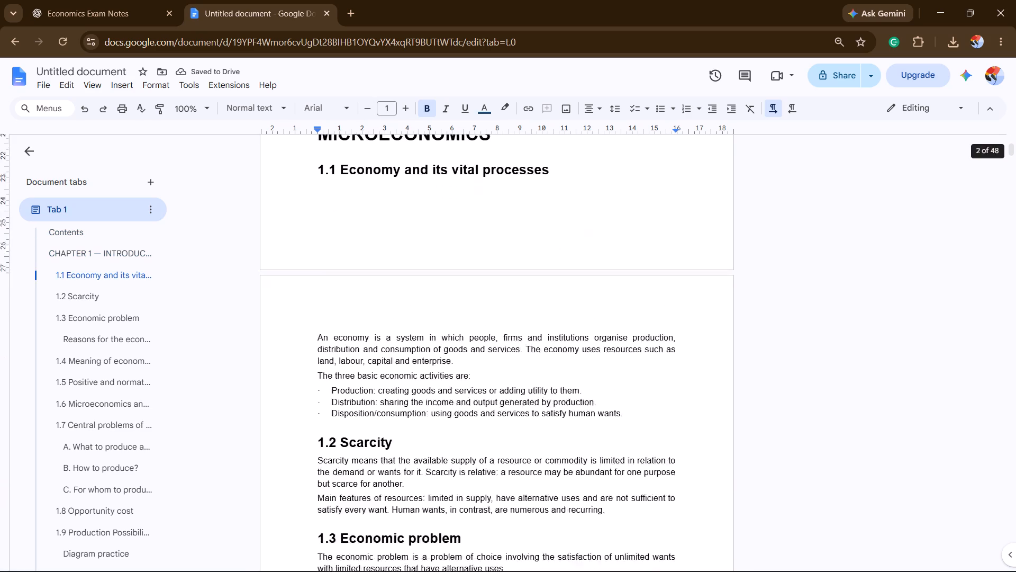
scroll(436, 229, "down", 5)
scroll(436, 229, "up", 20)
scroll(436, 229, "down", 5)
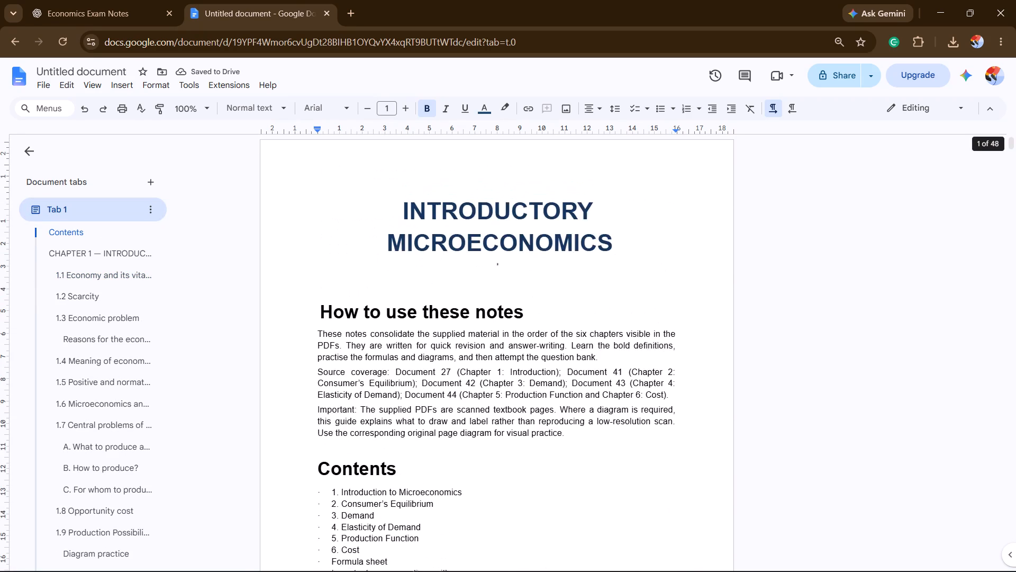
scroll(436, 229, "up", 6)
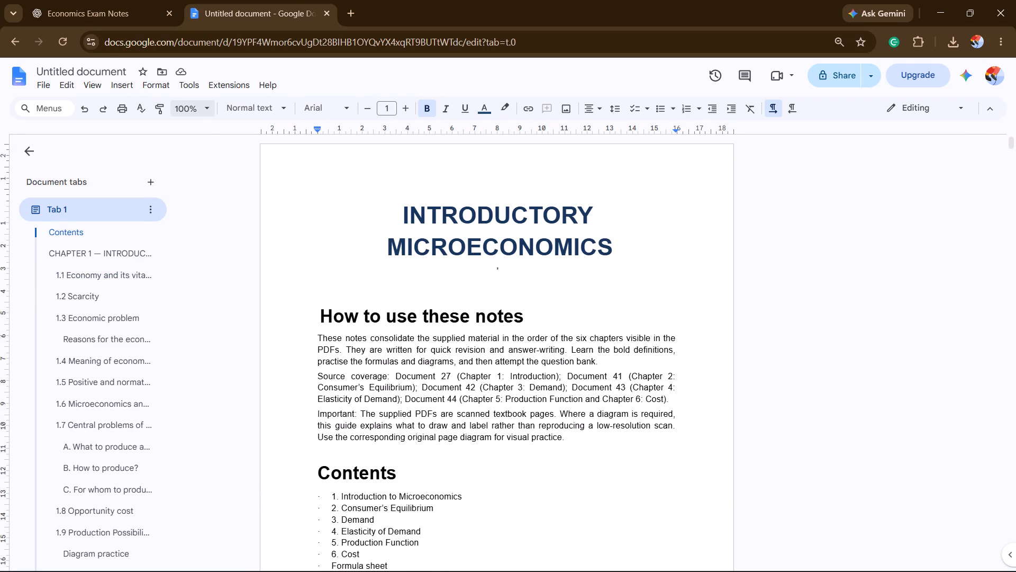
left_click(213, 113)
left_click(197, 230)
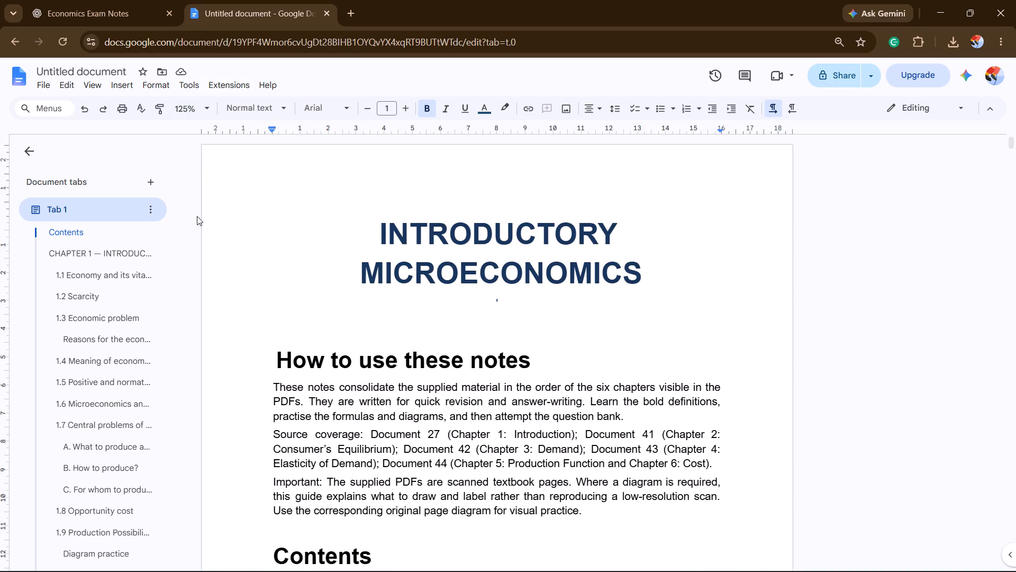
left_click(198, 115)
left_click(200, 210)
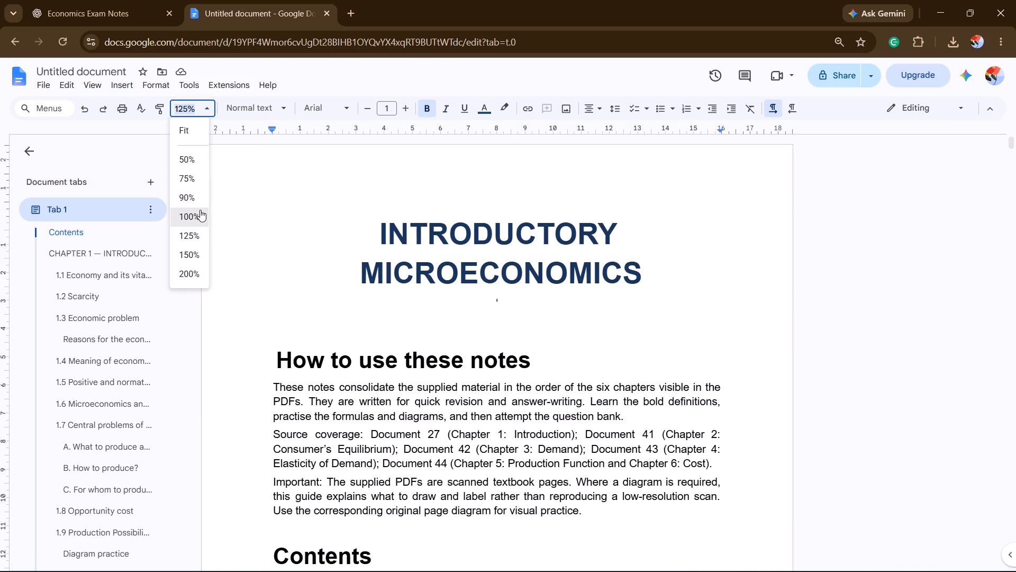
scroll(330, 220, "down", 2, "ctrl")
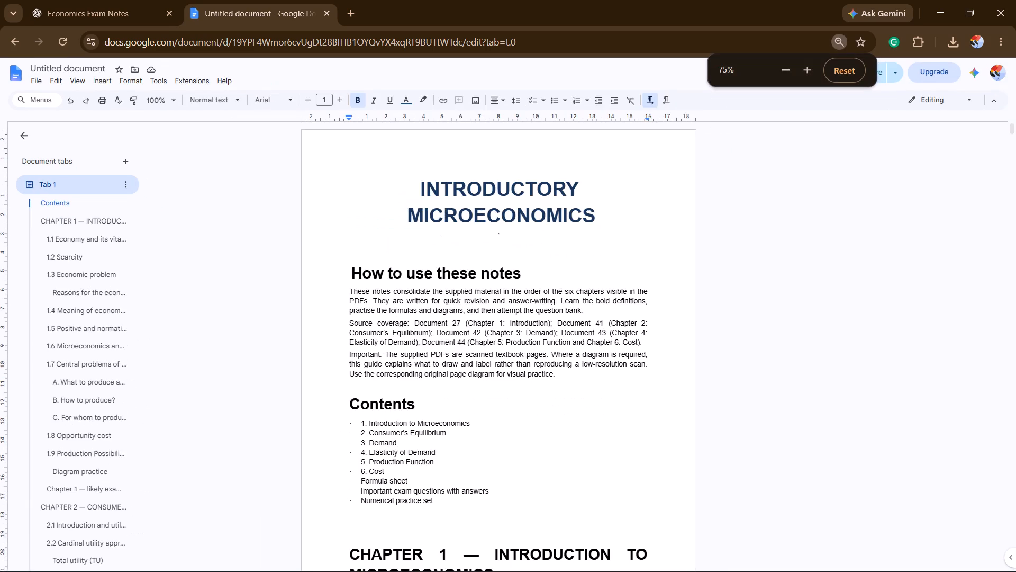
scroll(330, 220, "up", 2, "ctrl")
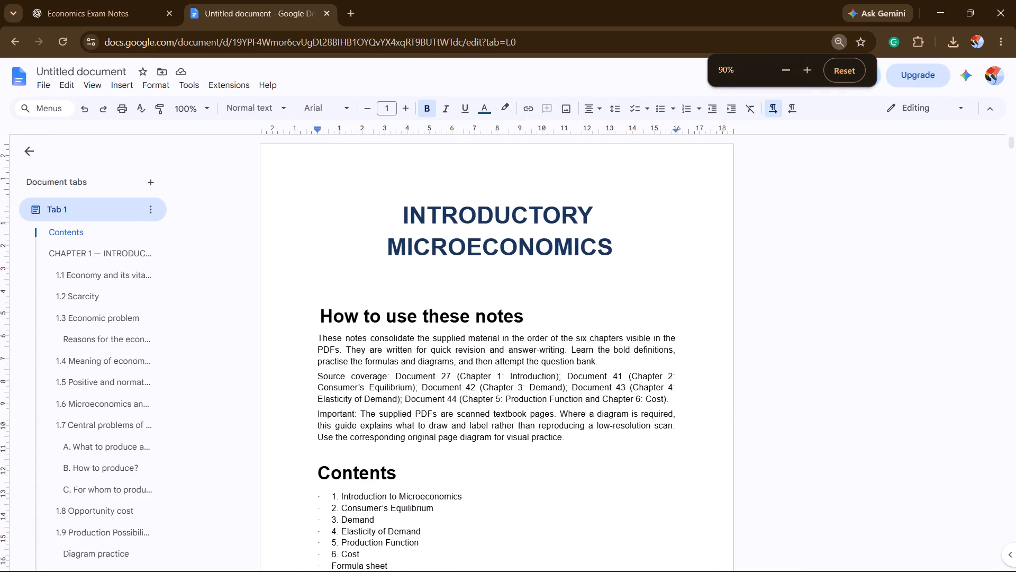
scroll(330, 220, "up", 1, "ctrl")
scroll(330, 220, "down", 1, "ctrl")
scroll(410, 238, "down", 3)
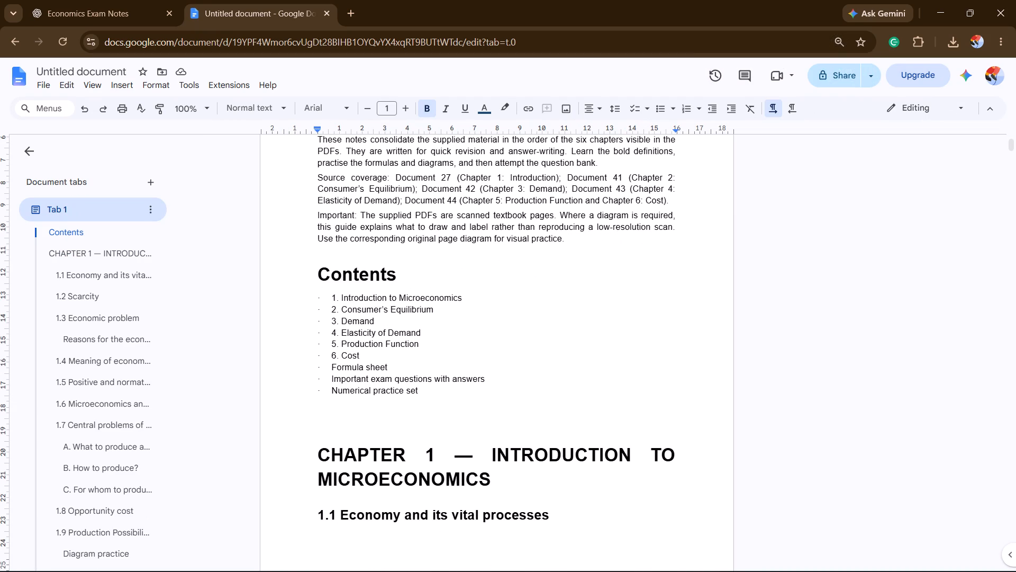
scroll(417, 205, "up", 2)
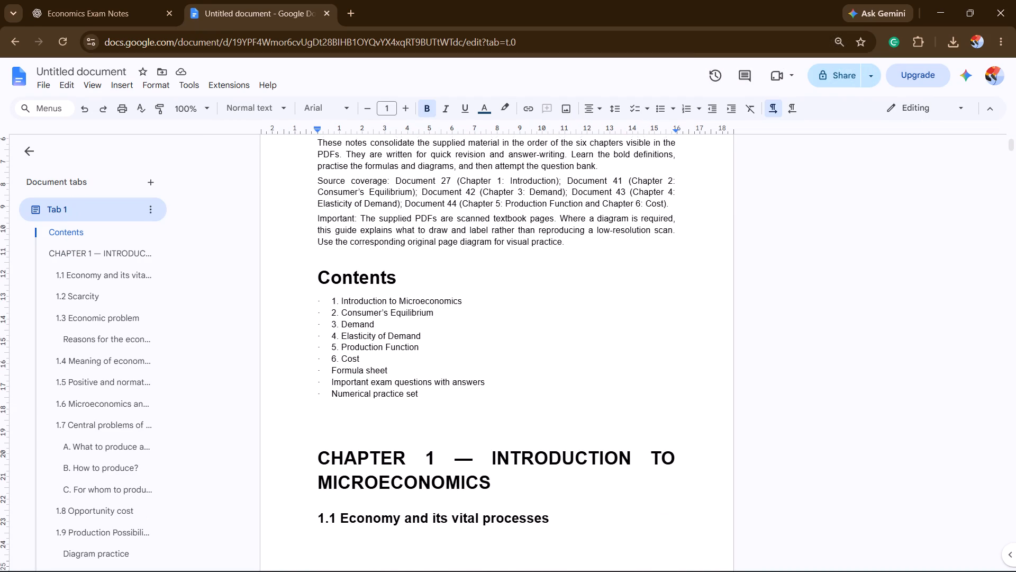
scroll(417, 205, "up", 4)
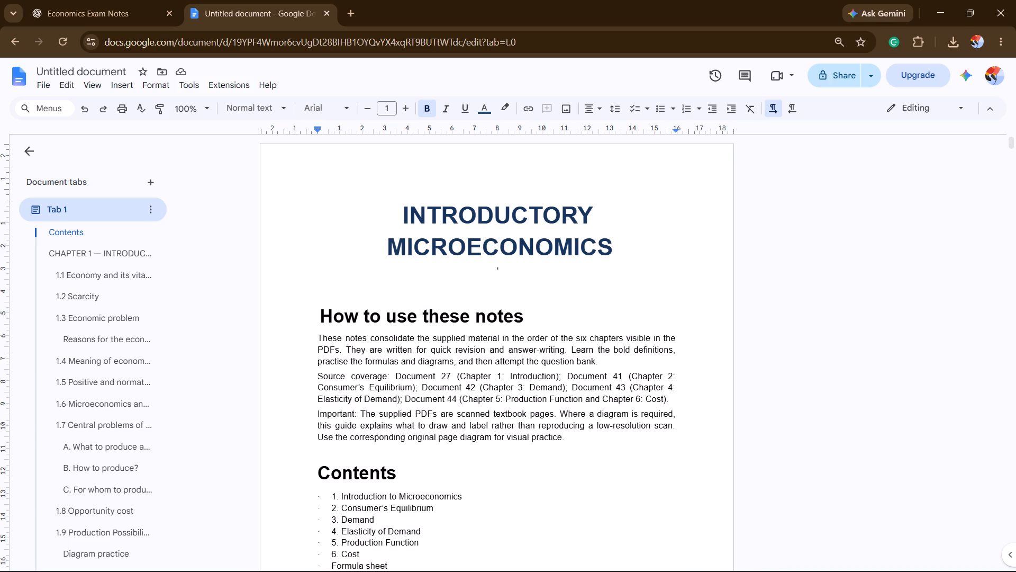
Read the "How to use these notes" heading and its first paragraph.
left_click(342, 314)
left_click(362, 319)
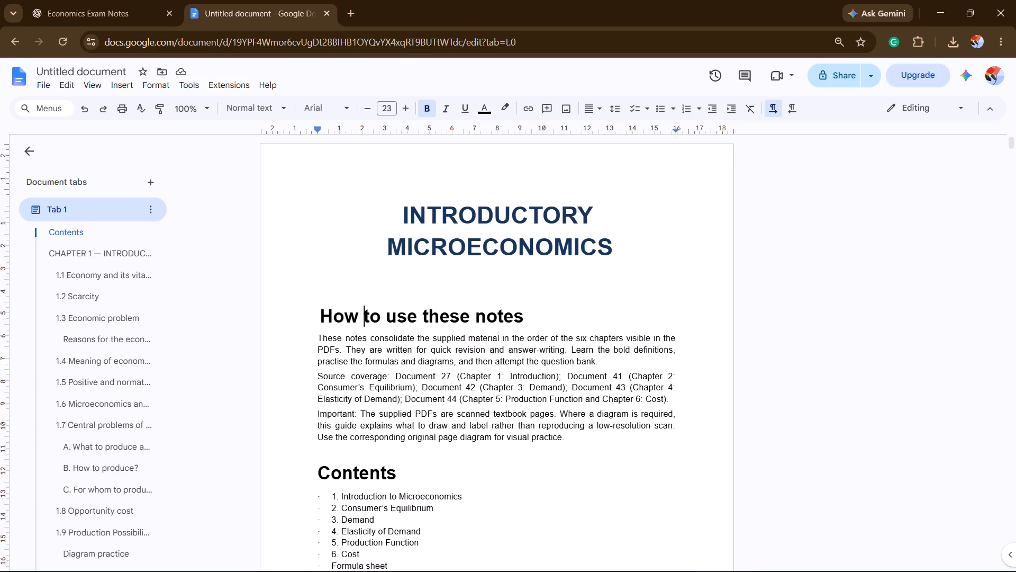
left_click(375, 318)
left_click(413, 311)
left_click(446, 311)
left_click(521, 319)
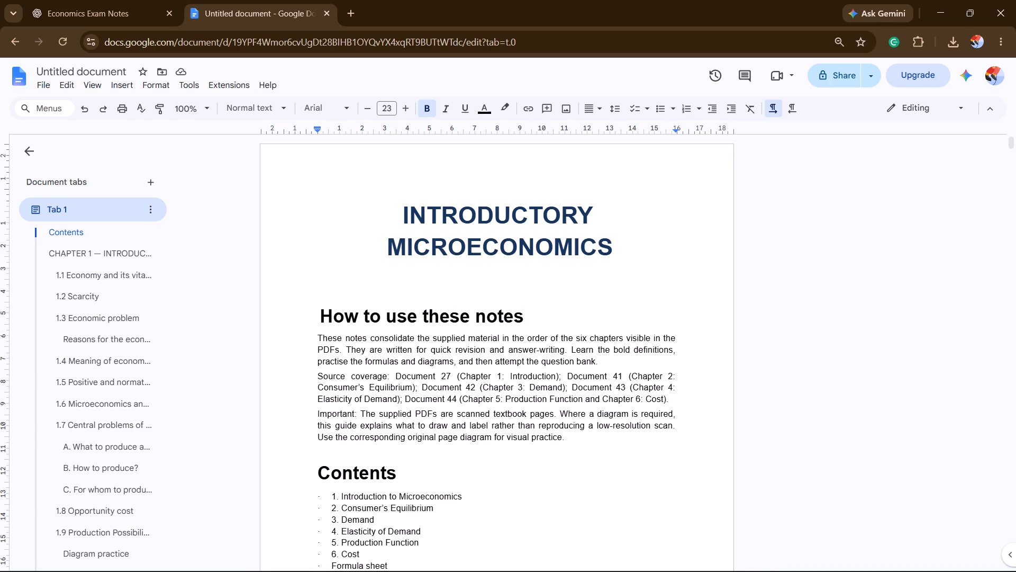
left_click(338, 345)
left_click(368, 339)
left_click(391, 338)
left_click(432, 340)
left_click(455, 340)
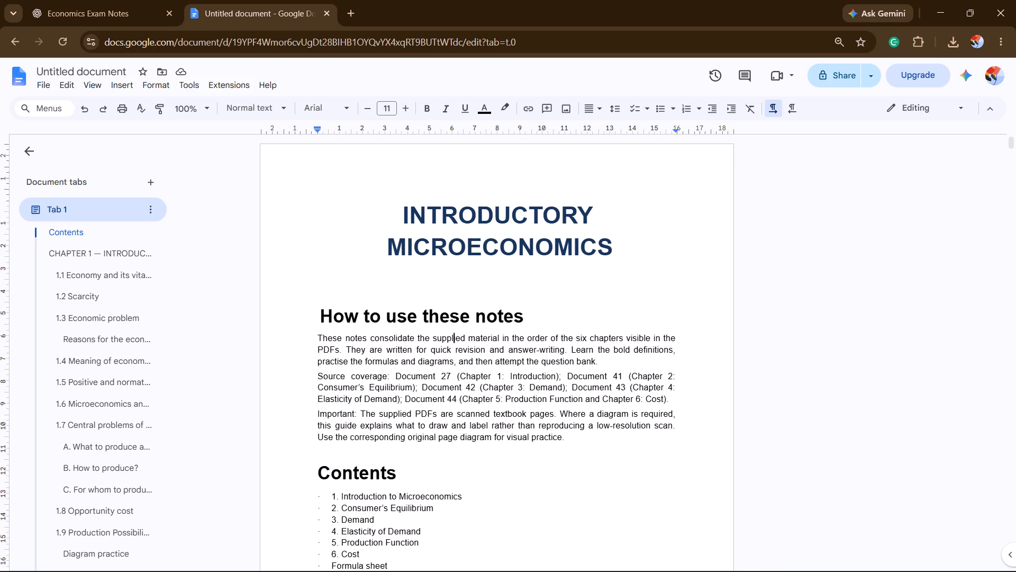
left_click(477, 340)
left_click(535, 340)
left_click(575, 343)
left_click(614, 342)
left_click(637, 341)
left_click(645, 341)
left_click(688, 345)
Delete the entire "How to use these notes" section, including its heading and all three paragraphs.
left_click_drag(584, 444, 321, 317)
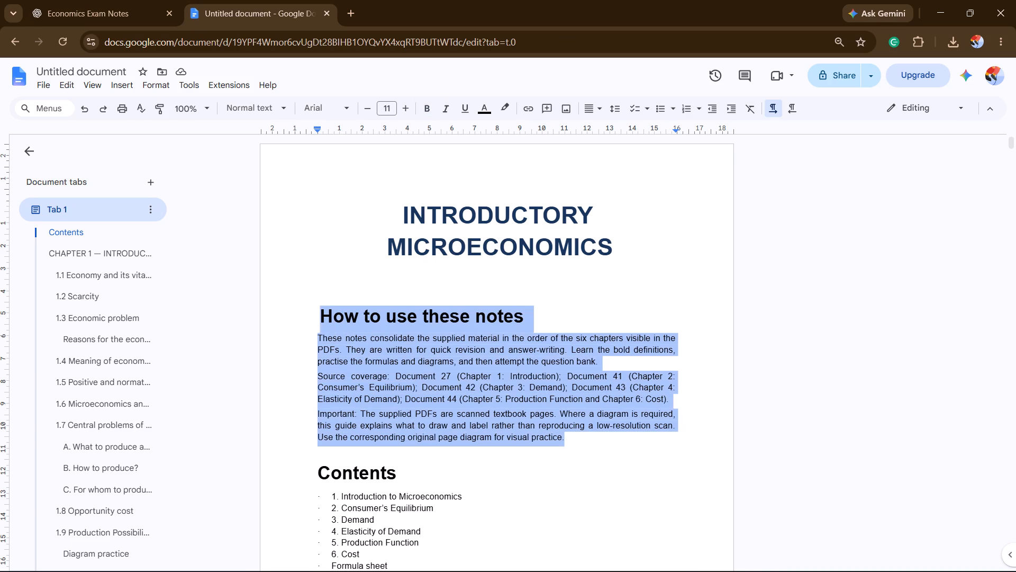
left_click_drag(321, 317, 318, 316)
key("BackSpace")
Remove the empty lines above the "Contents" heading so it sits directly below the document title.
left_click(312, 356)
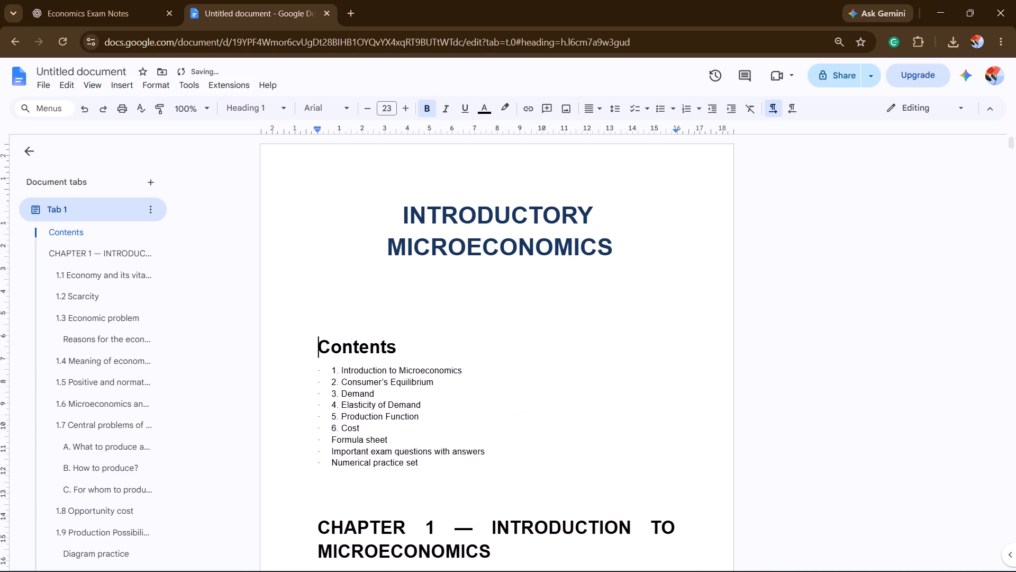
key("BackSpace")
key("BackSpace")
key("BackSpace")
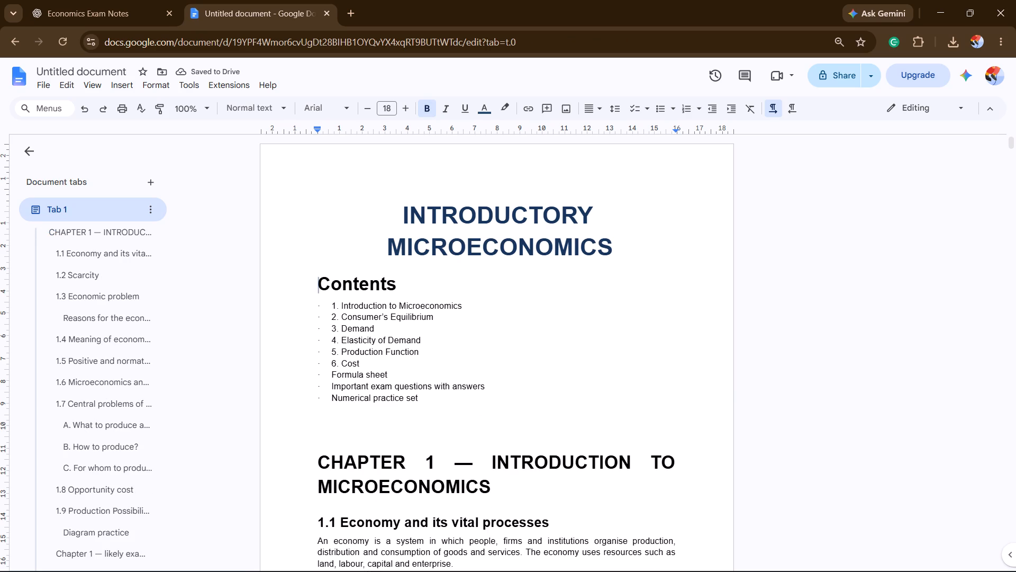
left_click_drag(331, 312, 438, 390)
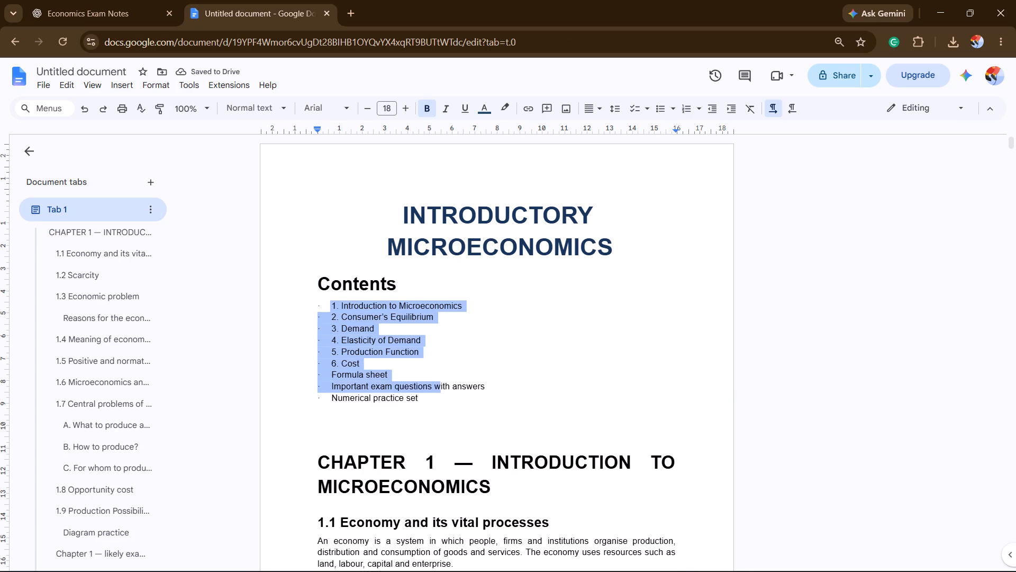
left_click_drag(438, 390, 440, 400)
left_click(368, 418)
Bold every entry in the contents list, from "1. Introduction to Microeconomics" to "Numerical practice set".
left_click_drag(312, 311, 475, 311)
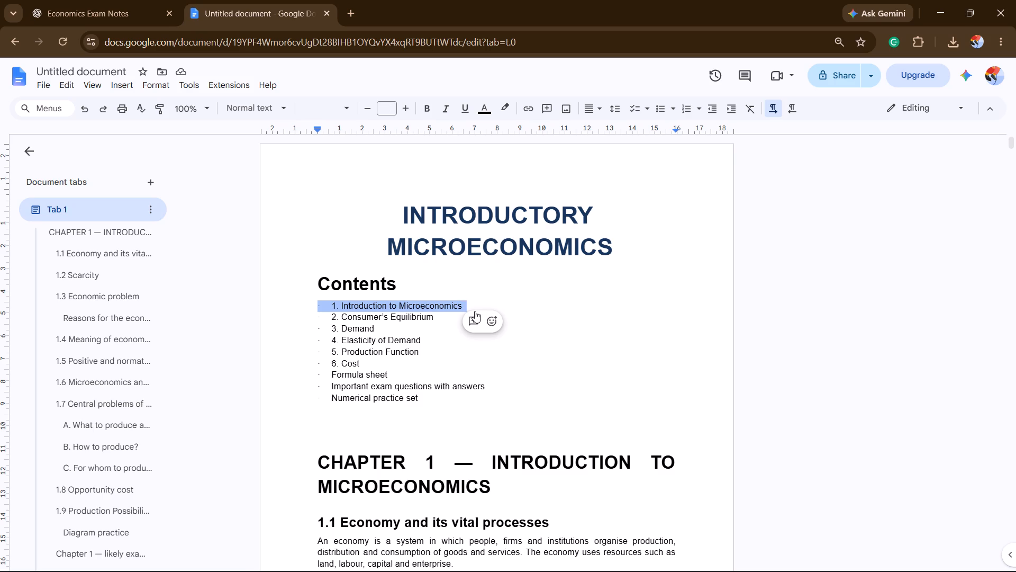
left_click(421, 112)
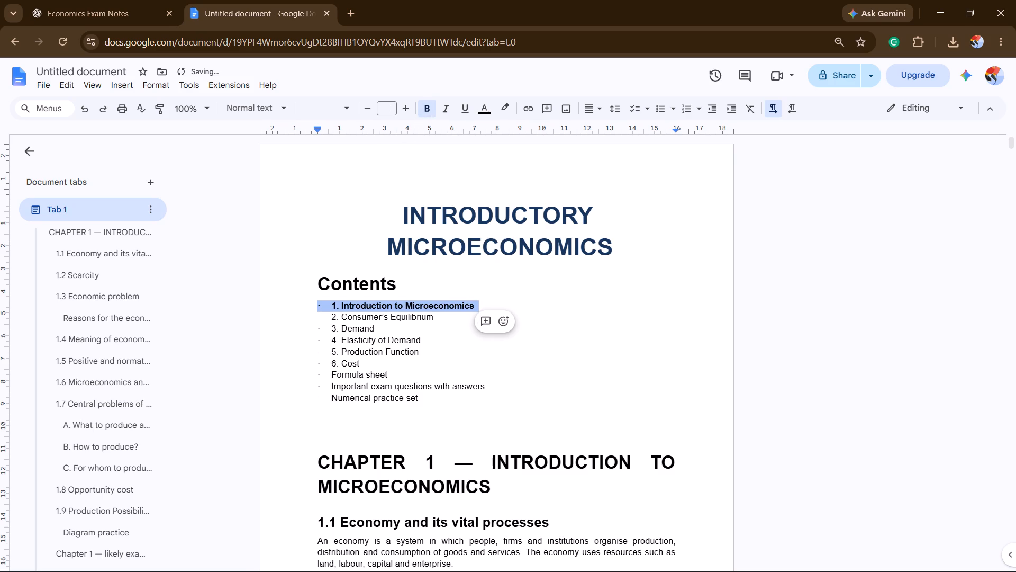
left_click_drag(434, 320, 300, 318)
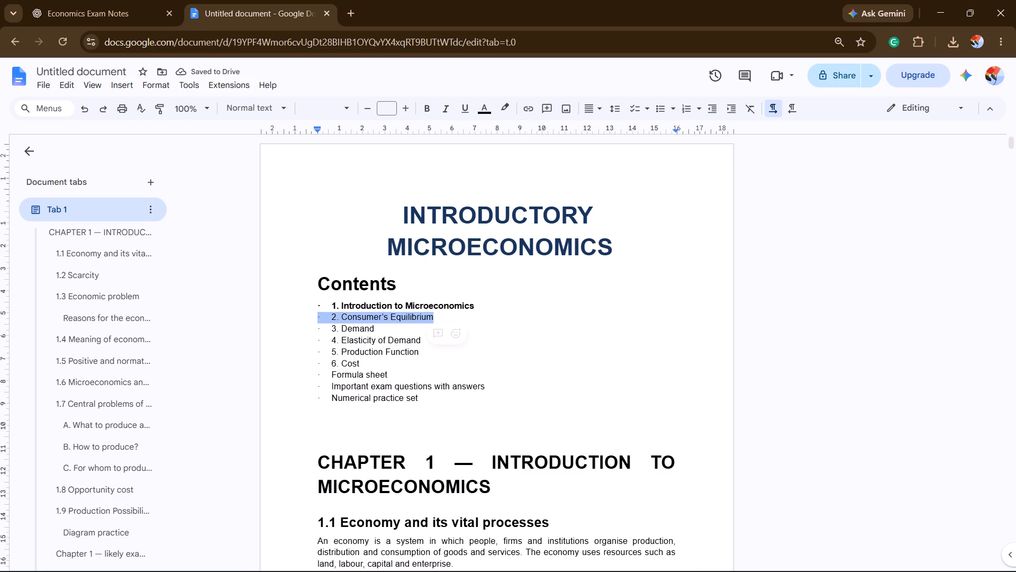
left_click(428, 113)
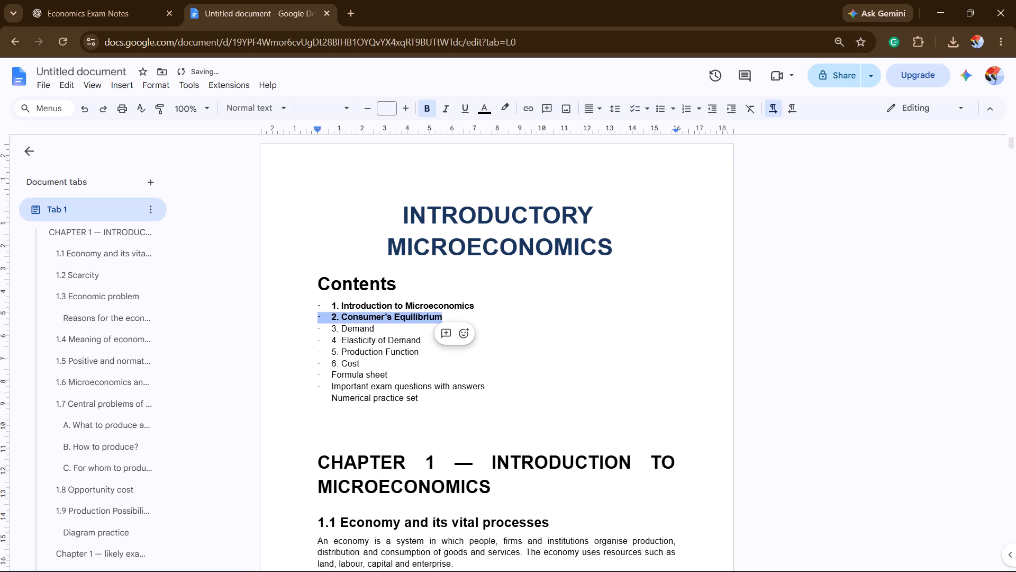
left_click_drag(305, 327, 424, 394)
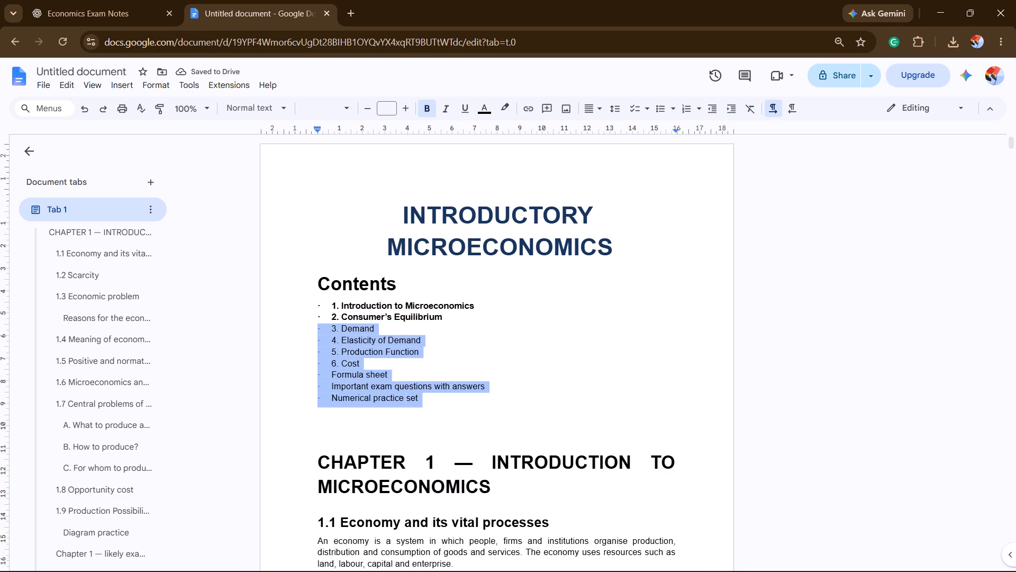
left_click_drag(424, 394, 425, 394)
left_click(427, 105)
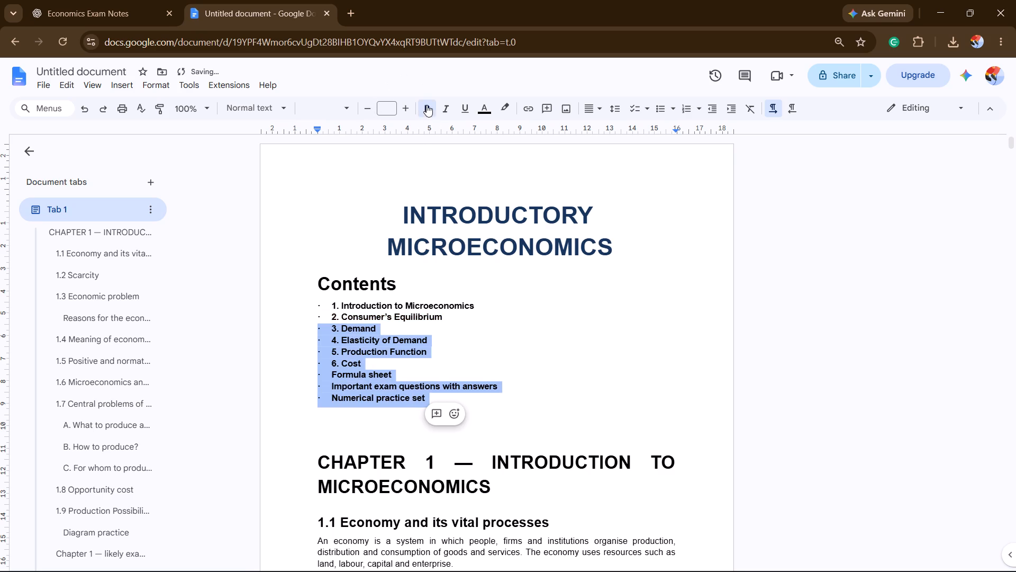
left_click(461, 358)
Replace the dash in the Chapter 1 heading with a single space between "1" and "INTRODUCTION".
scroll(343, 323, "down", 4)
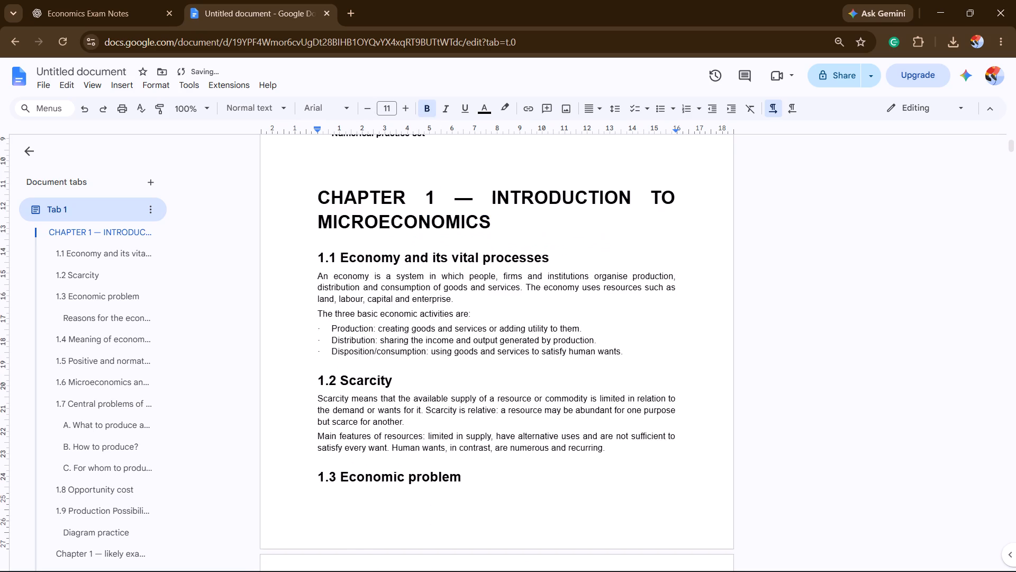
scroll(343, 323, "up", 4)
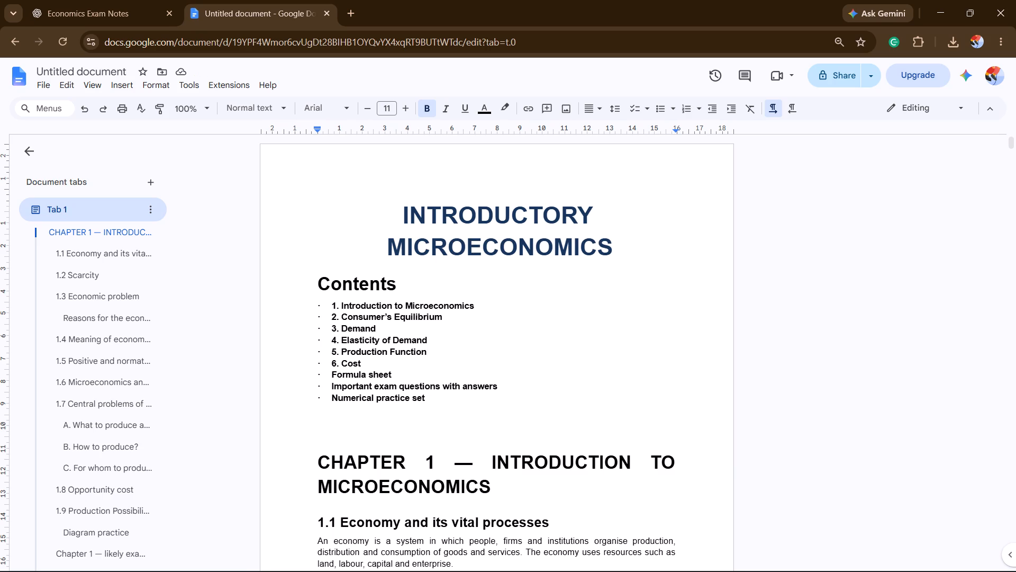
scroll(506, 396, "down", 2)
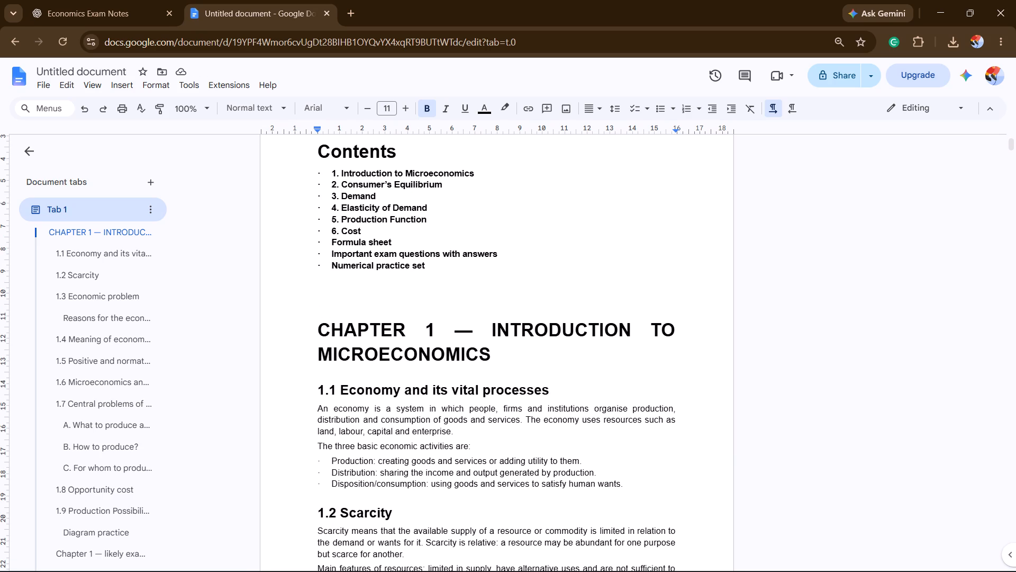
left_click(487, 325)
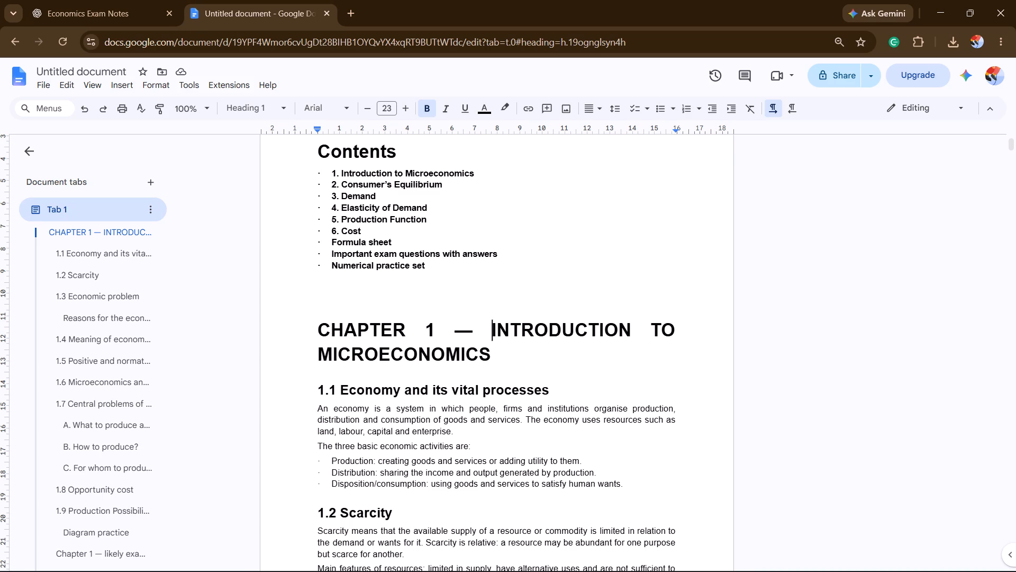
key("BackSpace")
key("BackSpace")
key("BackSpace")
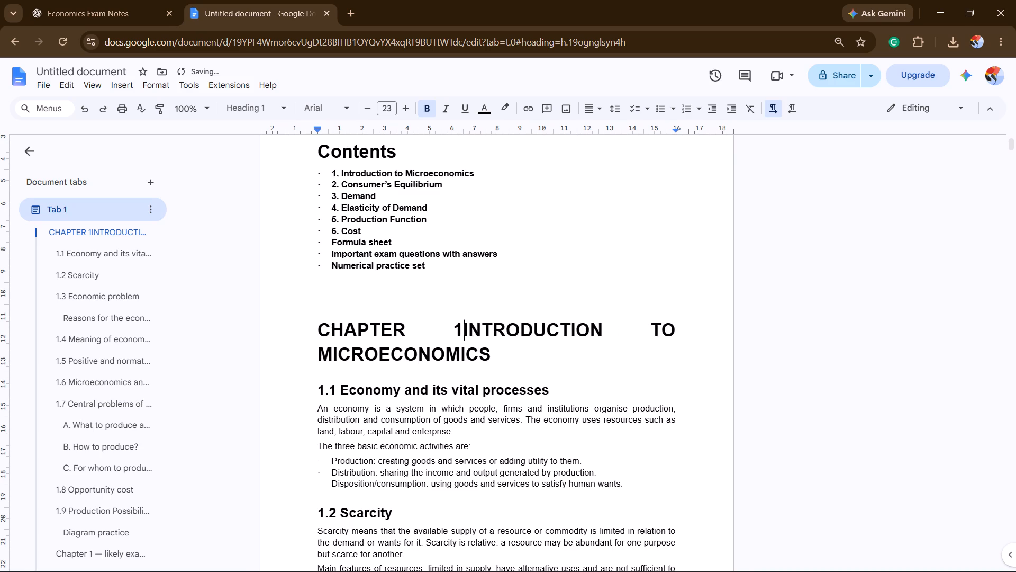
key("space")
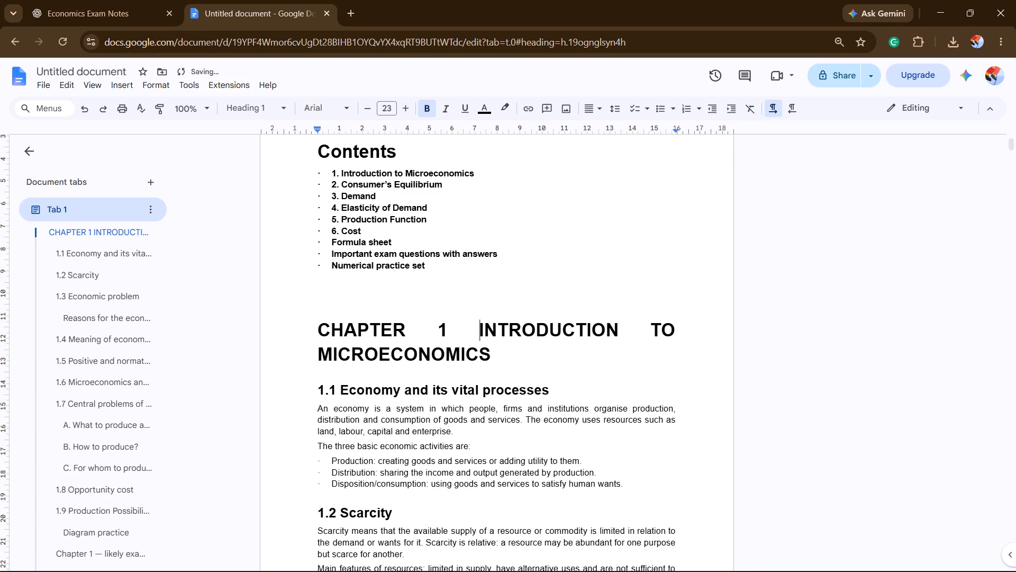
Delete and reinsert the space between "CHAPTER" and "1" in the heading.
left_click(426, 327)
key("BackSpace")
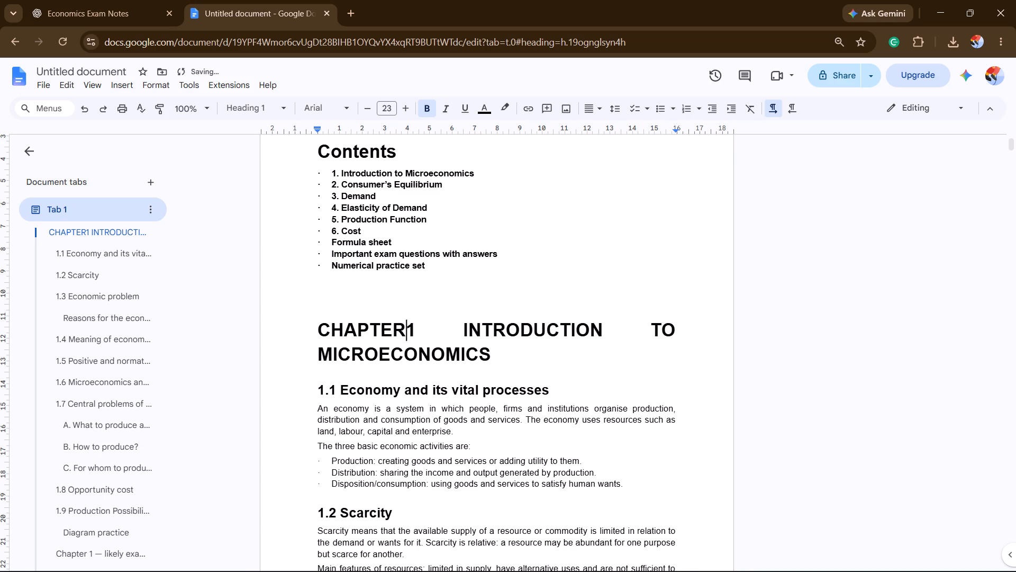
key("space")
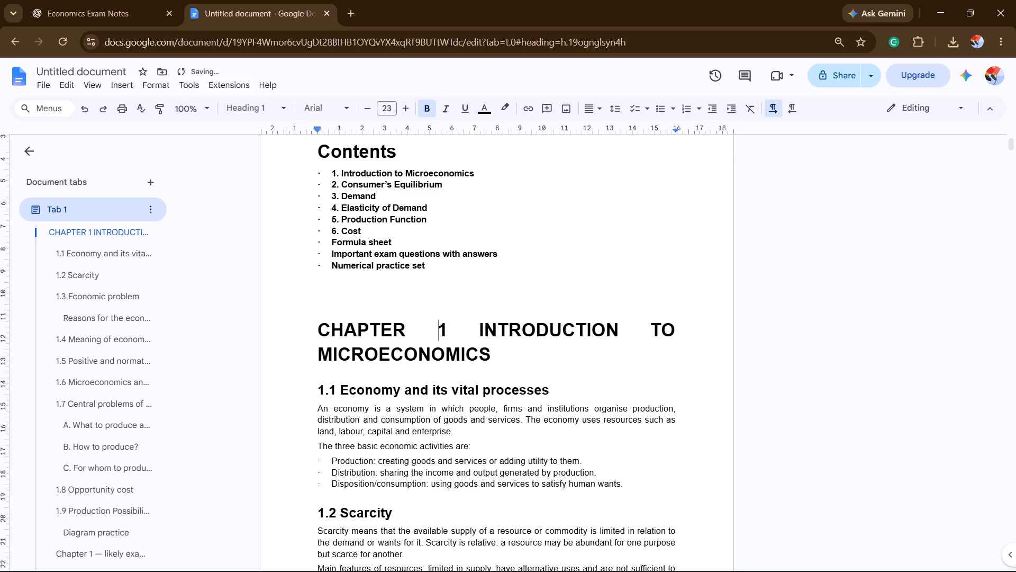
Split the Chapter 1 heading so "INTRODUCTION TO MICROECONOMICS" starts on its own line below "CHAPTER 1".
left_click(318, 356)
scroll(318, 356, "down", 2)
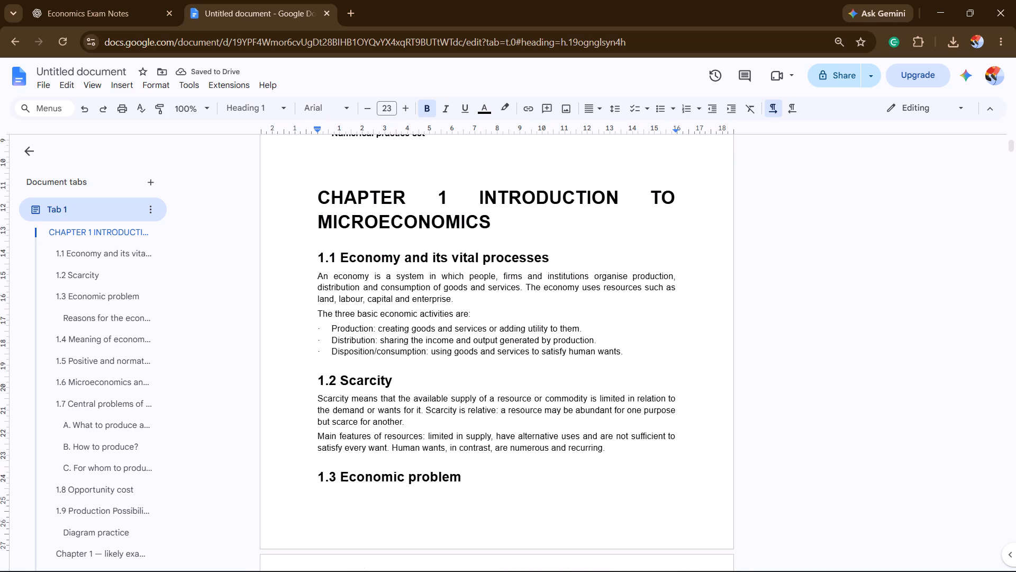
left_click(472, 191)
key("Return")
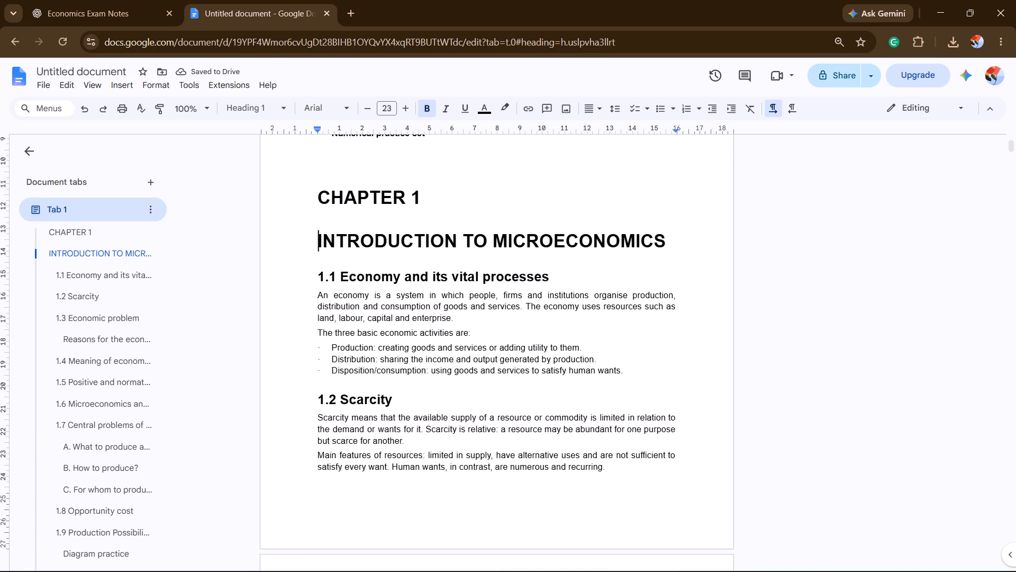
Review the layout of the Chapter 1 headings and the text of its opening sections.
left_click_drag(307, 201, 462, 192)
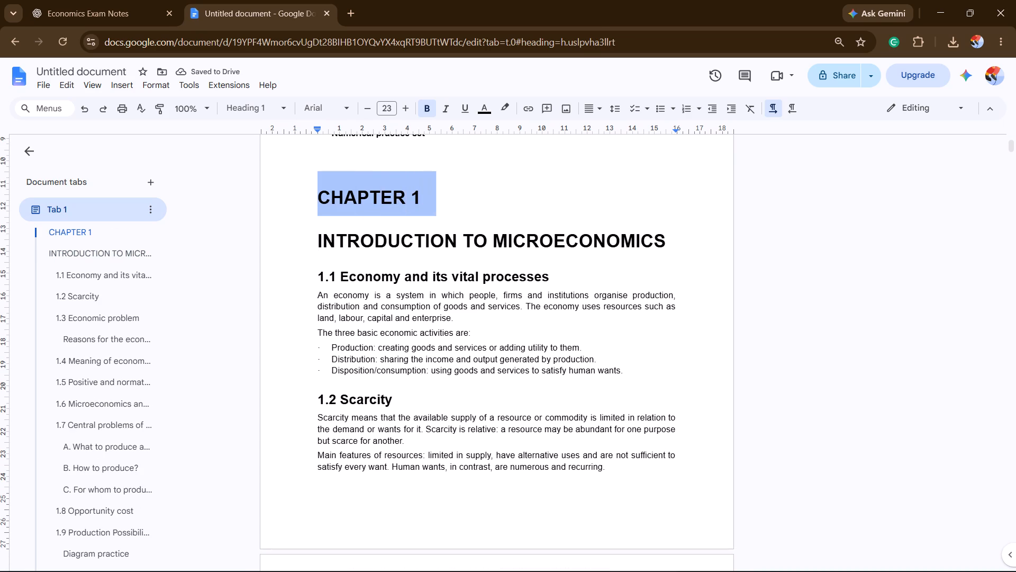
scroll(462, 192, "up", 3)
left_click(548, 308)
scroll(549, 308, "down", 7)
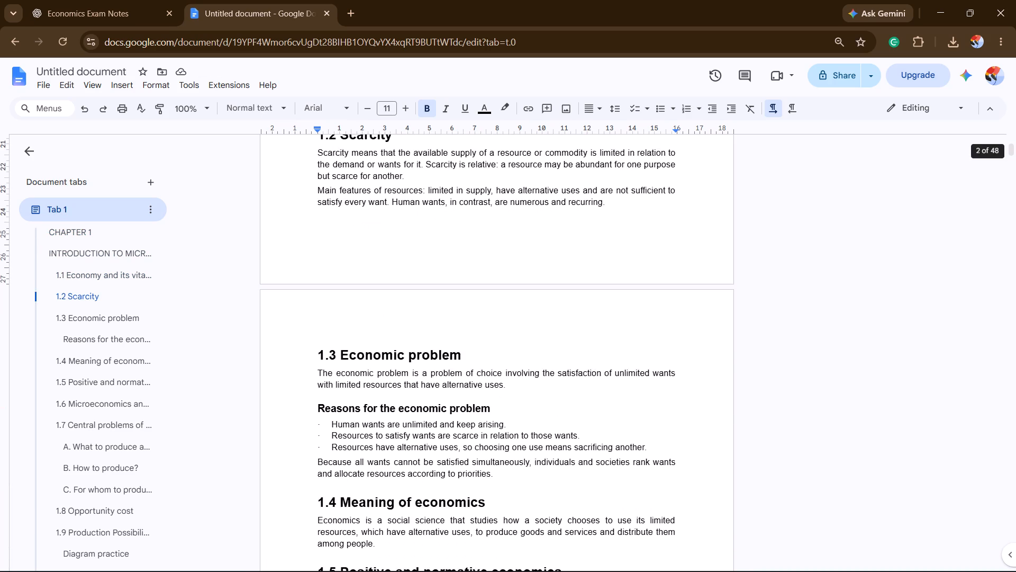
scroll(549, 308, "up", 4)
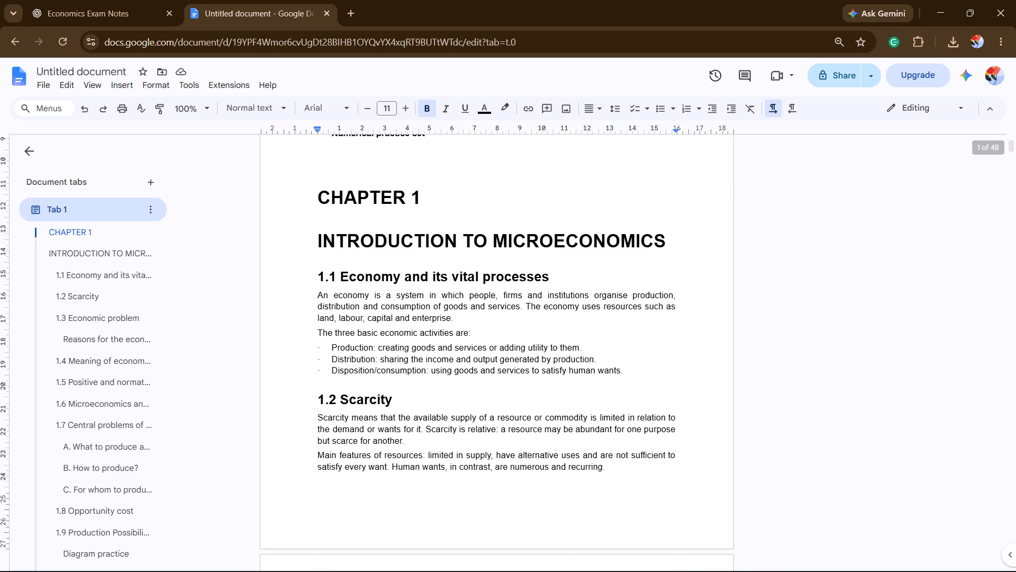
left_click(319, 293)
left_click(333, 294)
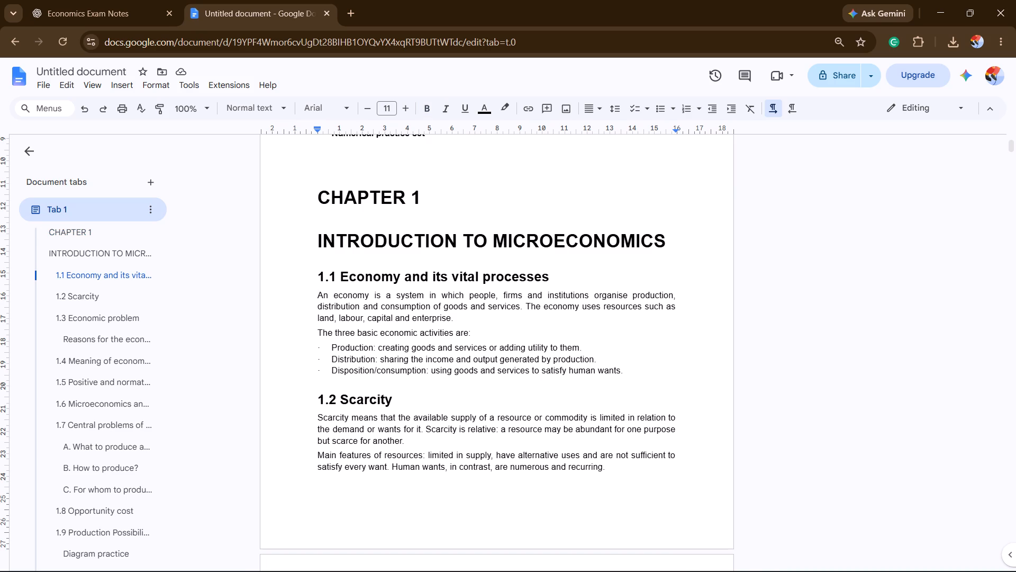
left_click(483, 326)
left_click(483, 335)
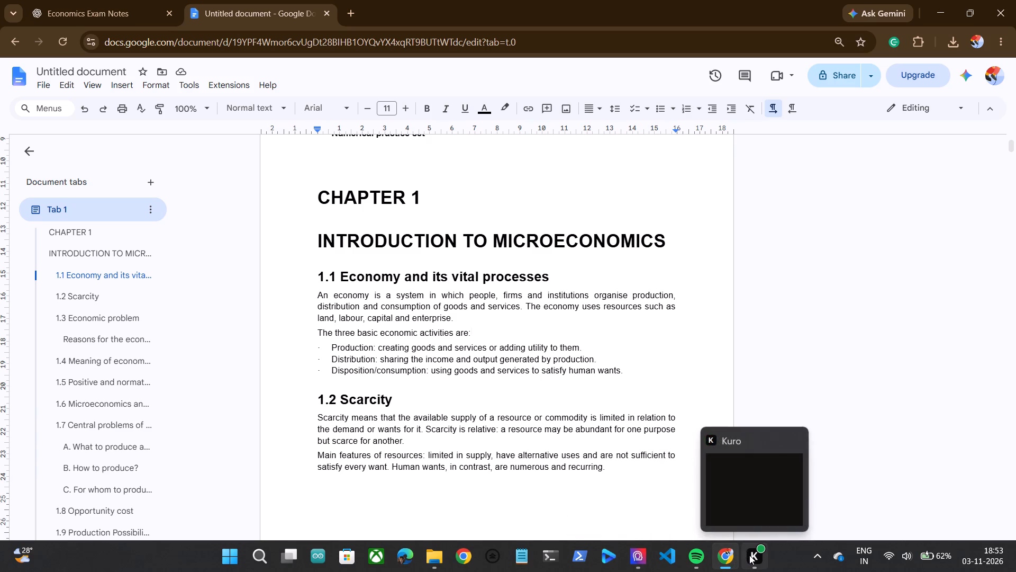
left_click(439, 381)
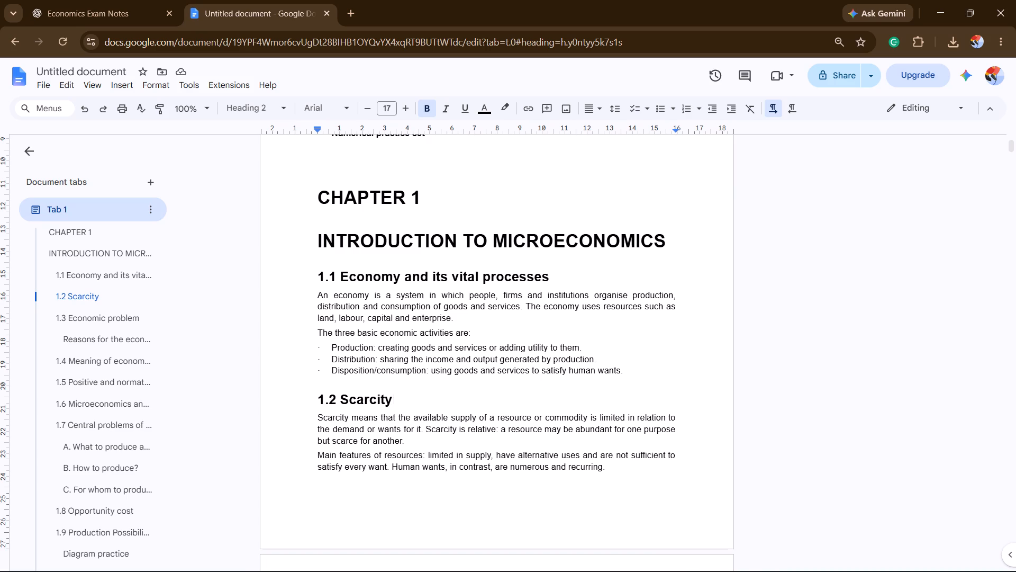
Bold the label "Production:" in the list of three basic economic activities under section 1.1.
left_click_drag(374, 348, 331, 348)
left_click(331, 348)
left_click(303, 348)
left_click_drag(303, 348, 374, 346)
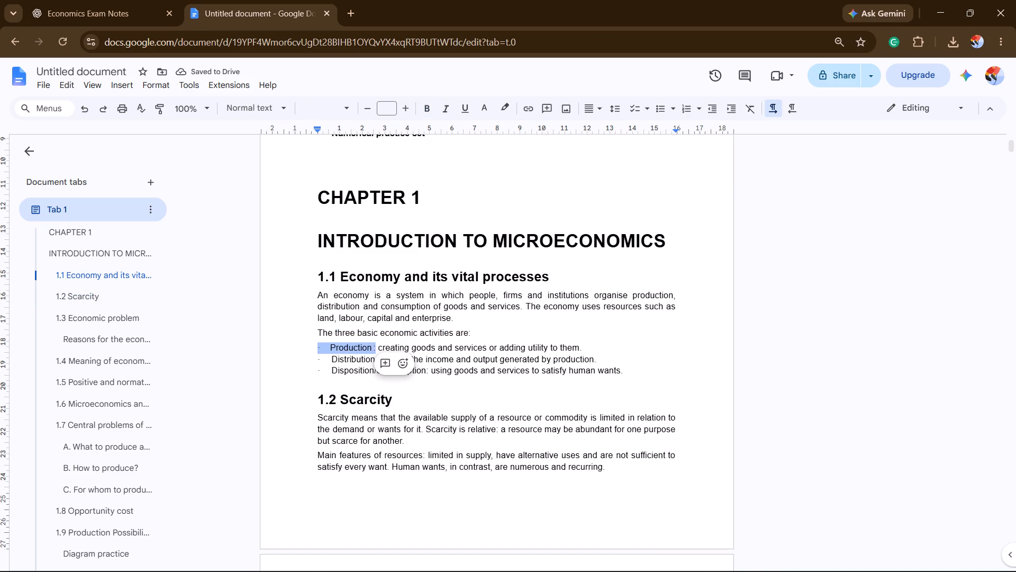
left_click_drag(374, 346, 375, 346)
left_click(431, 111)
Bold the label "Distribution:" in the list of three basic economic activities under section 1.1.
left_click(367, 359)
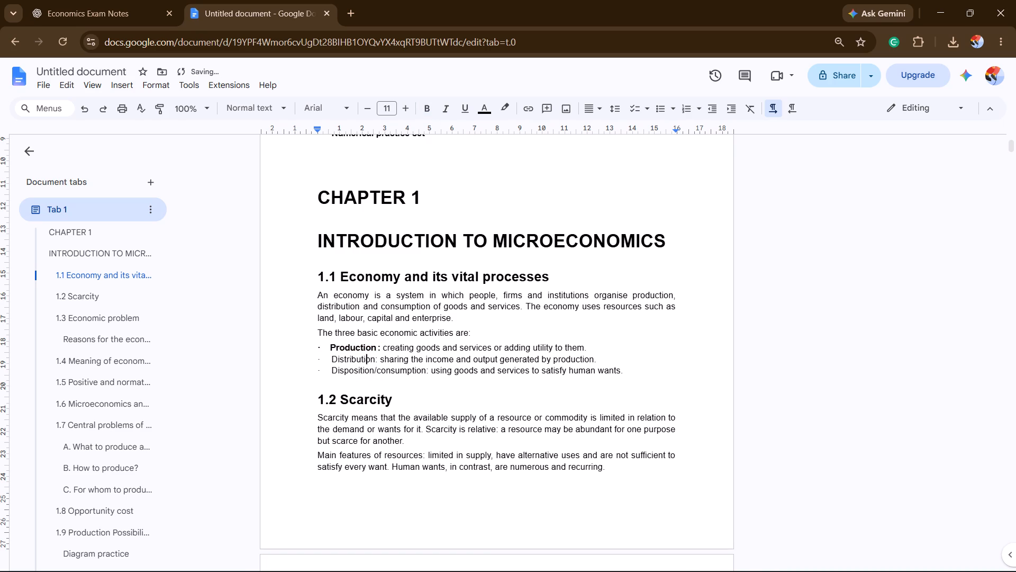
left_click_drag(378, 361, 317, 358)
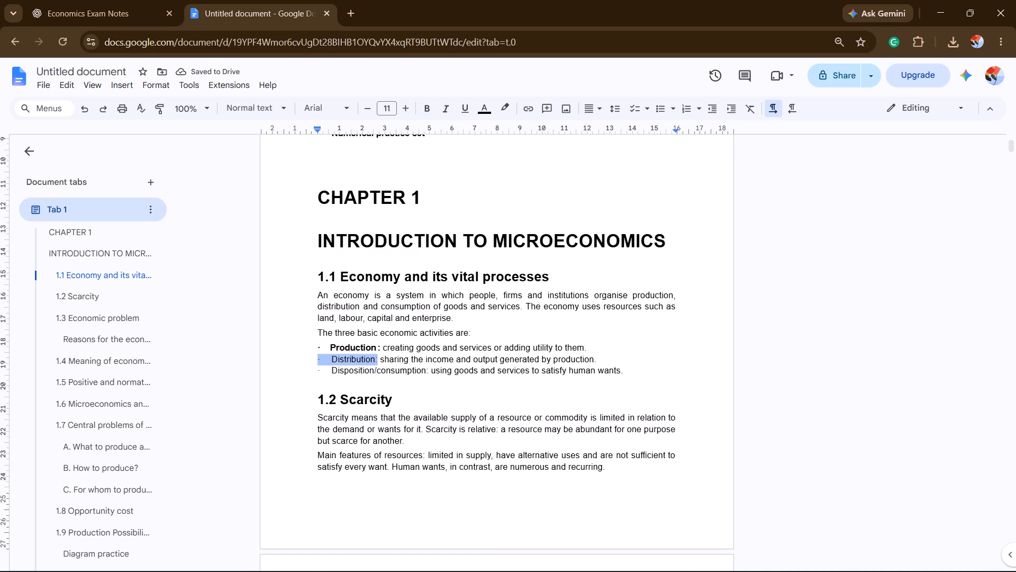
left_click_drag(317, 358, 316, 358)
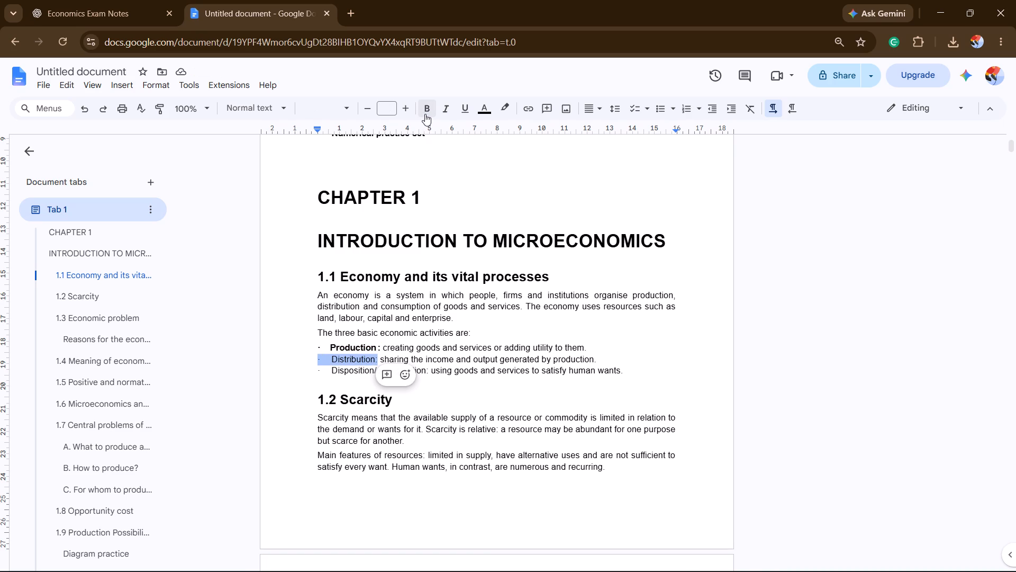
left_click(425, 114)
left_click(362, 390)
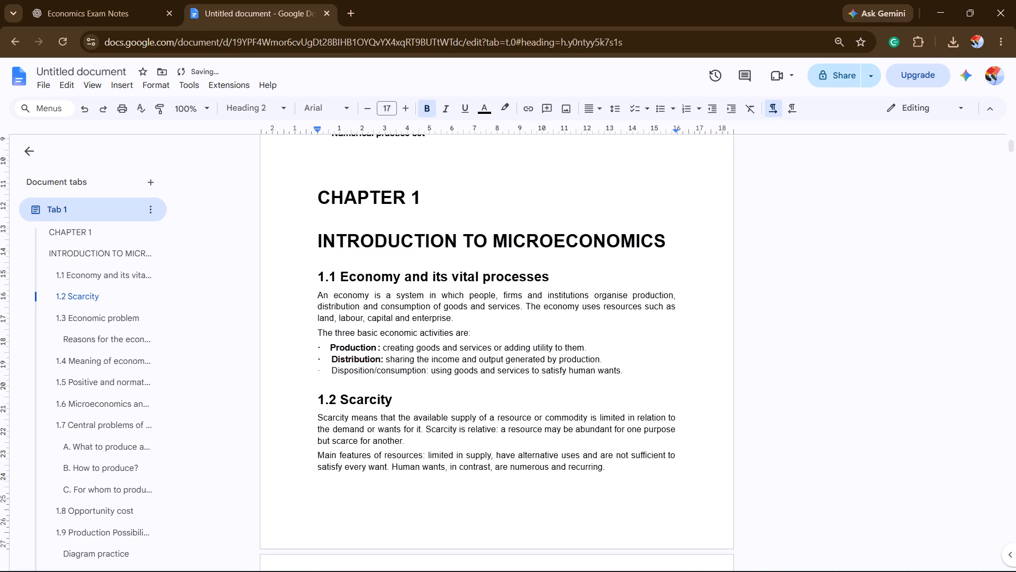
Bold the label "Disposition/consumption:" in the list of basic economic activities under section 1.1.
left_click_drag(429, 368, 312, 362)
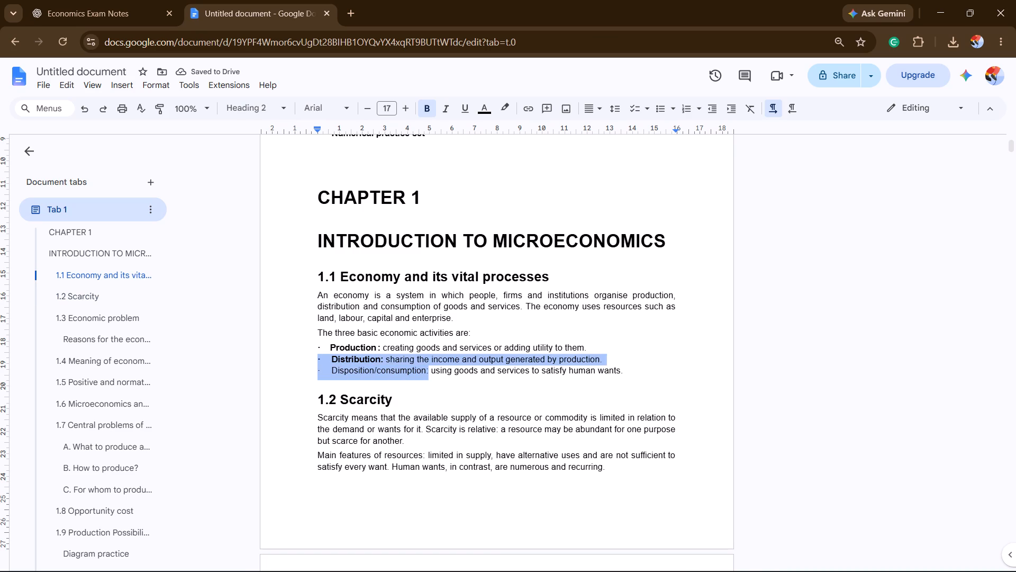
left_click_drag(312, 362, 312, 372)
left_click(428, 109)
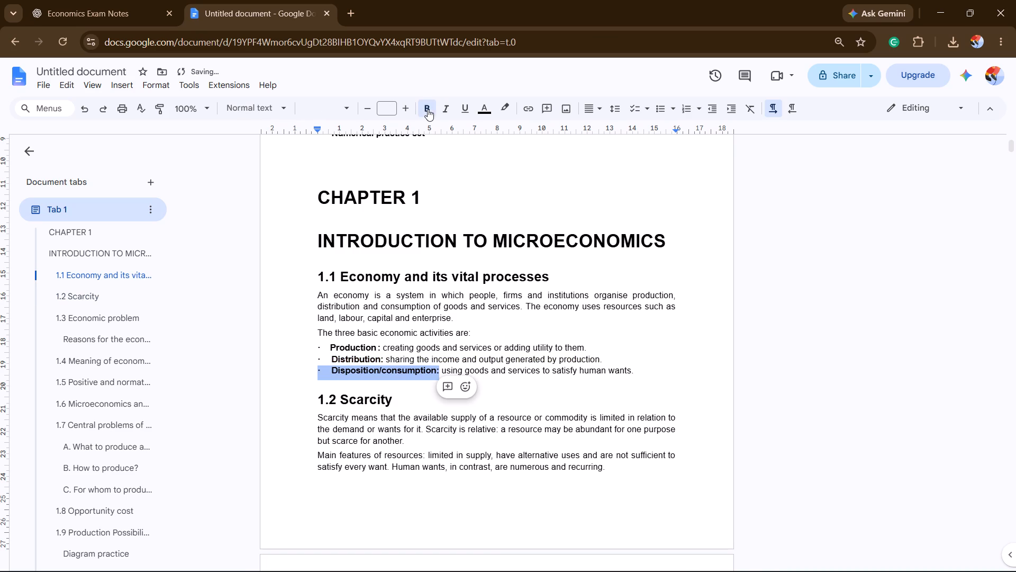
left_click(638, 352)
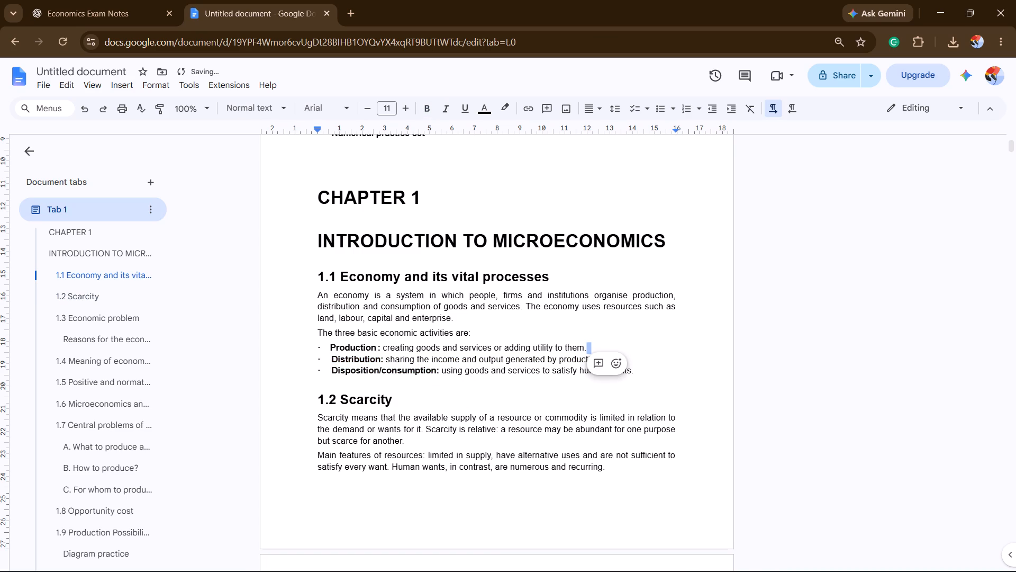
left_click(645, 351)
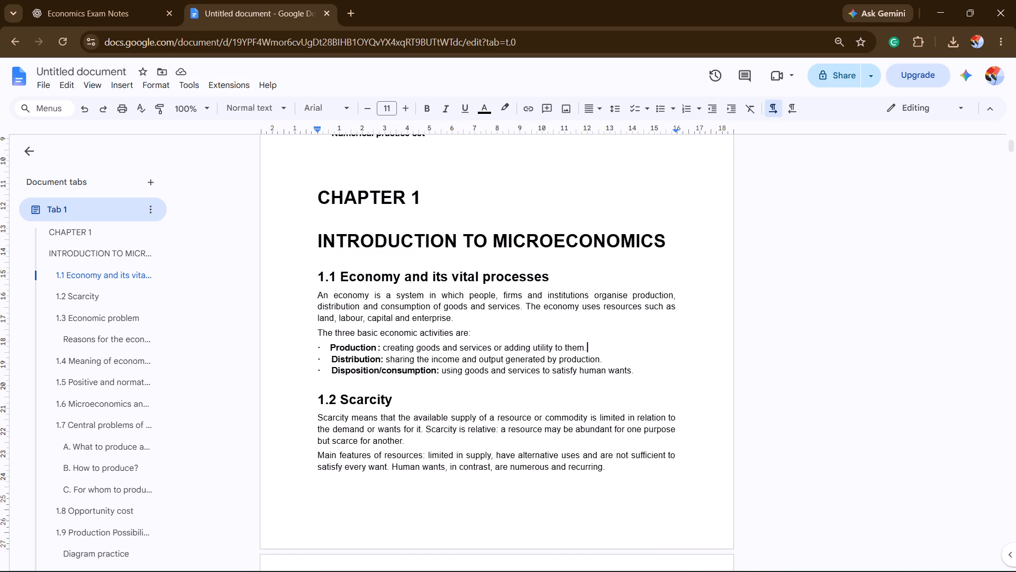
Review the formatting from the document title and Contents list down to section 1.2 Scarcity.
scroll(487, 356, "up", 3)
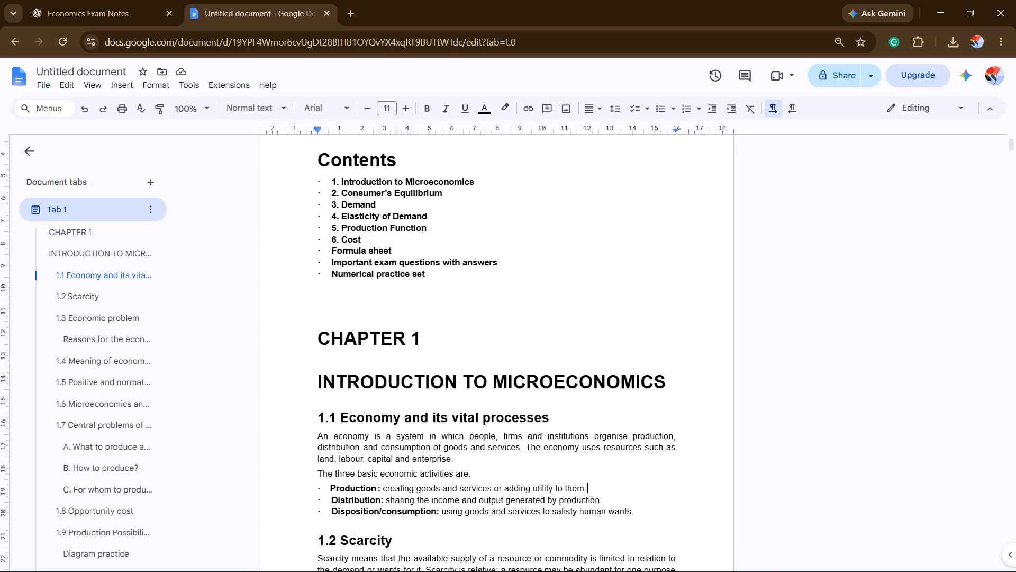
scroll(487, 356, "down", 4)
scroll(487, 356, "up", 5)
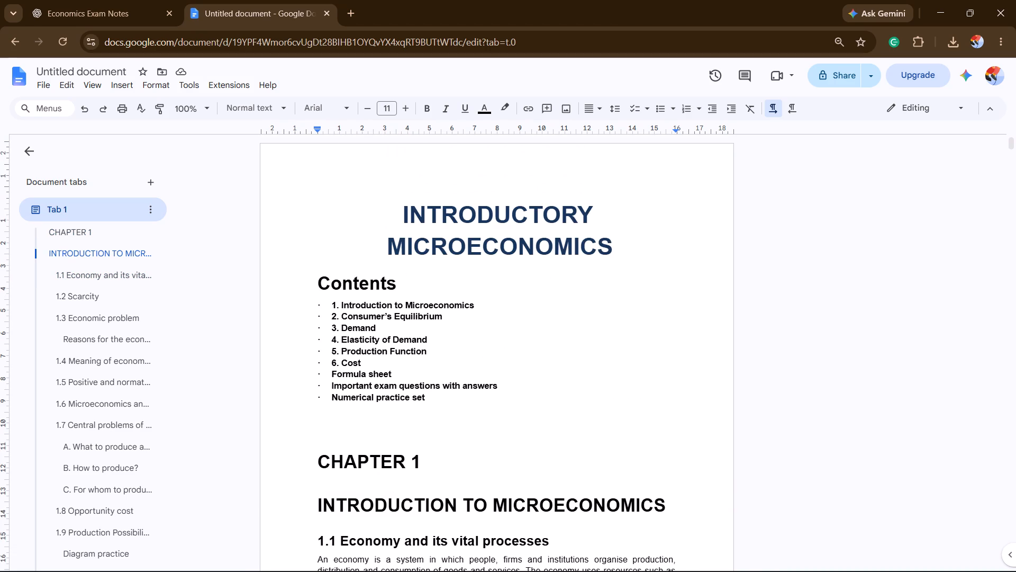
scroll(514, 332, "down", 5)
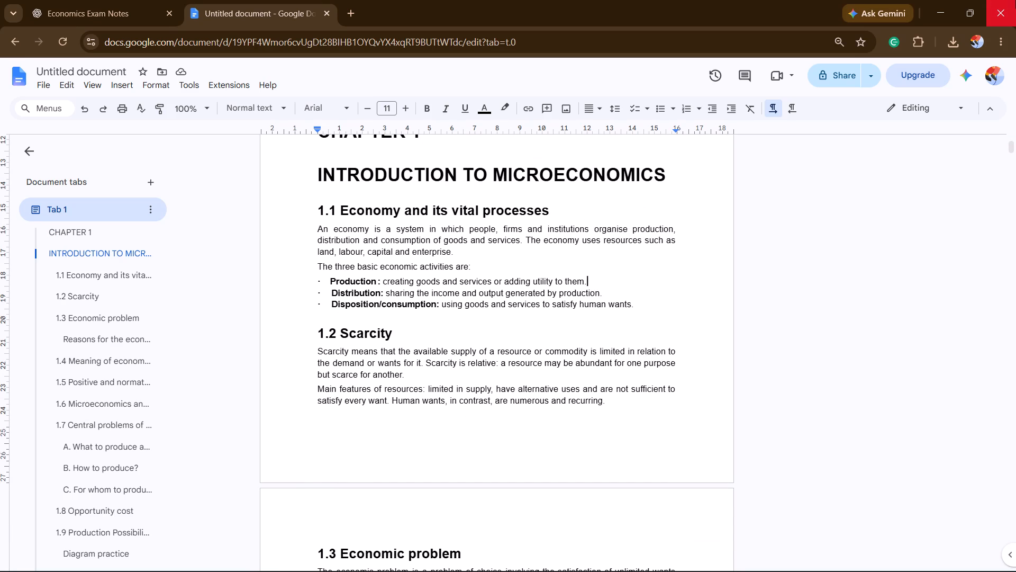
left_click(301, 345)
left_click(356, 339)
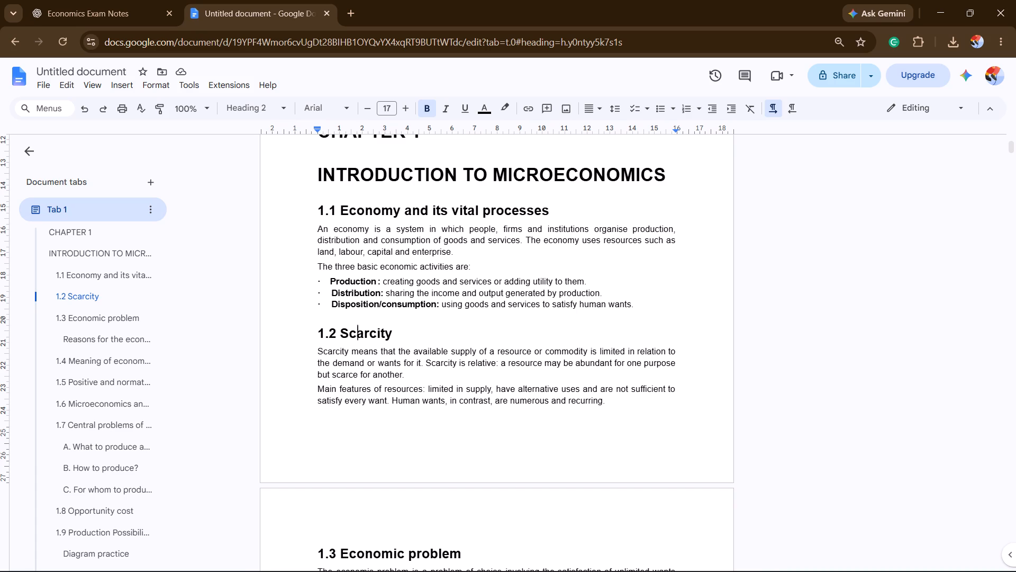
Set the text colour of "people, firms and institutions organise" in the first paragraph of section 1.1 to magenta.
left_click(495, 234)
left_click_drag(464, 230, 476, 231)
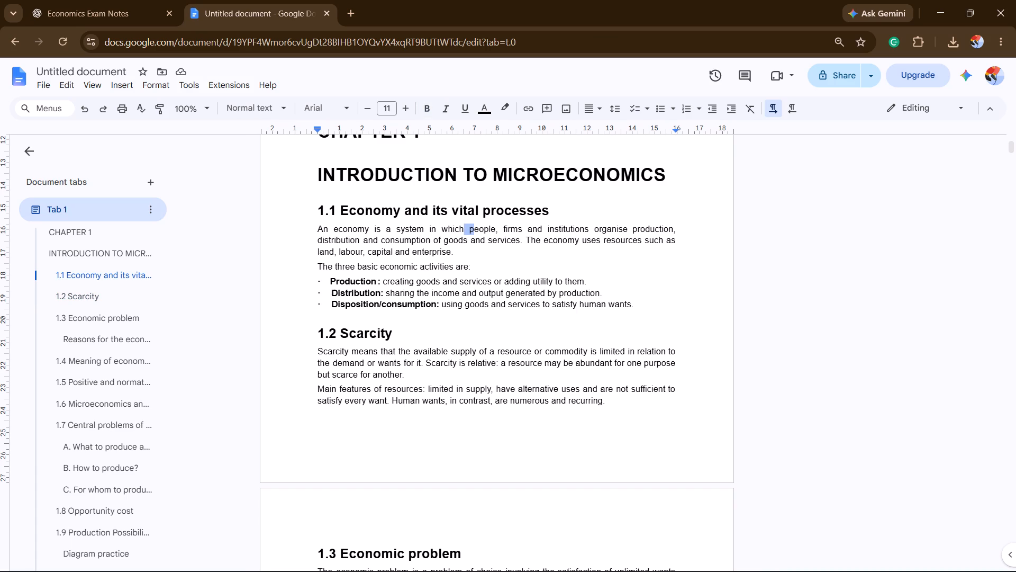
left_click_drag(476, 231, 562, 225)
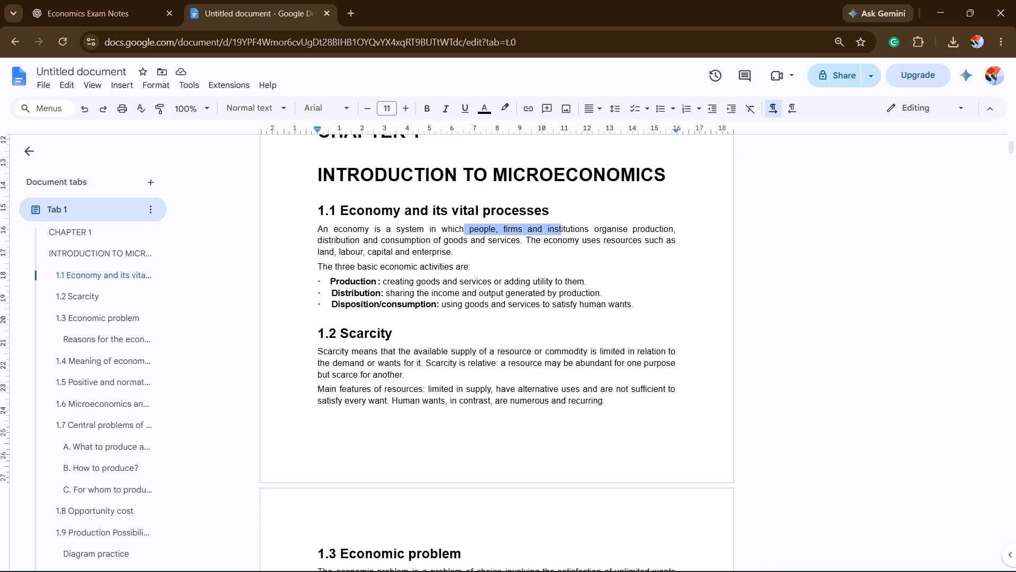
left_click_drag(562, 225, 592, 225)
left_click_drag(592, 225, 637, 234)
left_click_drag(637, 234, 628, 232)
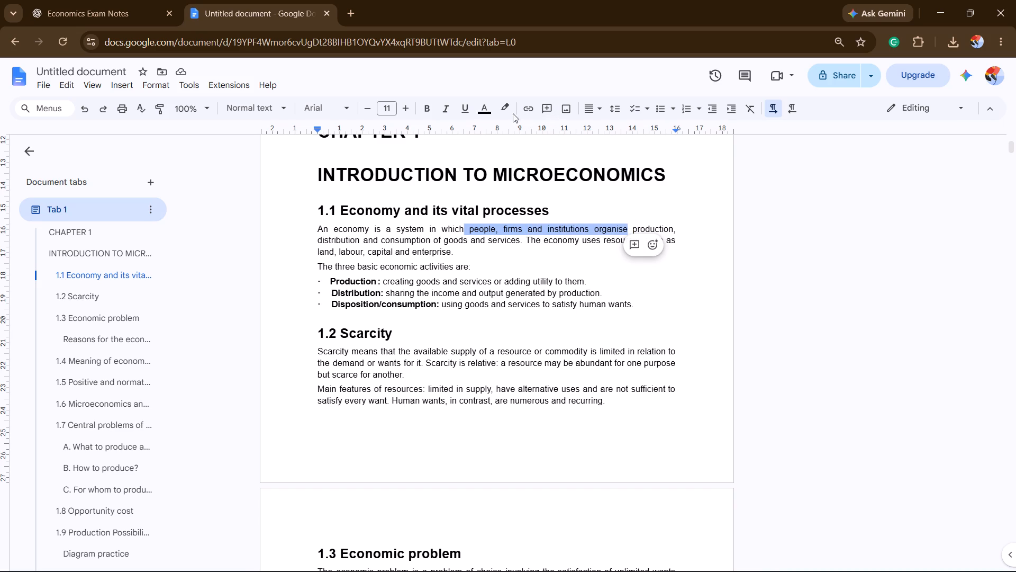
left_click(479, 113)
left_click(491, 130)
left_click(484, 112)
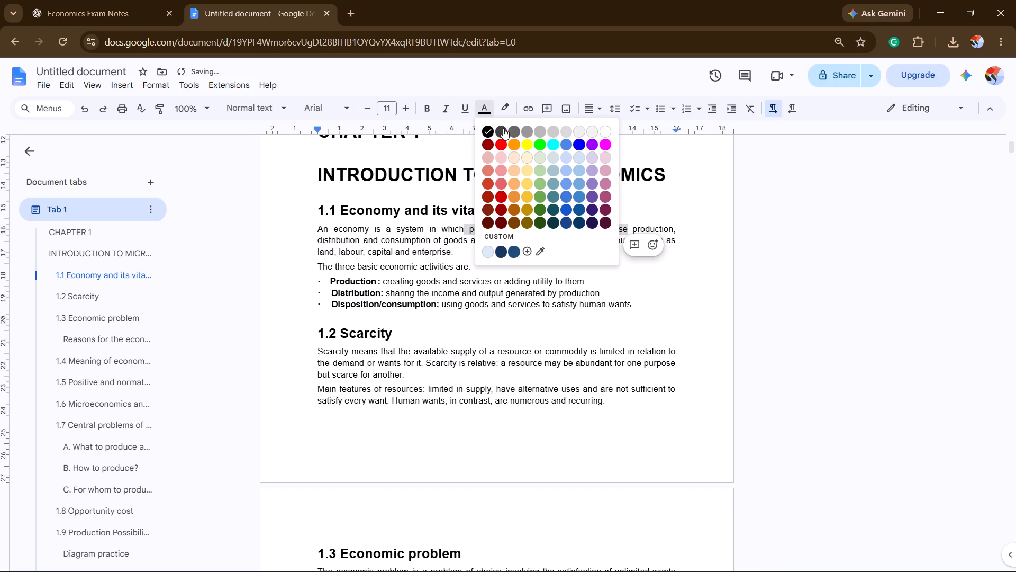
left_click(601, 142)
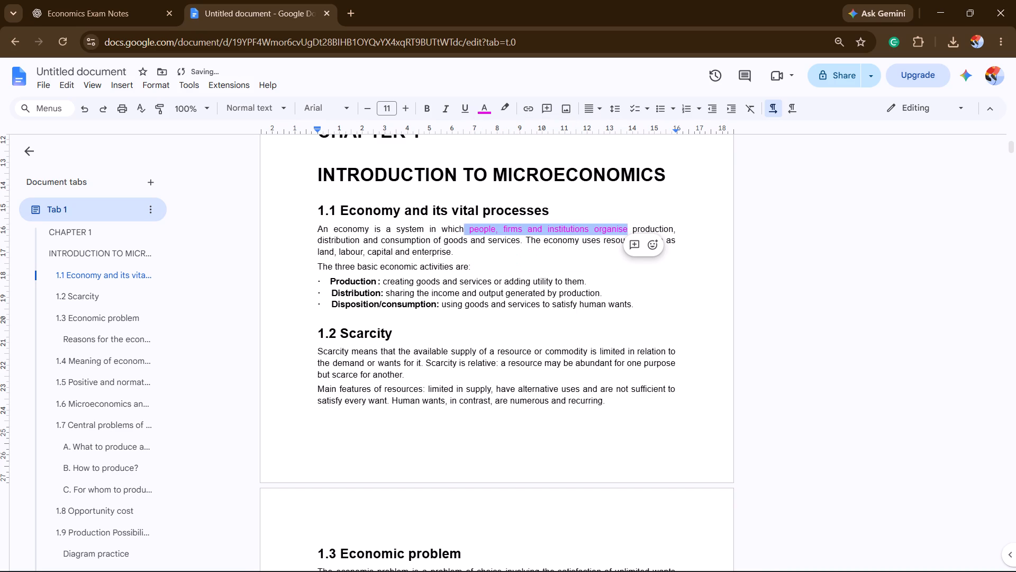
left_click(618, 210)
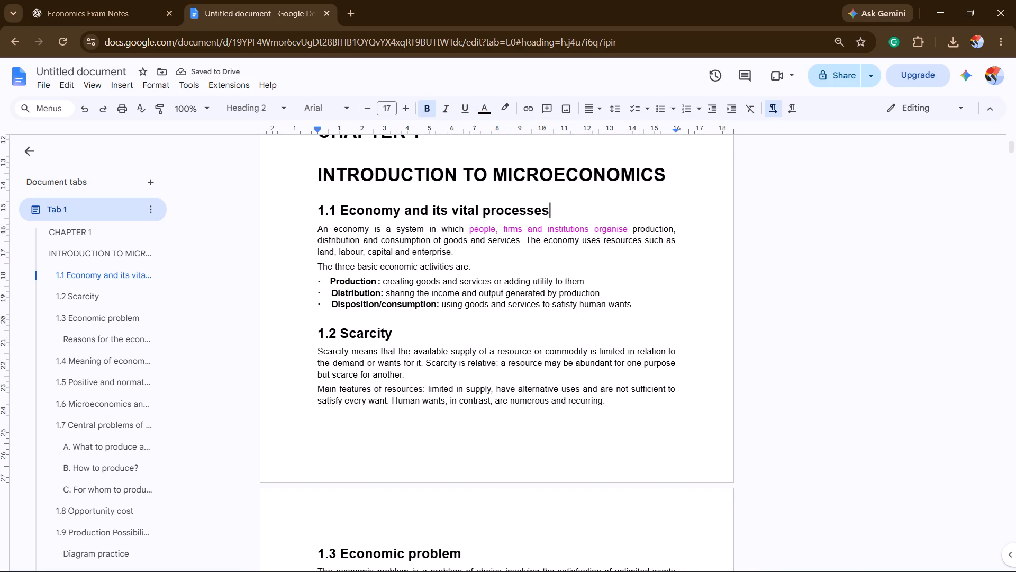
left_click(521, 233)
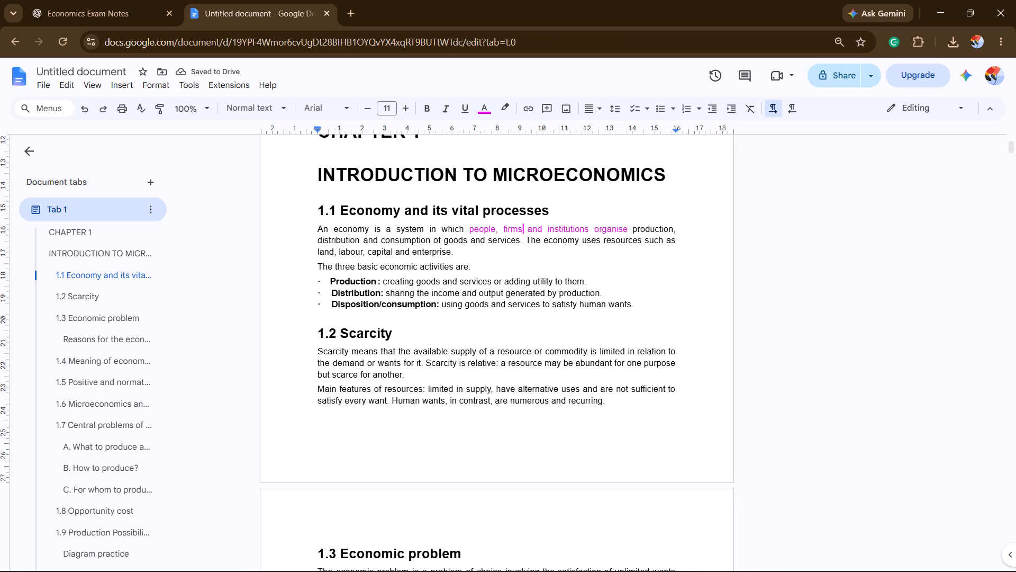
left_click(558, 231)
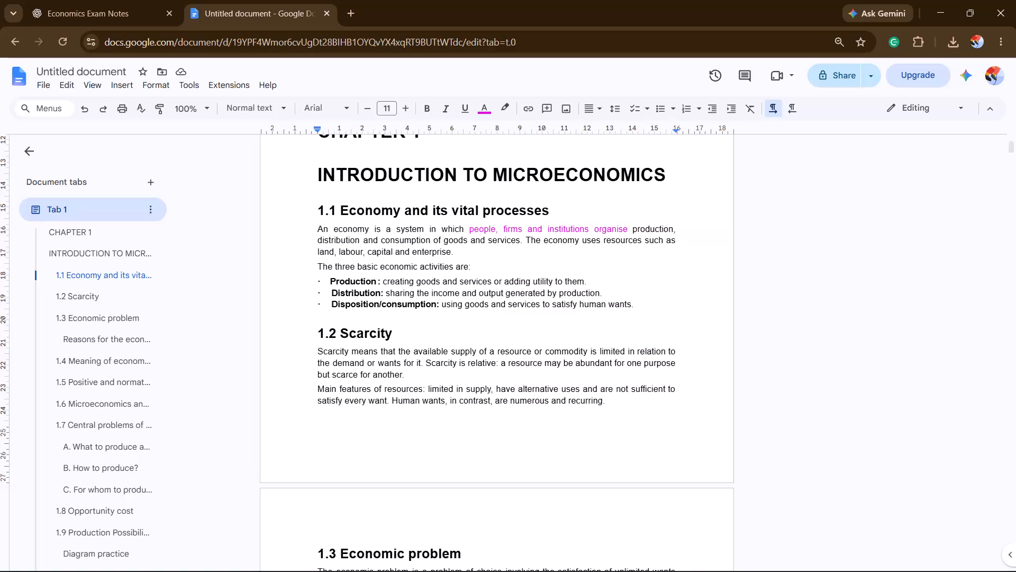
Set the text colour of "land, labour, capital and enterprise" in the first paragraph of section 1.1 to blue.
left_click(446, 249)
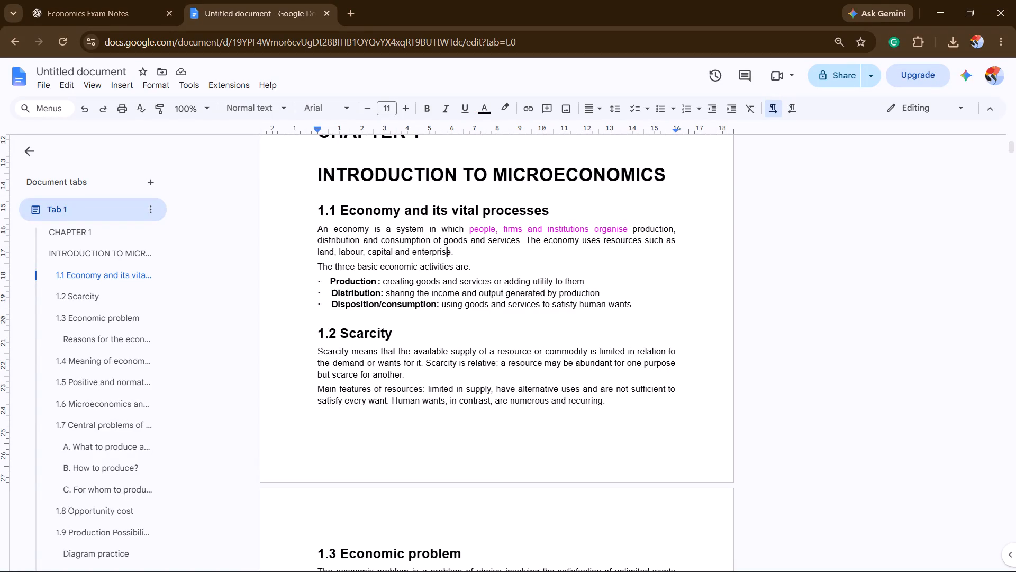
left_click_drag(451, 250, 317, 253)
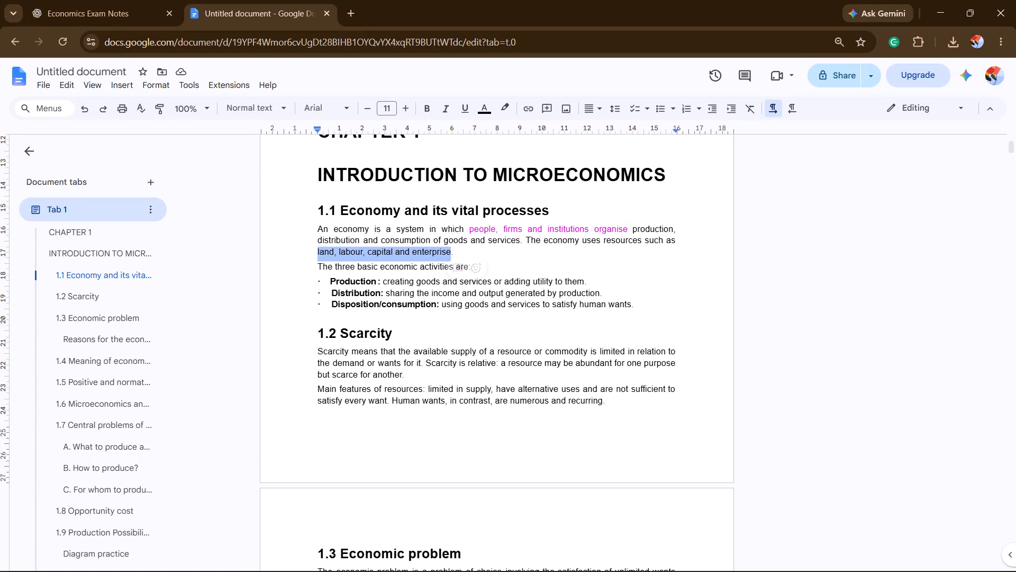
left_click(477, 106)
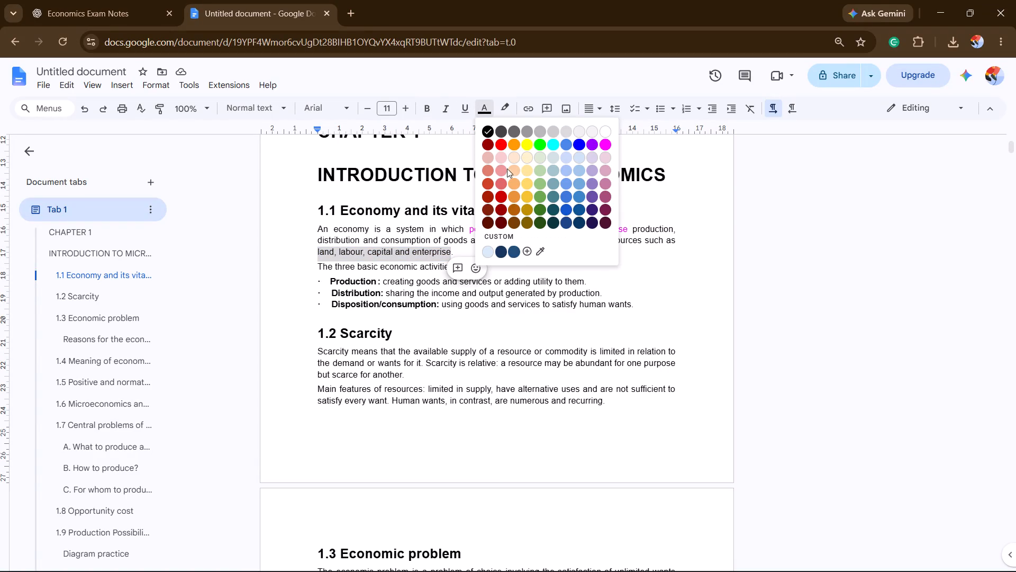
left_click(582, 147)
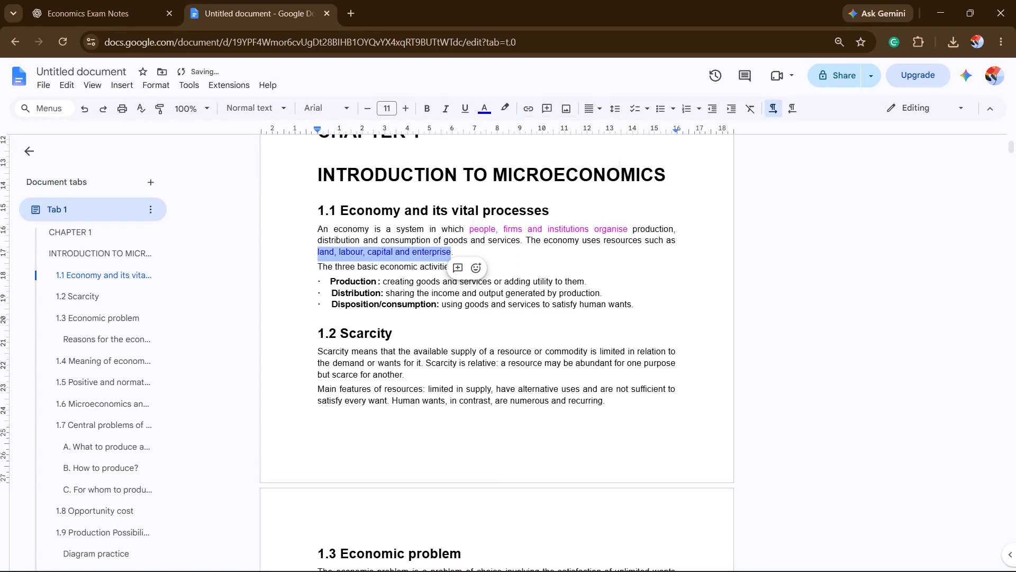
left_click(520, 256)
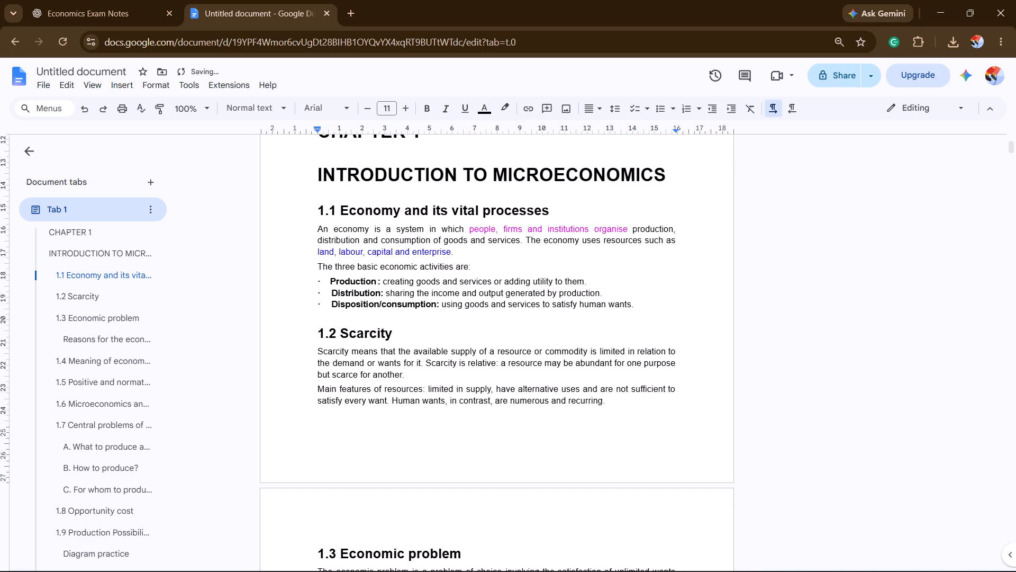
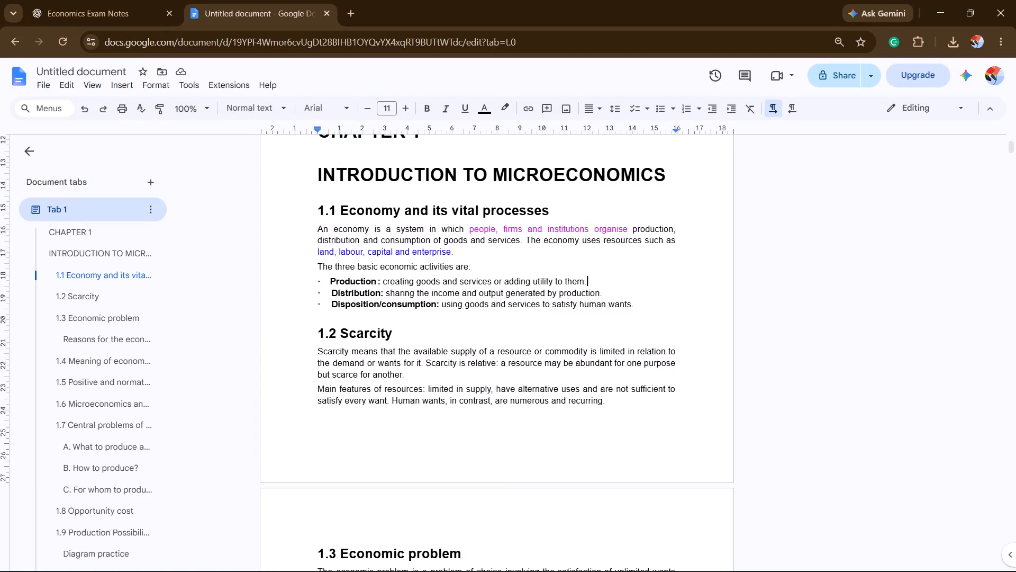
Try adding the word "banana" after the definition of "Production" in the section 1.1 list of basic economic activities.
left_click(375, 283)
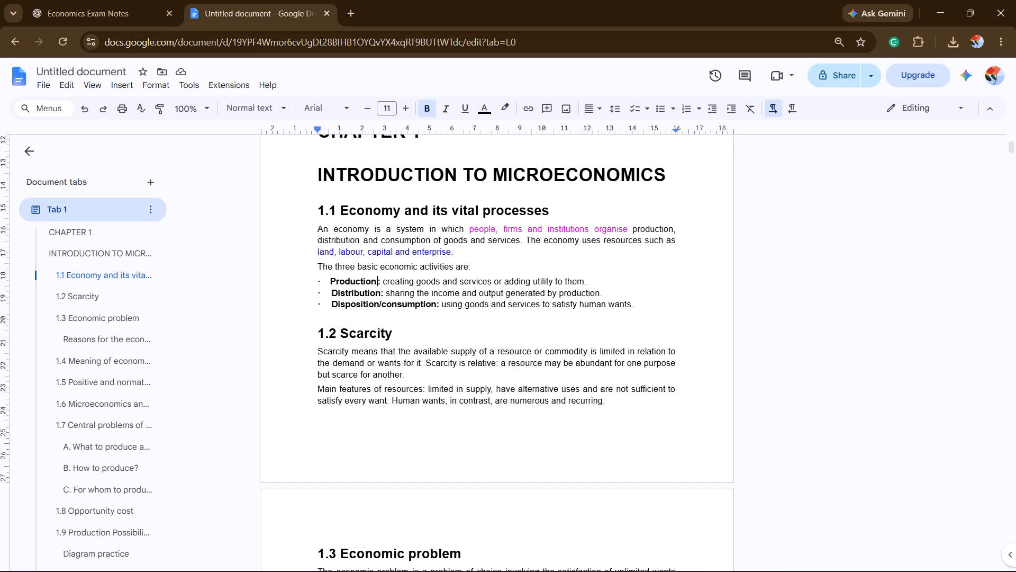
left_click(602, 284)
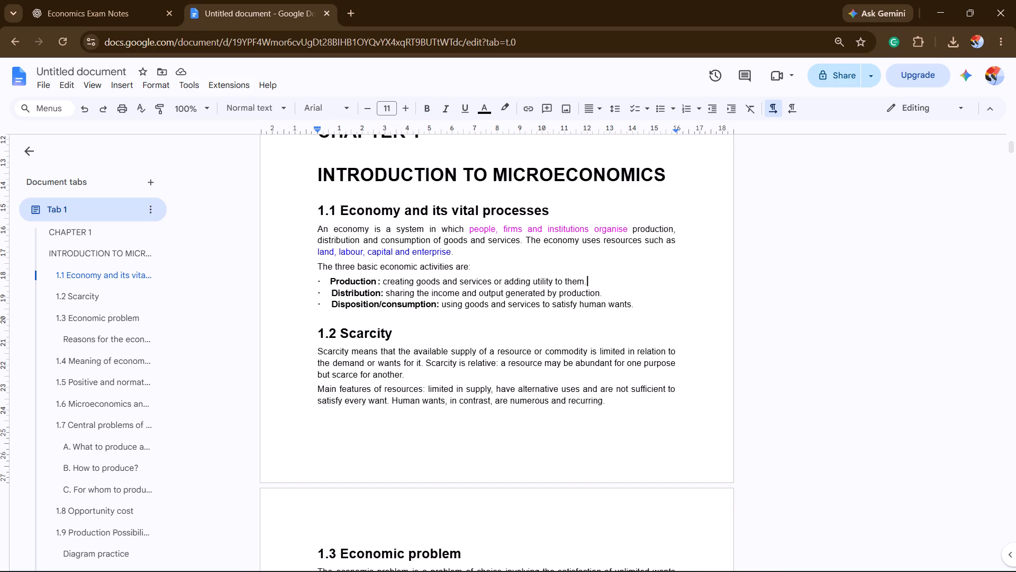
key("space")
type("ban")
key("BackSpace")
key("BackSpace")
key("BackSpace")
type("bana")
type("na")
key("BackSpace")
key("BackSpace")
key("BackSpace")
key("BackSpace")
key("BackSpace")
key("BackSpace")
Add the note "Production matlab kuch be create karna ya kuch kam kar na" after the "Production" definition in section 1.1.
type("production")
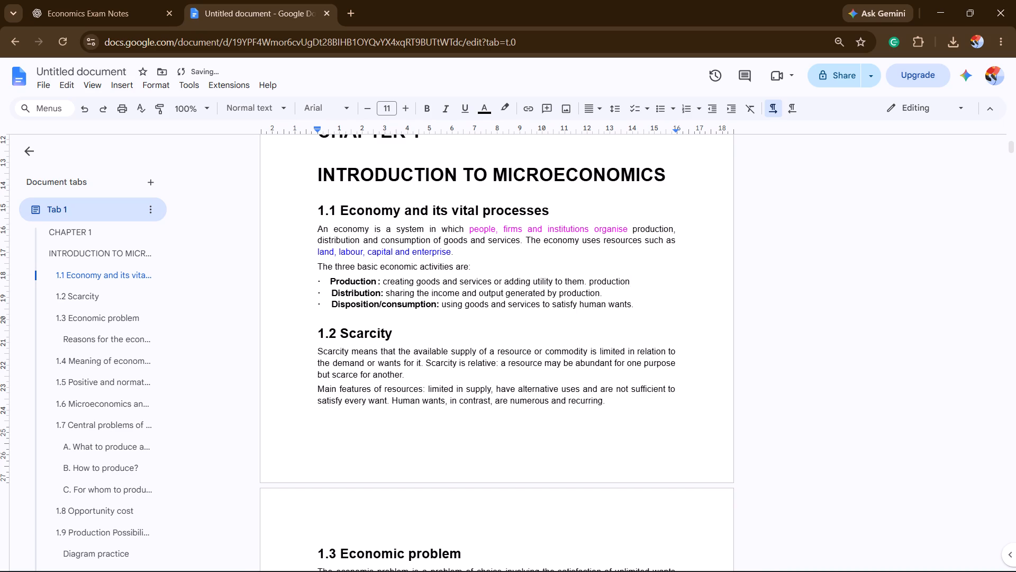
key("space")
type("matlab ku")
type("ch")
key("space")
type("be b")
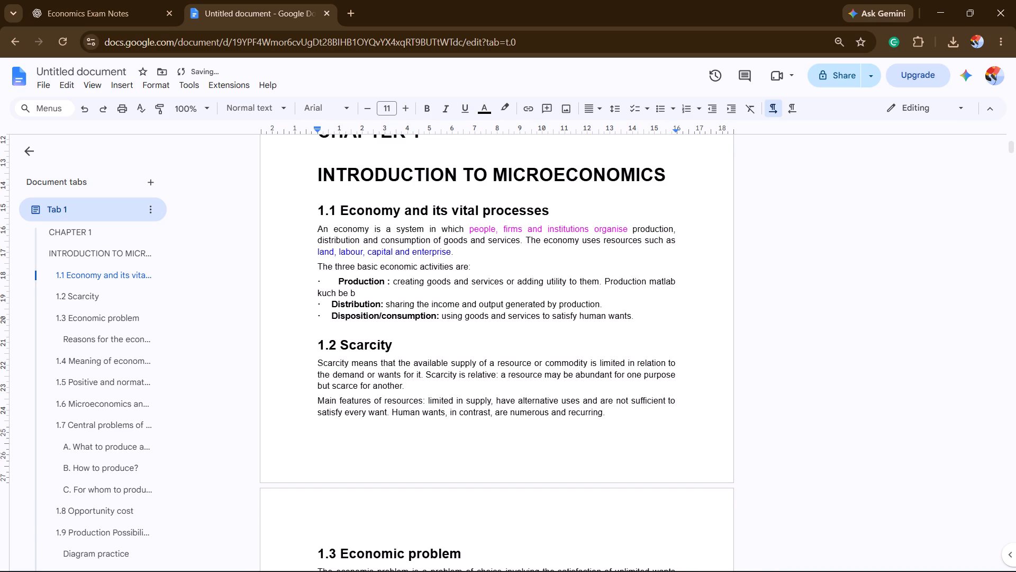
key("BackSpace")
type("create")
key("space")
key("c")
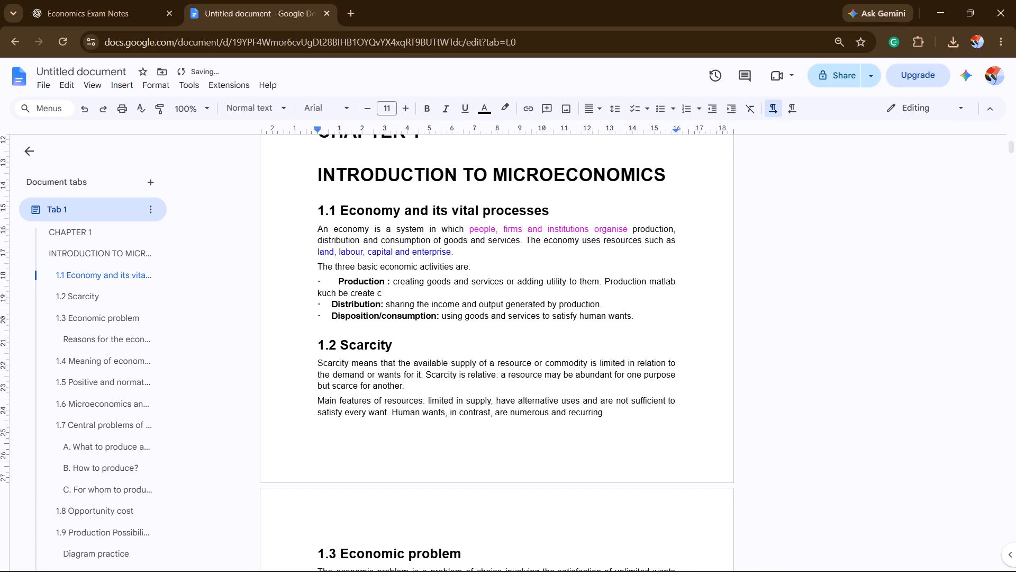
key("BackSpace")
type("karna ya")
key("space")
type("kuch")
key("space")
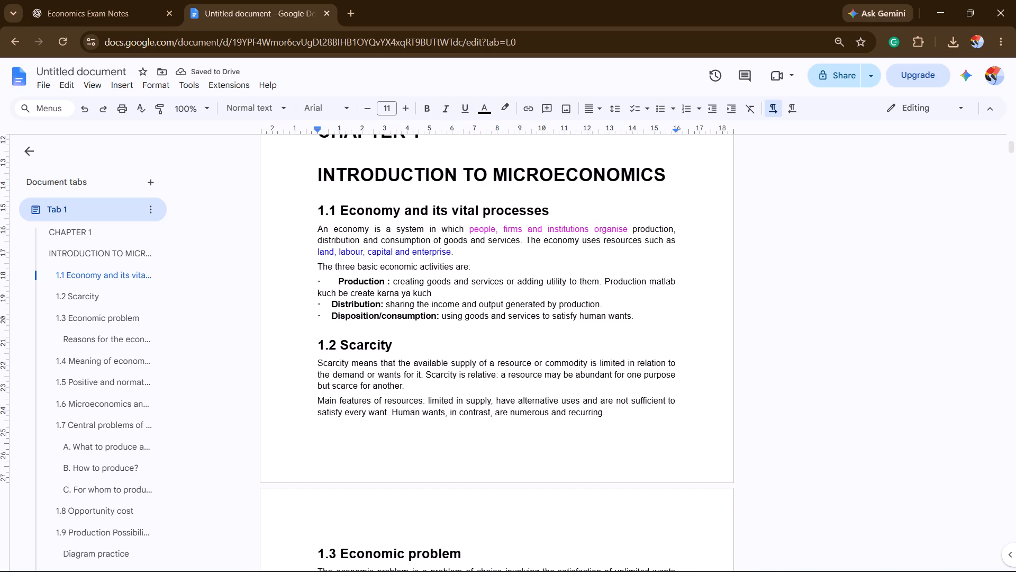
type("kam kar ba")
key("space")
key("BackSpace")
key("BackSpace")
key("BackSpace")
type("na")
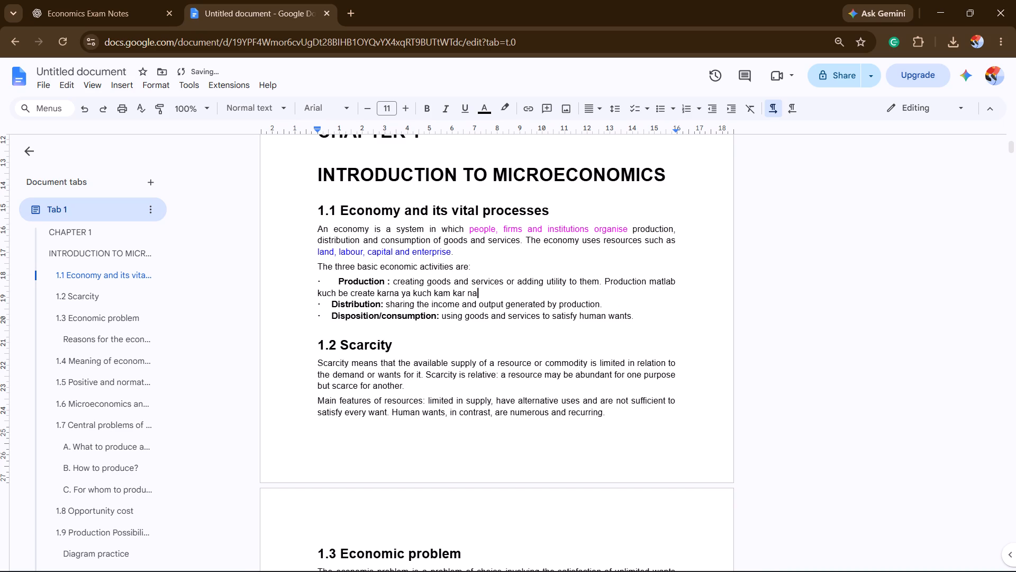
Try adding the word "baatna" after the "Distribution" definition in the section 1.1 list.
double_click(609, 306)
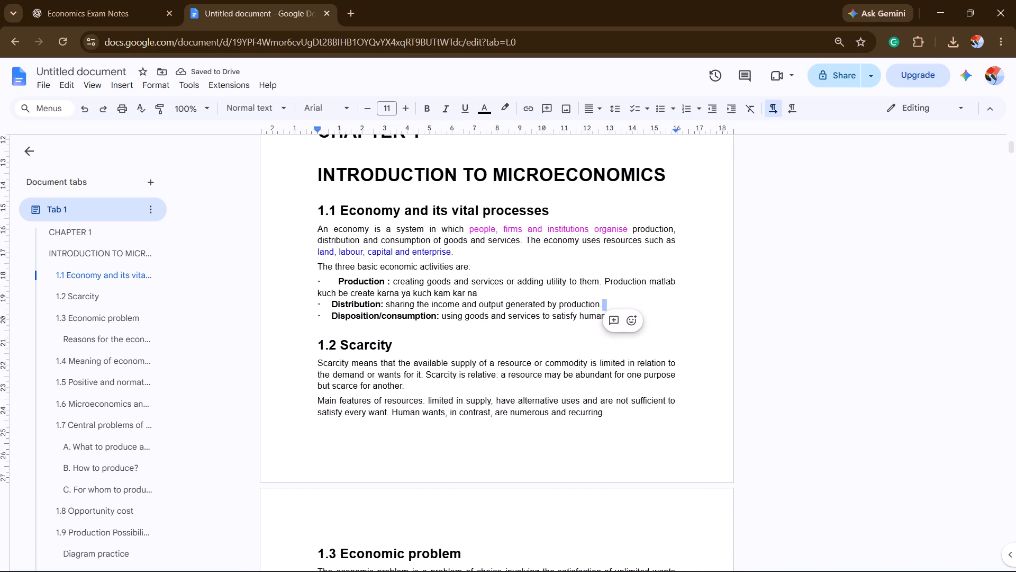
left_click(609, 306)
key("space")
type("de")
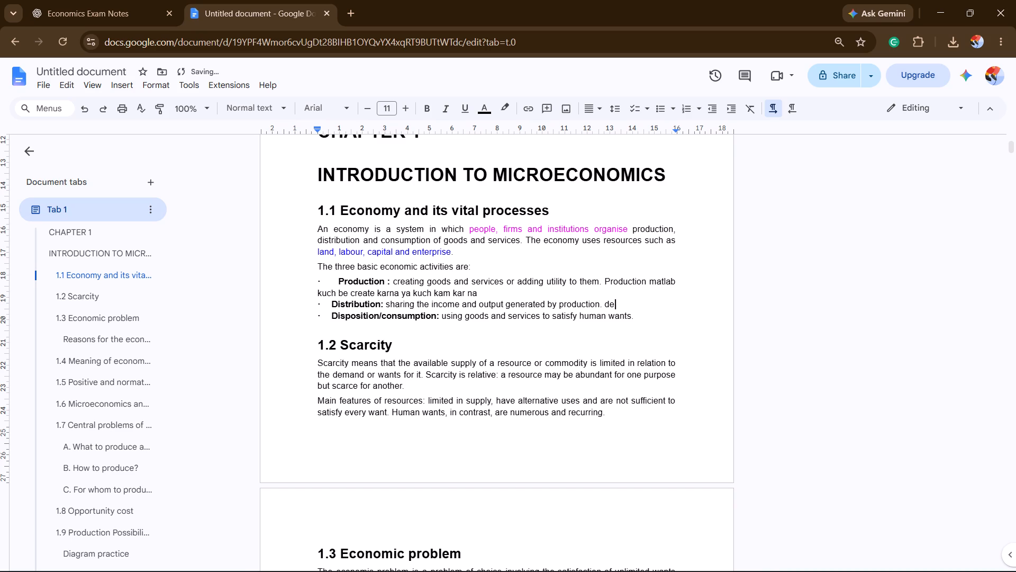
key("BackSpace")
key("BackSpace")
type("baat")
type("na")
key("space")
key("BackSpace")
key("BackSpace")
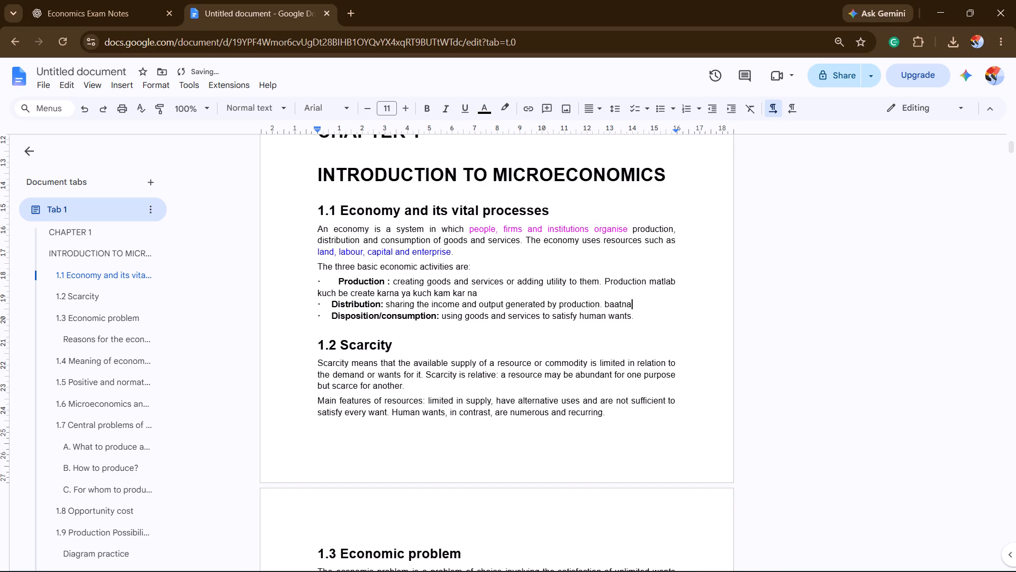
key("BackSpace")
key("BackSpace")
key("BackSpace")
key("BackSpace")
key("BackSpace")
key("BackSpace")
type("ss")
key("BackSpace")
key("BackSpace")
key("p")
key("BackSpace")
Add the note "Share karna income kho or jo output production bana" after the "Distribution" definition in section 1.1.
type("sha")
type("r")
key("space")
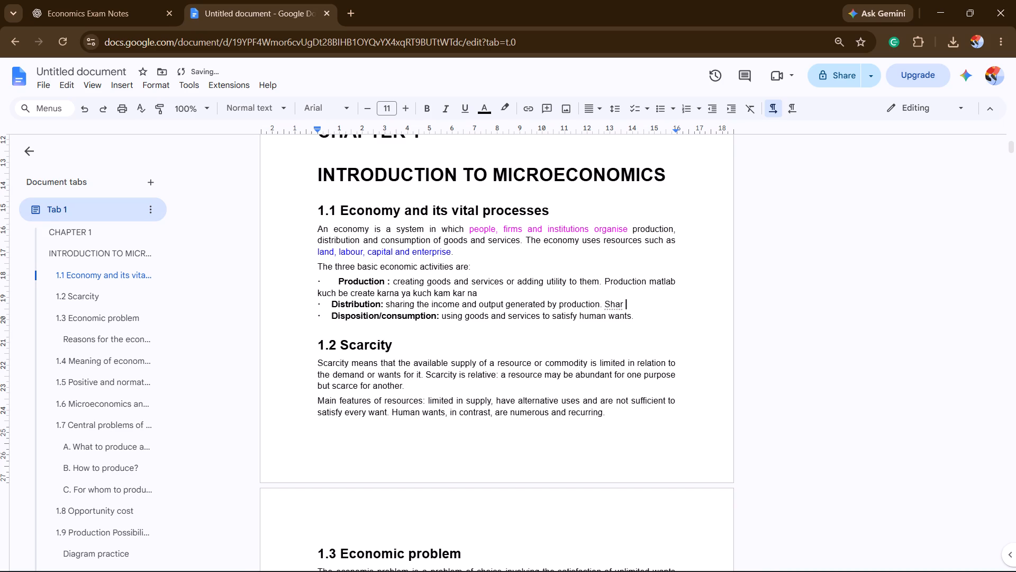
type("kar")
key("space")
type("na")
key("BackSpace")
key("BackSpace")
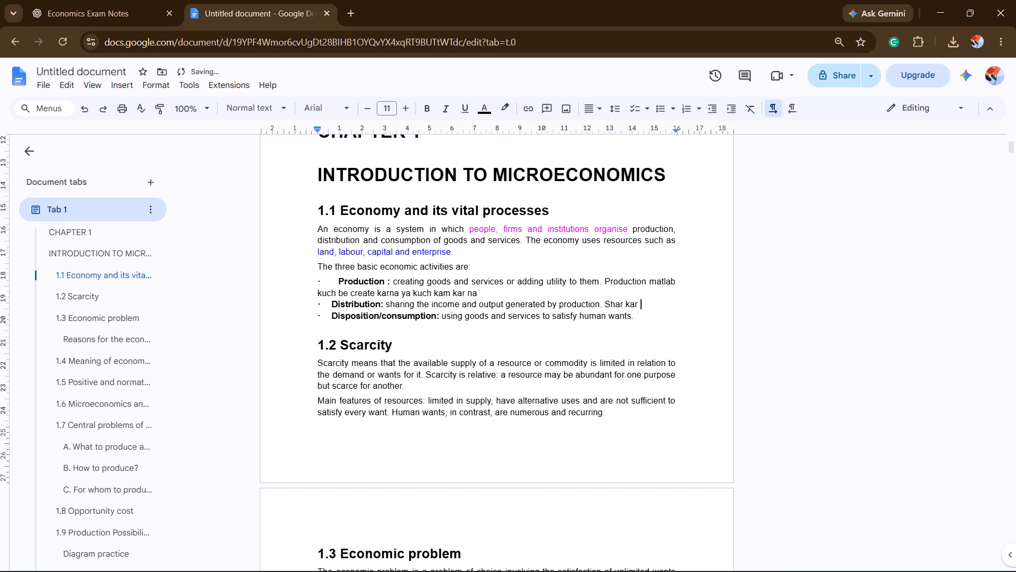
key("BackSpace")
key("BackSpace")
key("BackSpace")
key("BackSpace")
key("BackSpace")
key("BackSpace")
key("BackSpace")
type("ear")
key("space")
key("BackSpace")
key("BackSpace")
key("BackSpace")
key("BackSpace")
type("are")
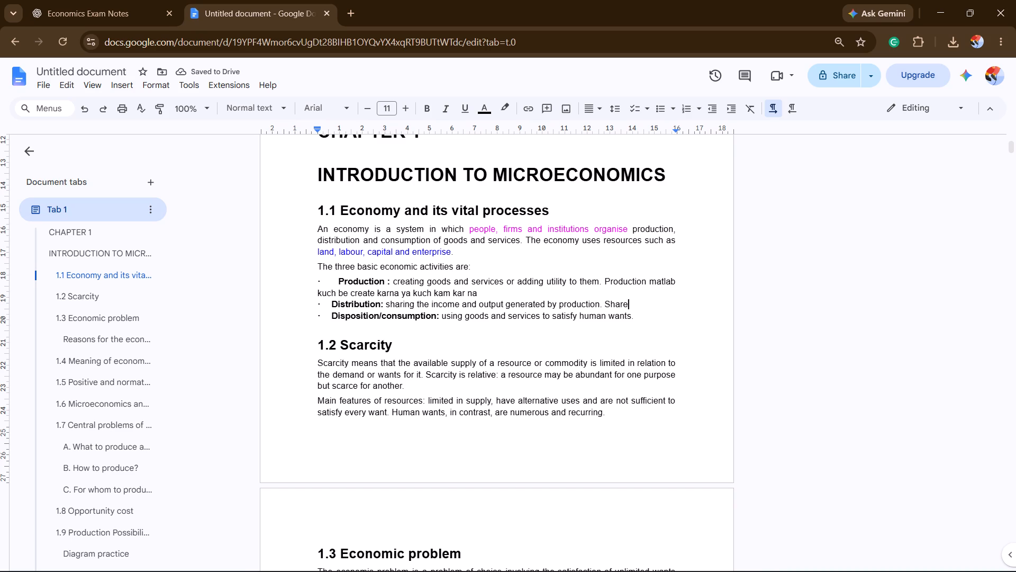
key("space")
type("karna incom")
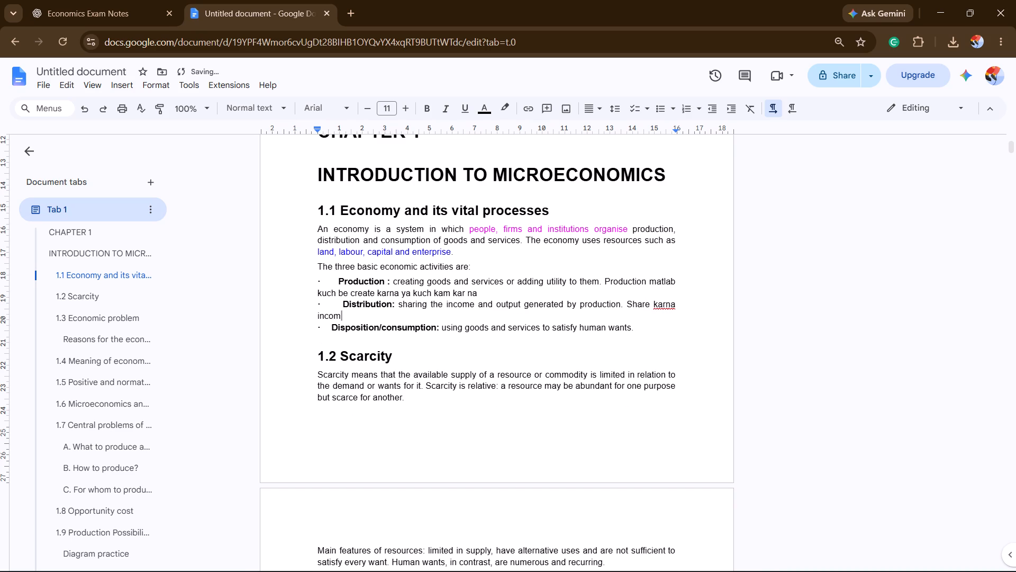
key("e")
key("space")
type("kho or")
key("space")
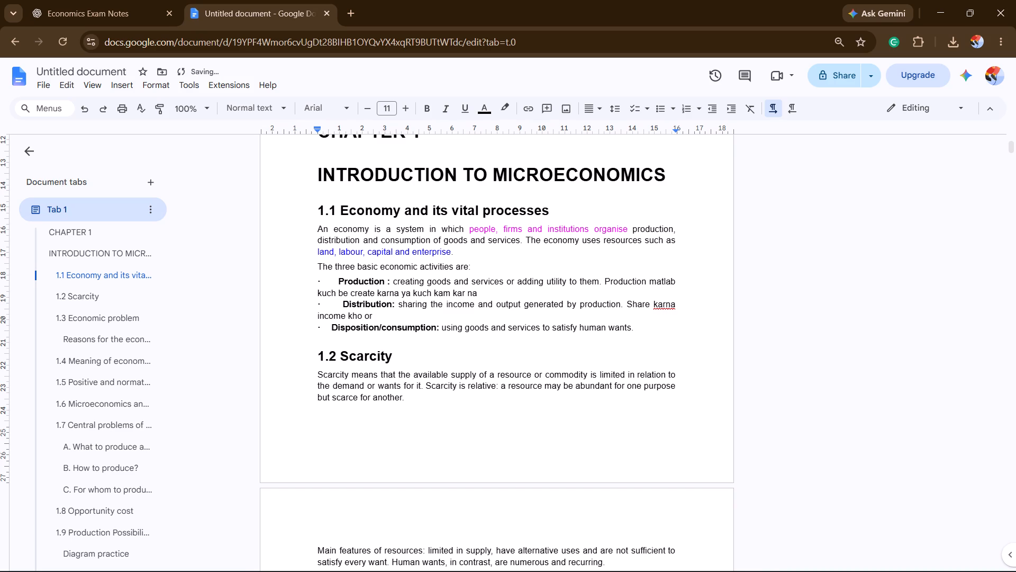
key("j")
key("o")
key("space")
type("outpot")
key("space")
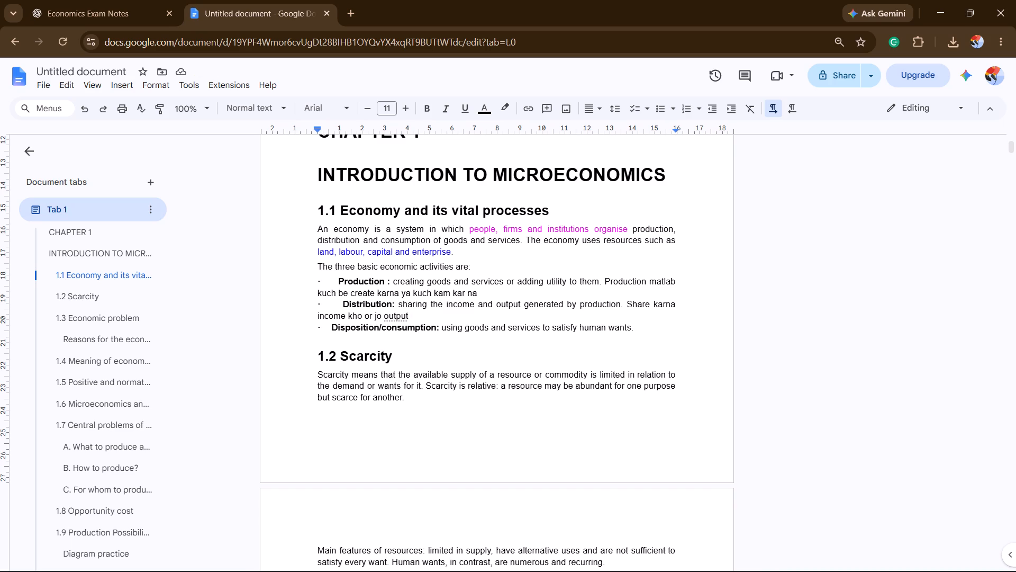
type("production bana")
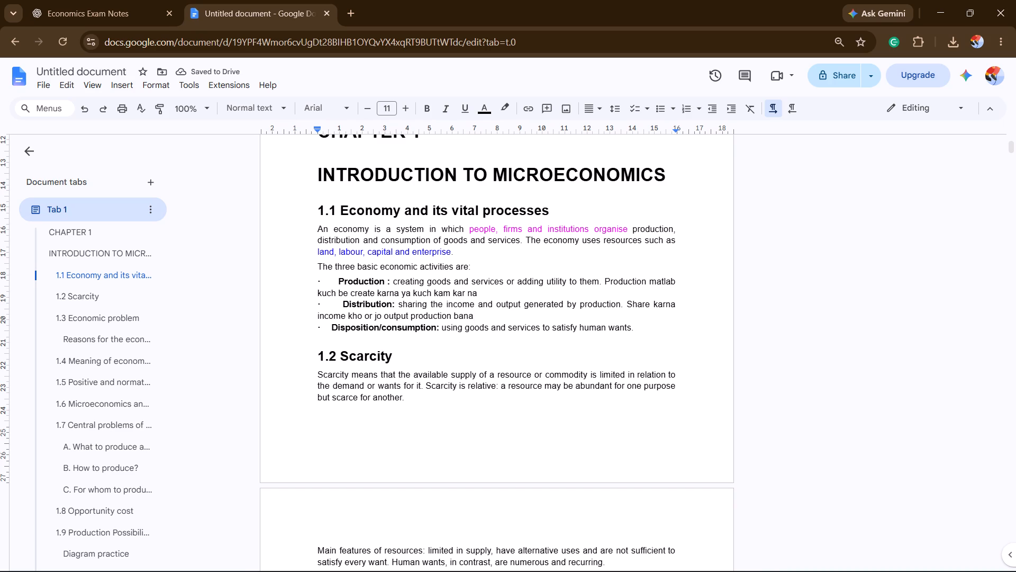
Add the note "Use karna goods kho or services" after the "Disposition/consumption" definition in section 1.1.
left_click(654, 342)
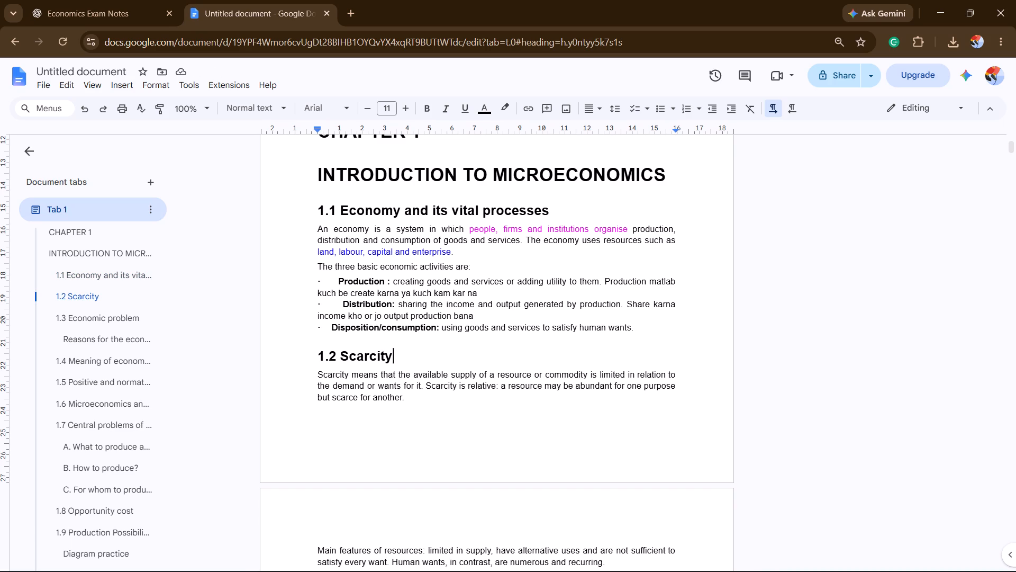
left_click(655, 331)
key("space")
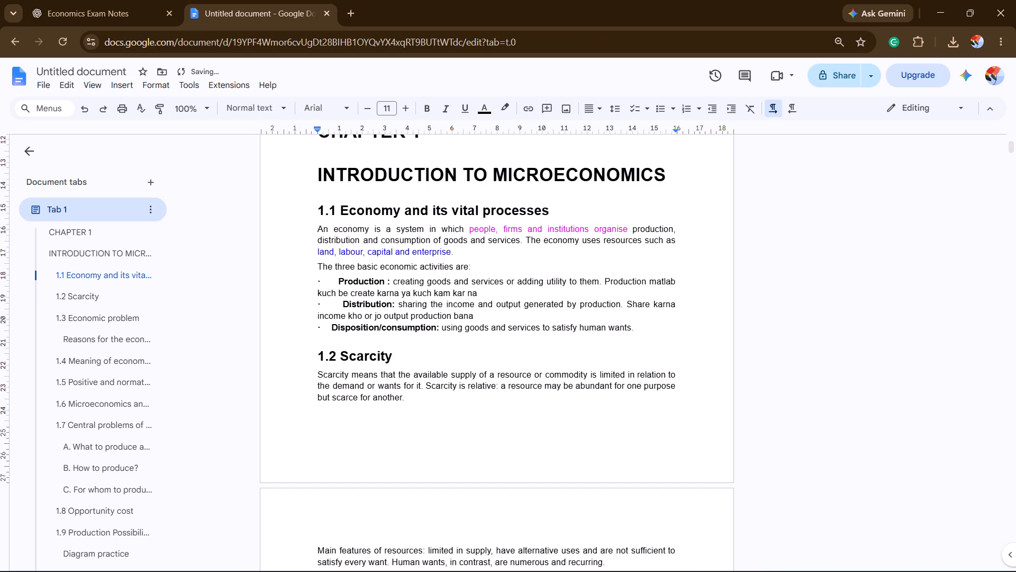
type("use kaer")
key("BackSpace")
key("BackSpace")
type("rna")
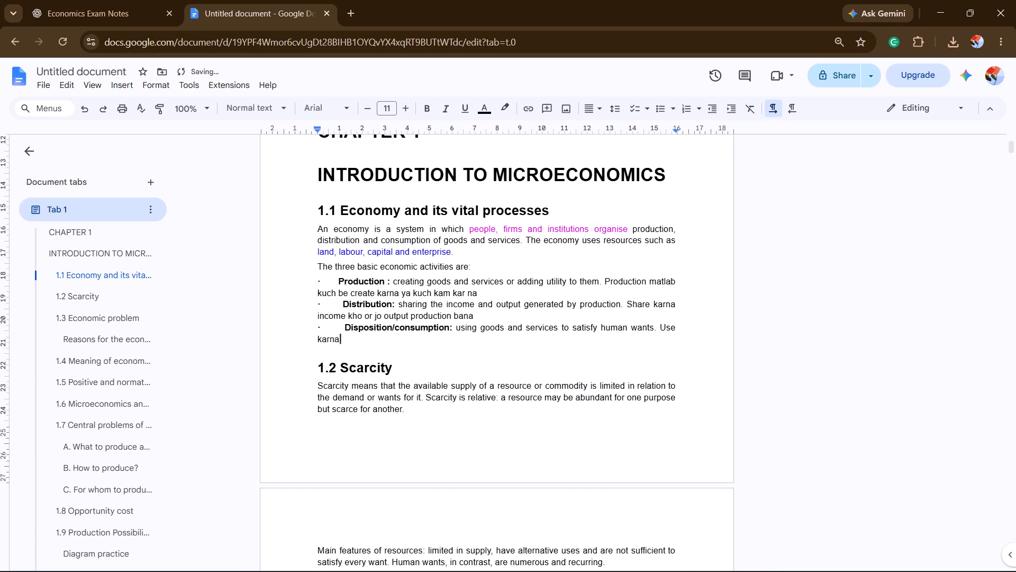
key("space")
type("goods kho")
key("space")
type("p")
key("BackSpace")
type("or serviws")
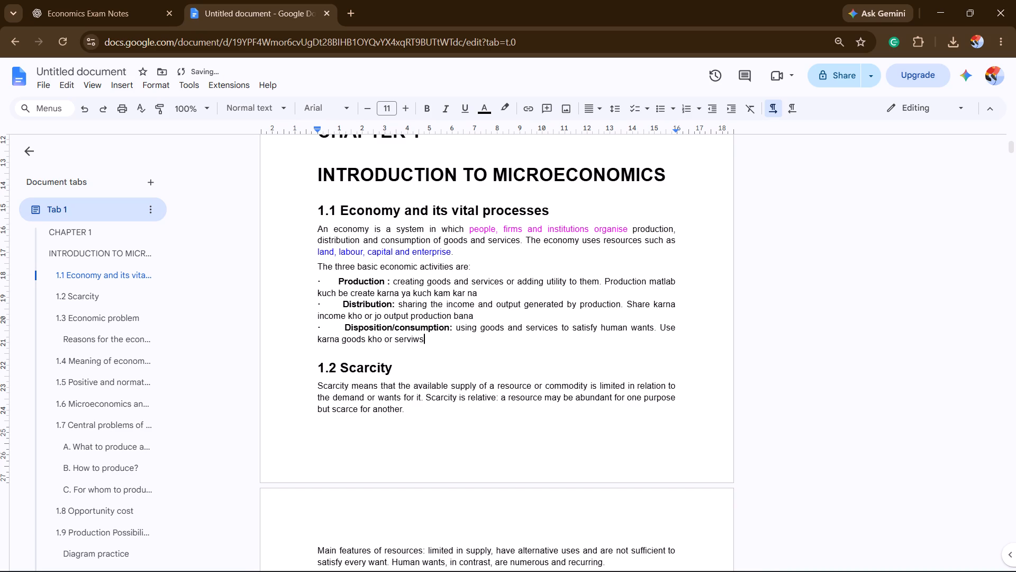
key("BackSpace")
key("BackSpace")
key("s")
key("BackSpace")
type("ces")
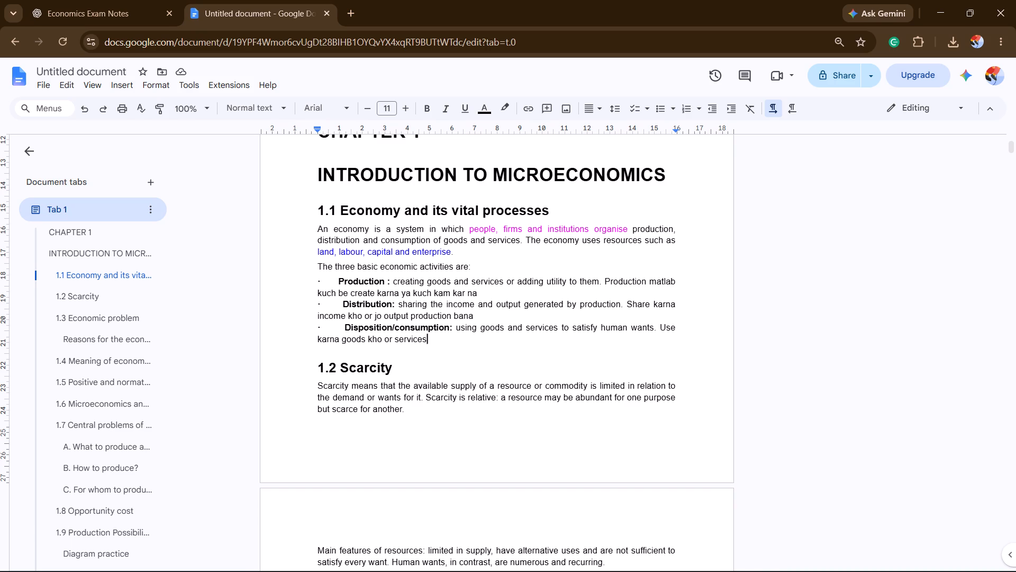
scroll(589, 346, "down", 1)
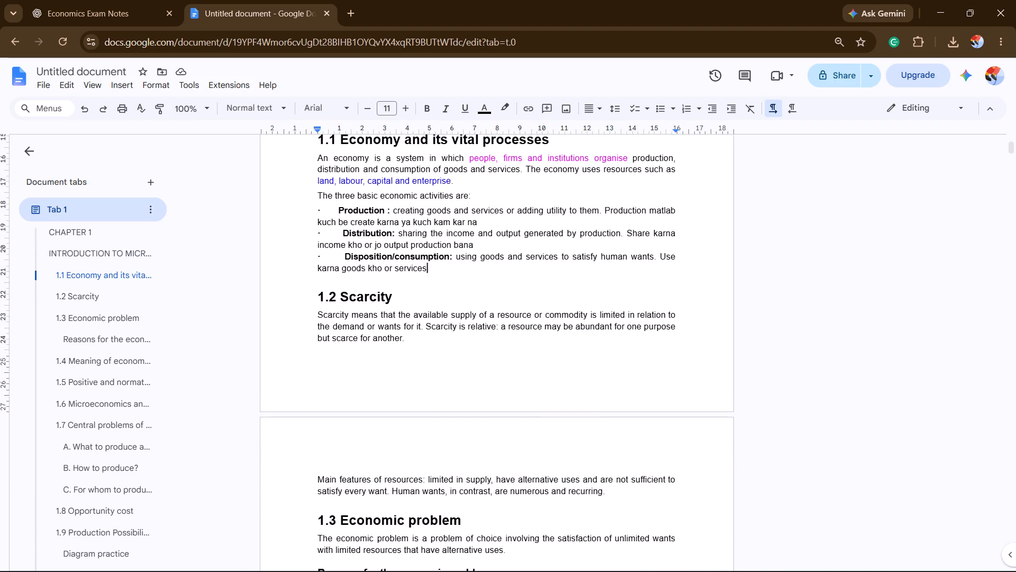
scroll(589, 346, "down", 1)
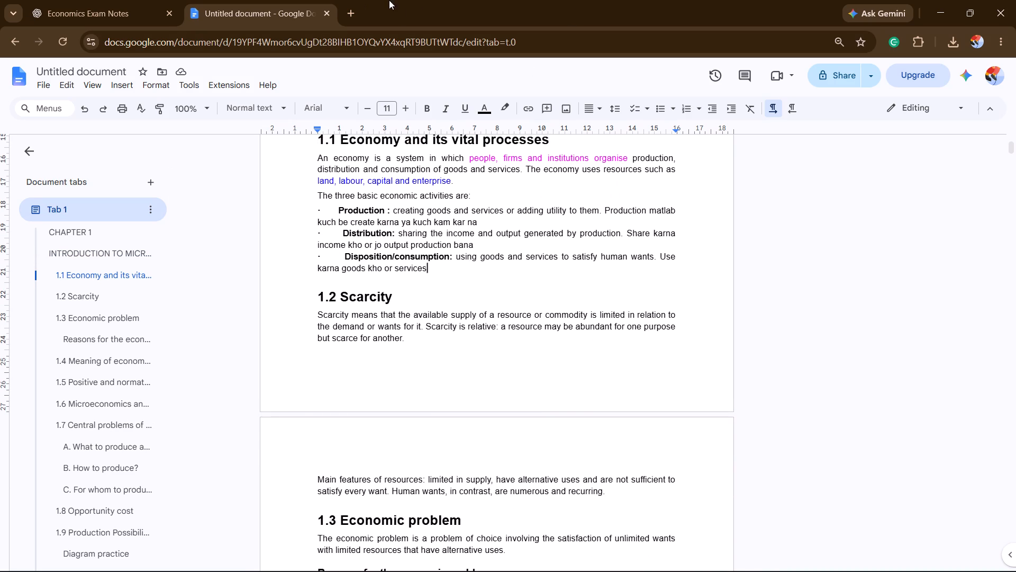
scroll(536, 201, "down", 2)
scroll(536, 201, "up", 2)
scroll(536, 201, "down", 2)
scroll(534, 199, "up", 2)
Enlarge the font of the Production, Distribution and Disposition/consumption list items in section 1.1 by six size increments.
right_click_drag(337, 209, 446, 212)
left_click(324, 251)
left_click_drag(313, 213, 455, 263)
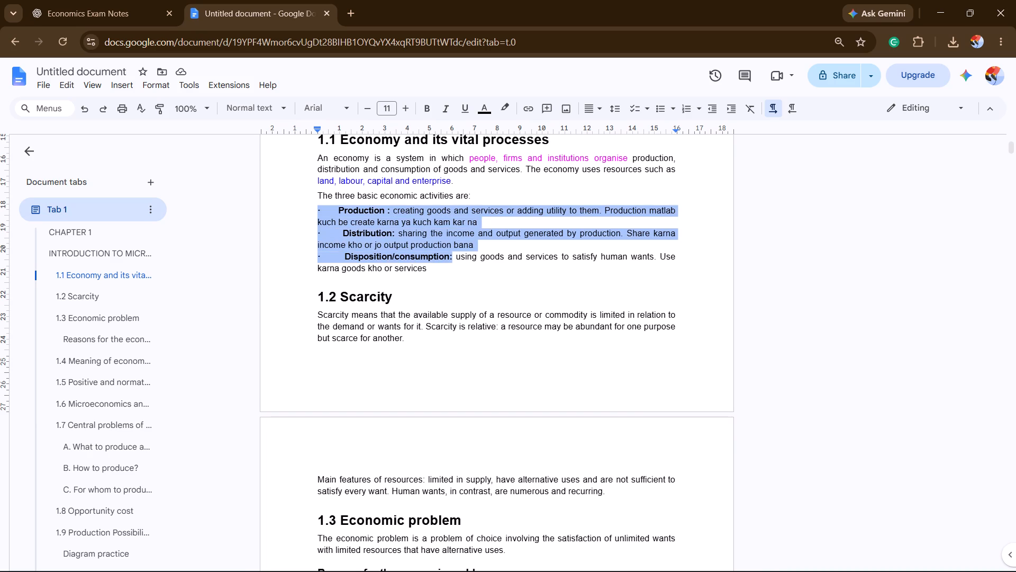
left_click_drag(455, 263, 456, 263)
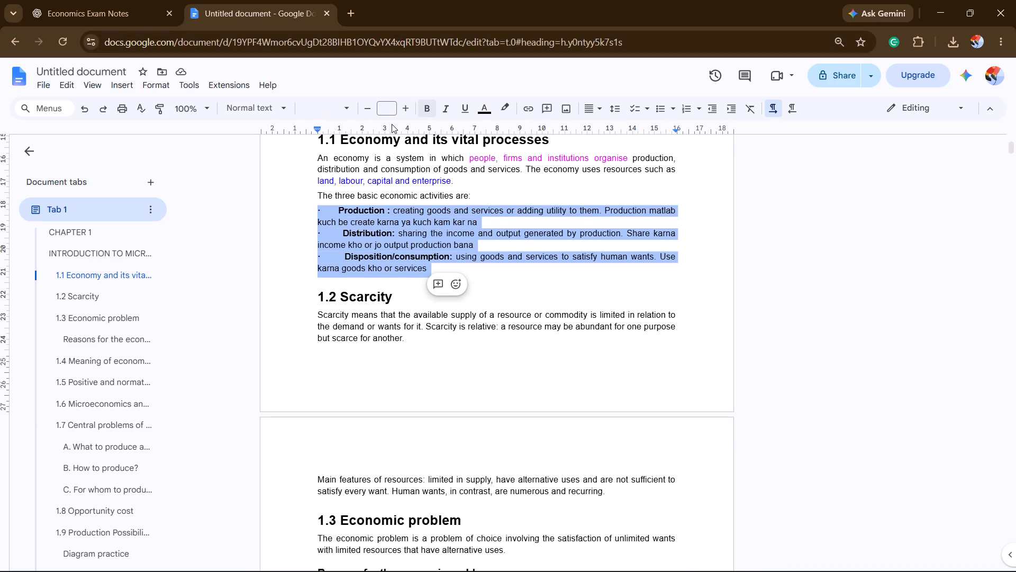
left_click(411, 103)
left_click(411, 103)
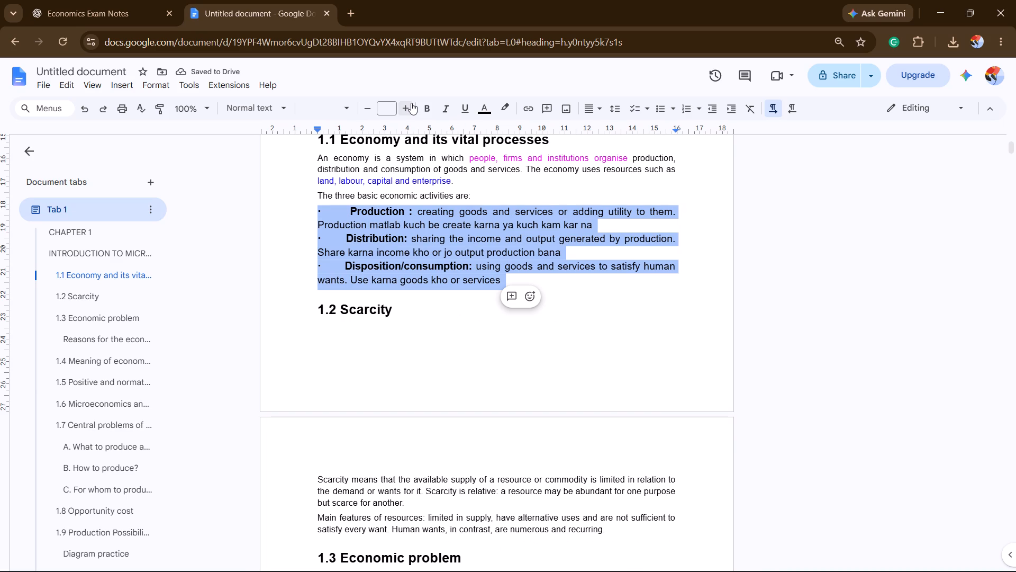
left_click(411, 103)
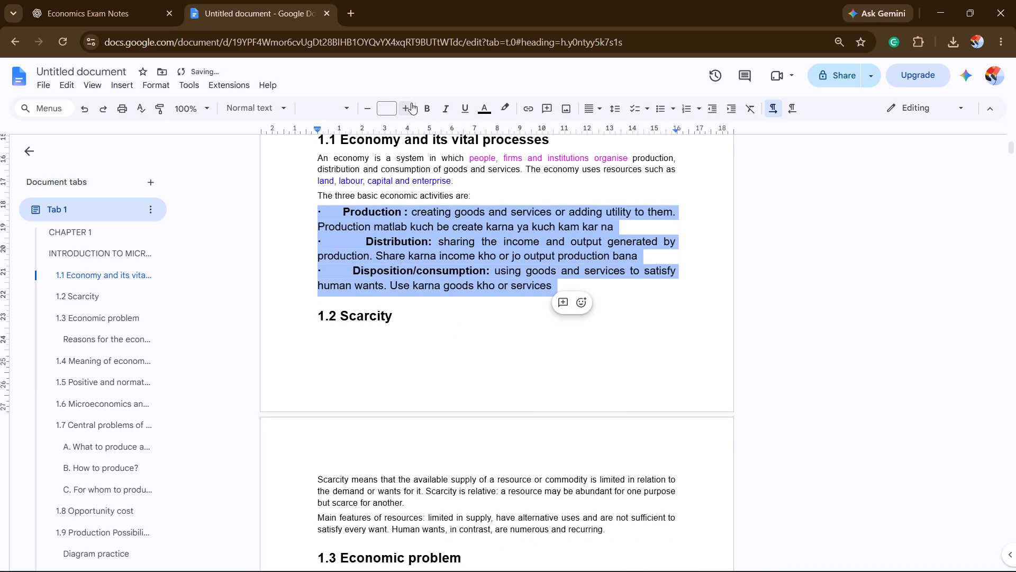
left_click(411, 103)
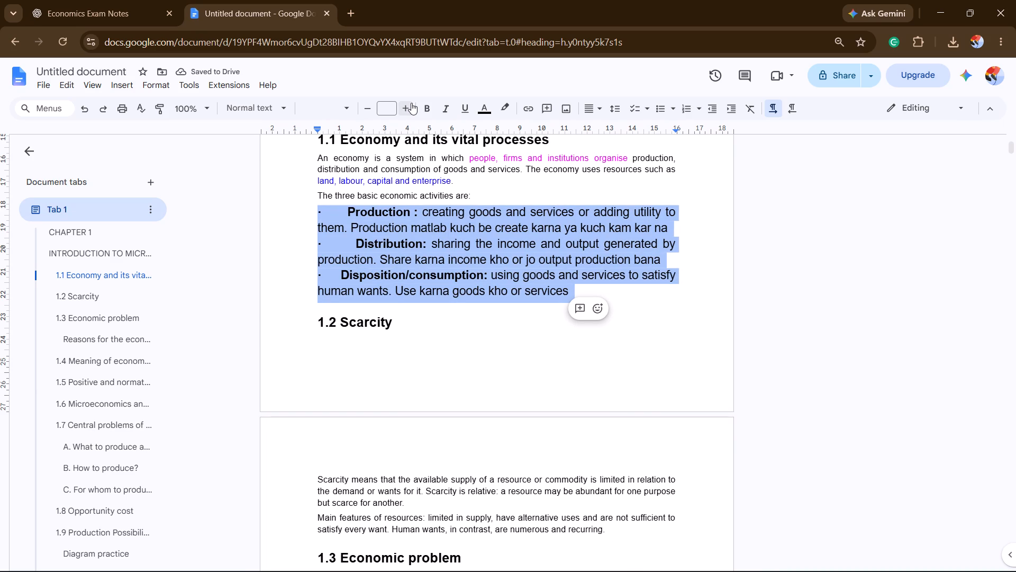
left_click(411, 103)
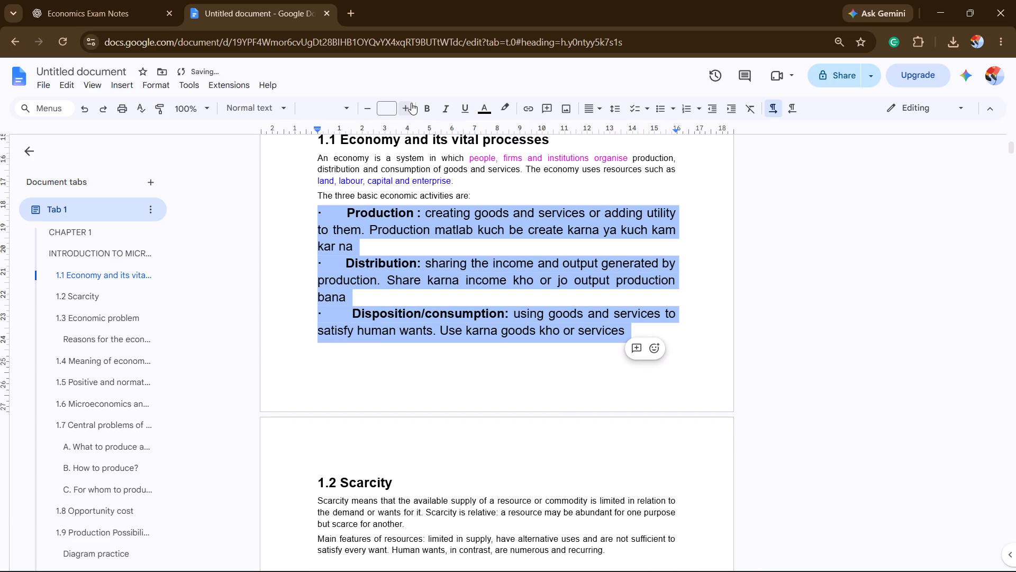
left_click(411, 103)
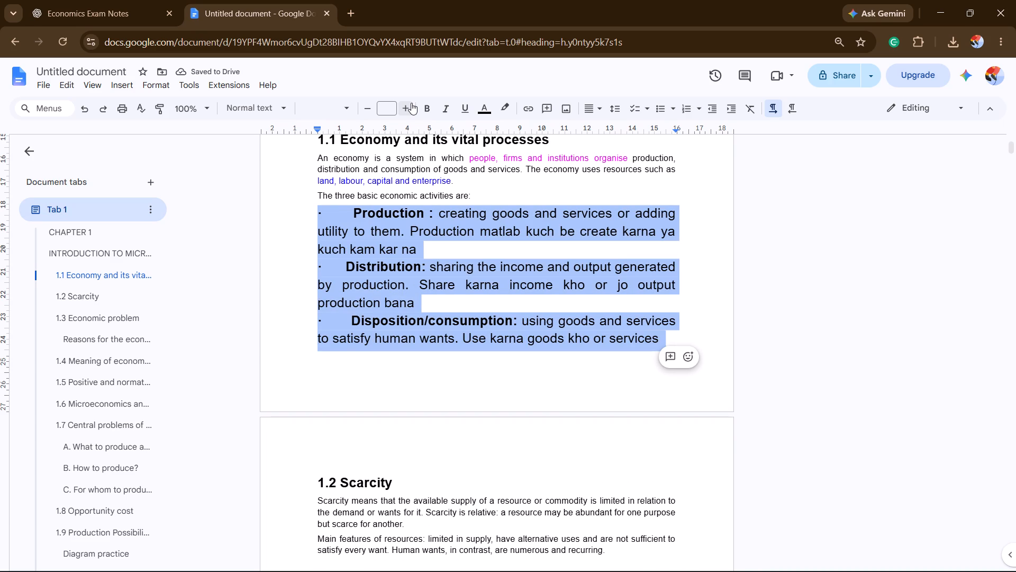
right_click(411, 103)
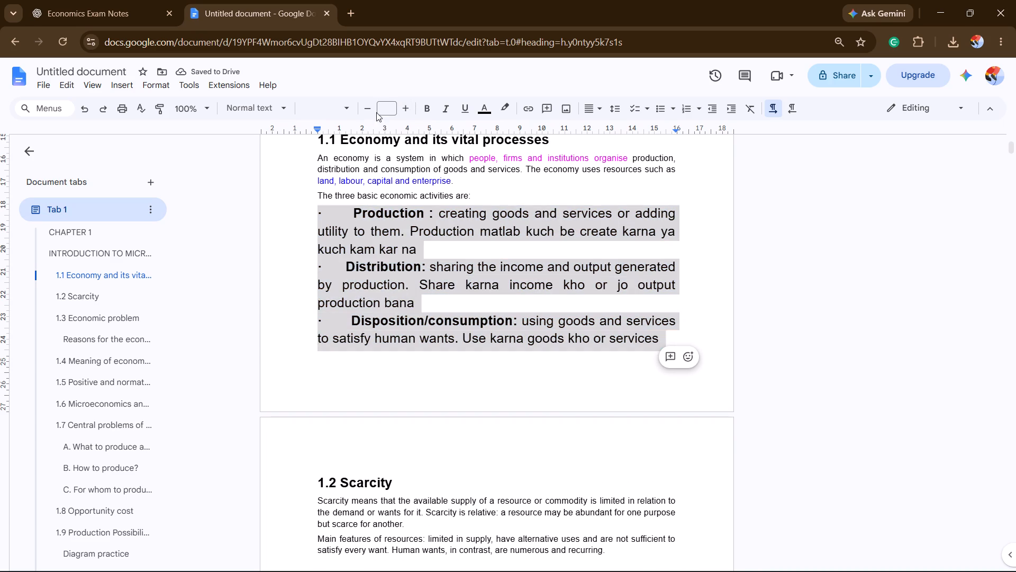
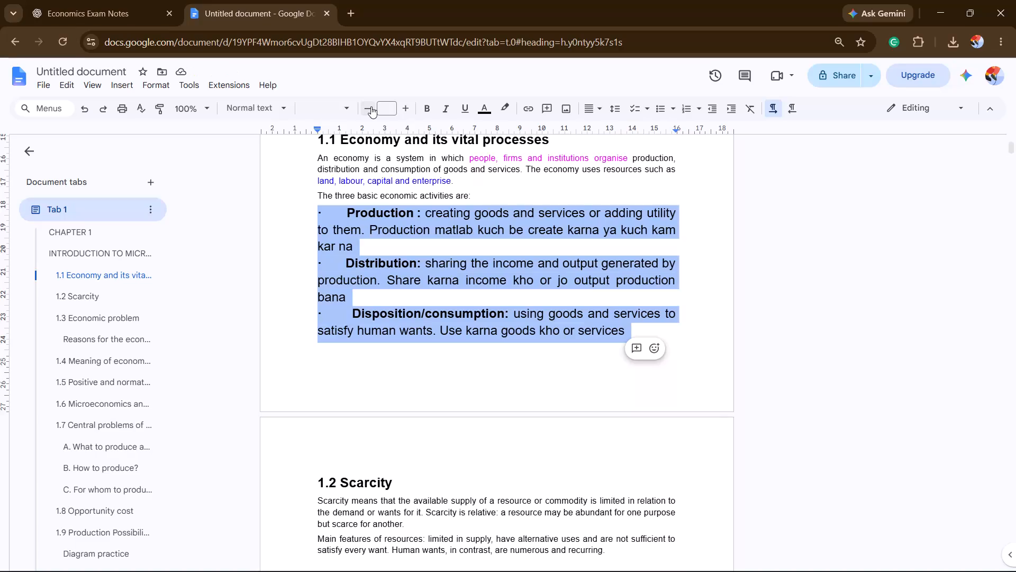
Reduce the font size of the Production, Distribution and Disposition/consumption list items in section 1.1 by two increments.
left_click(371, 106)
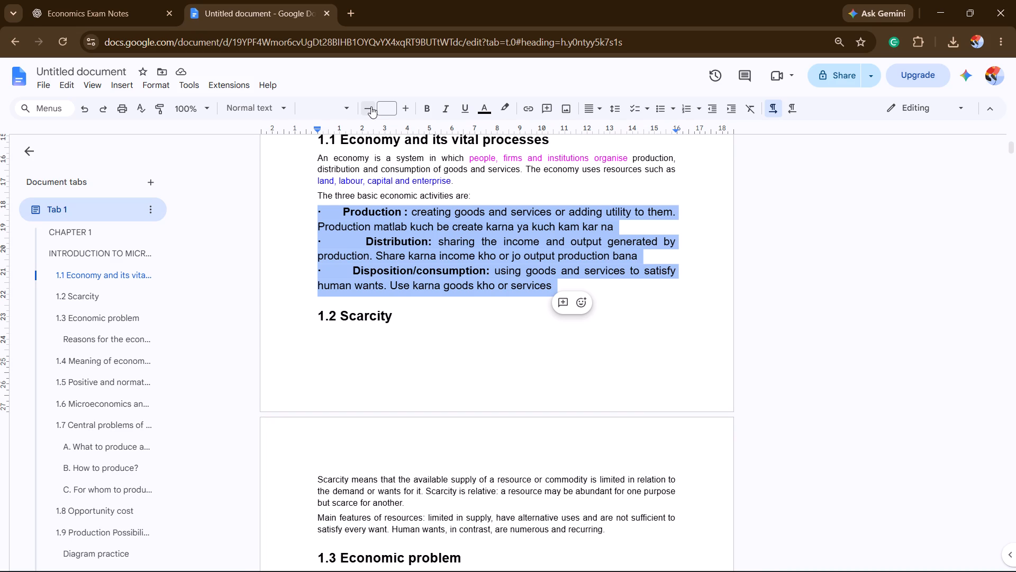
left_click(371, 106)
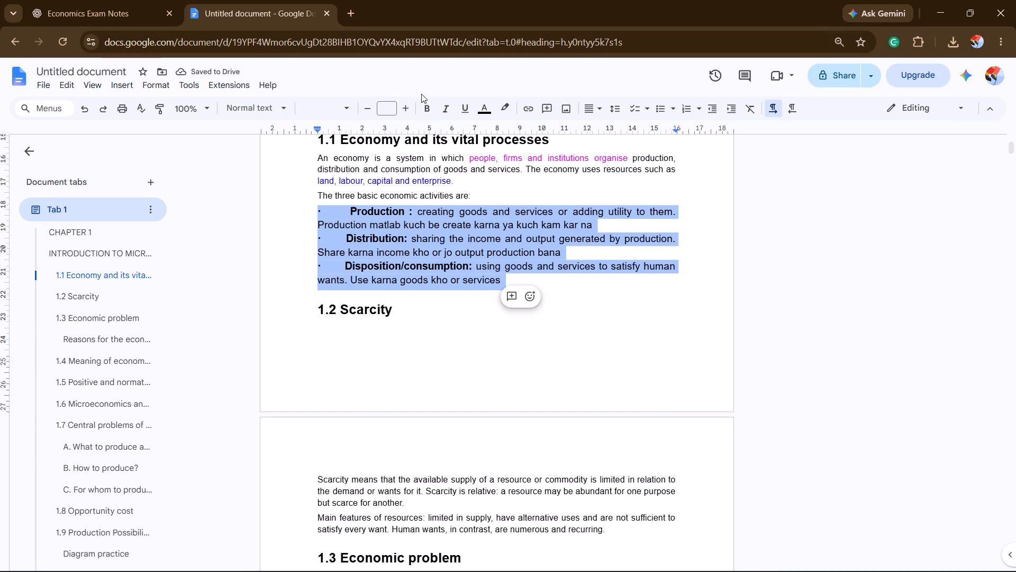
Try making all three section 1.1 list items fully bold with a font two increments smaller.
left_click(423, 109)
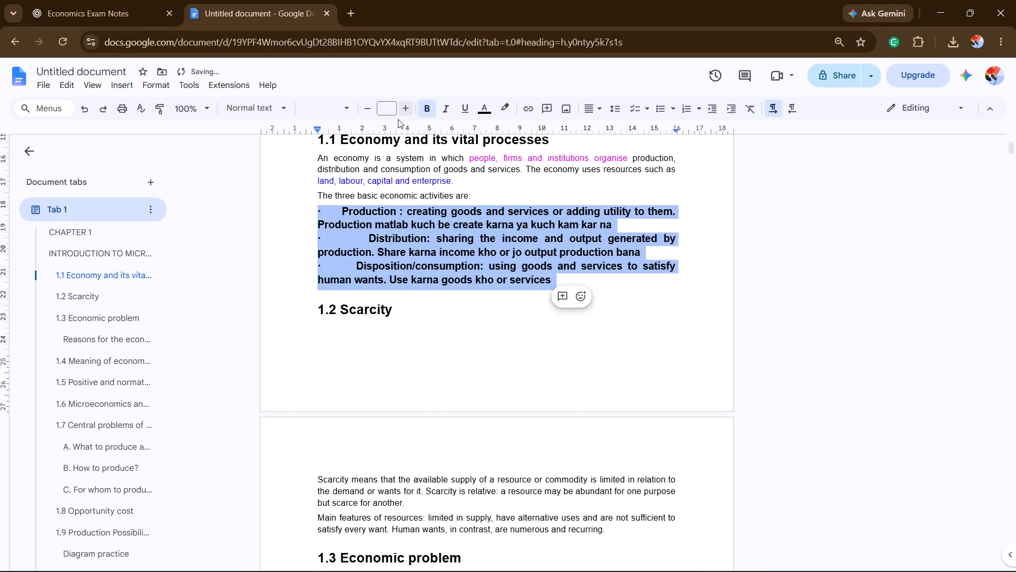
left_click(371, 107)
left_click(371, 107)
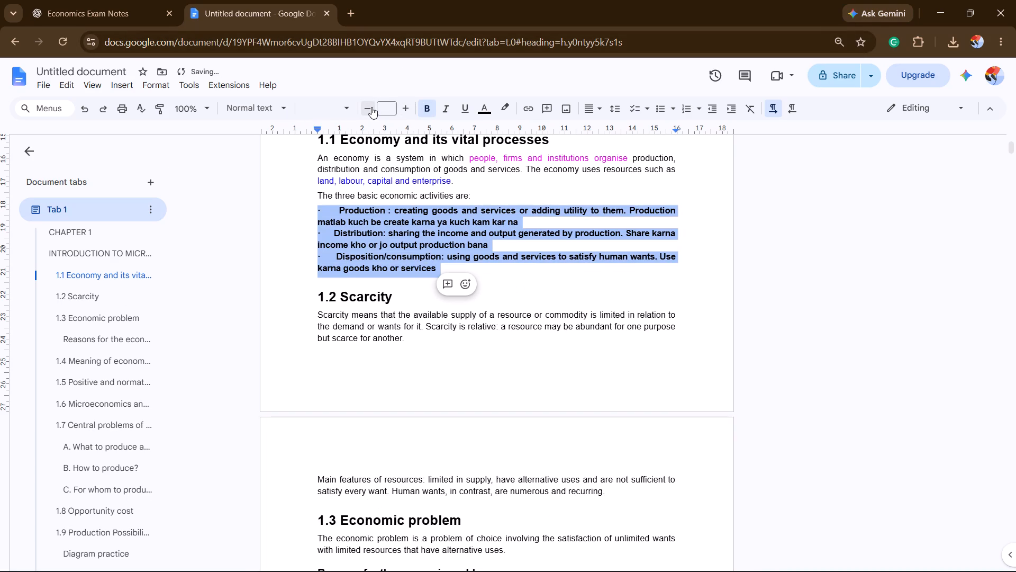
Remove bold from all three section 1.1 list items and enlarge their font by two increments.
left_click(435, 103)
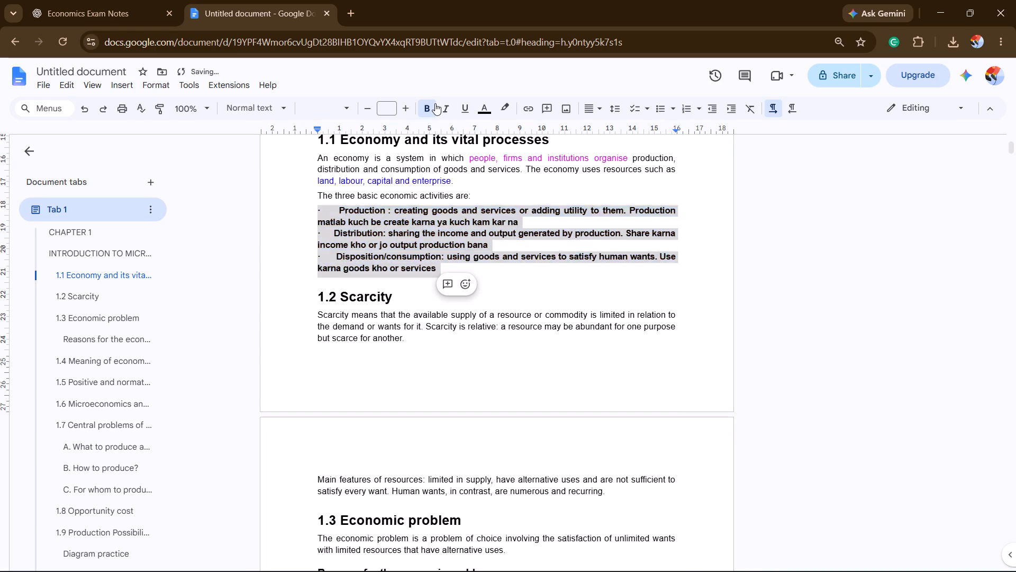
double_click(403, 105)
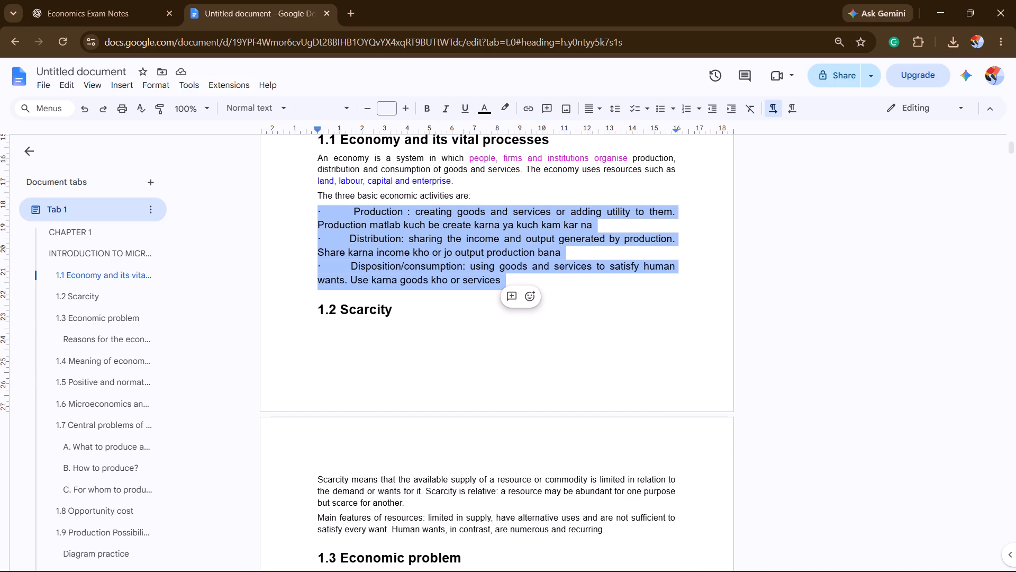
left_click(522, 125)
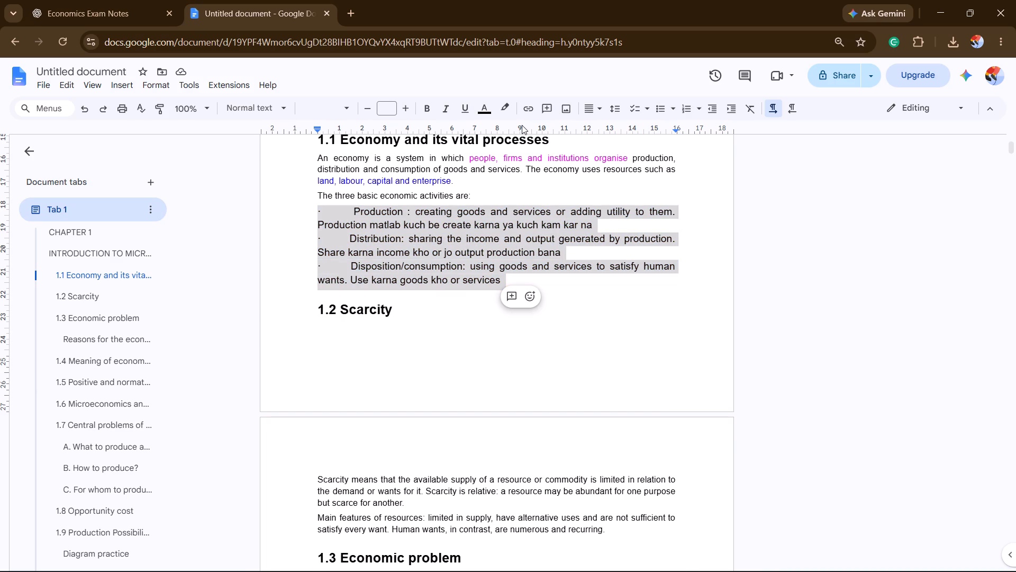
Insert two blank lines above the "1.2 Scarcity" heading.
left_click(352, 312)
scroll(417, 326, "down", 4)
scroll(419, 295, "up", 3)
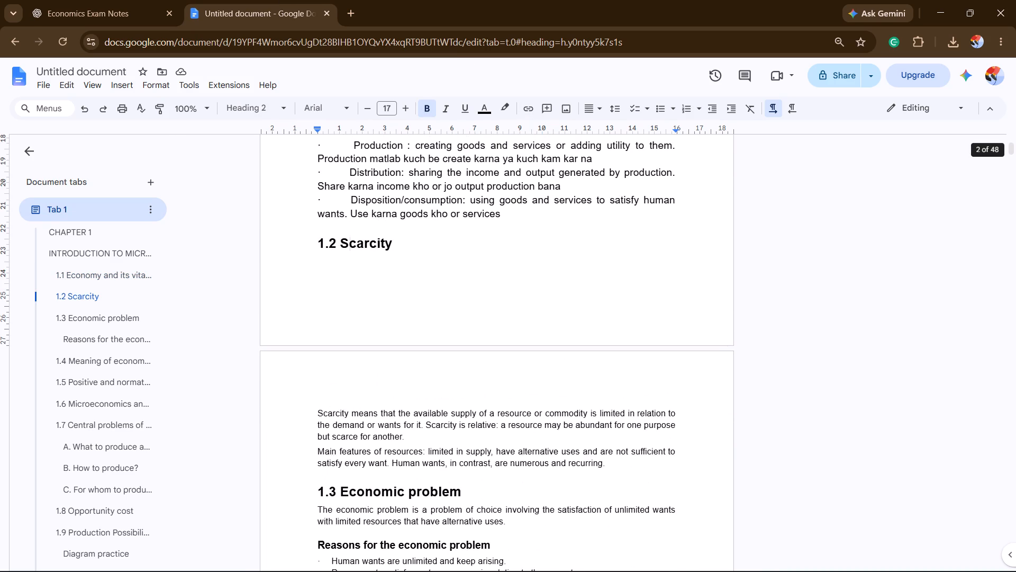
left_click(303, 237)
key("Return")
key("Return")
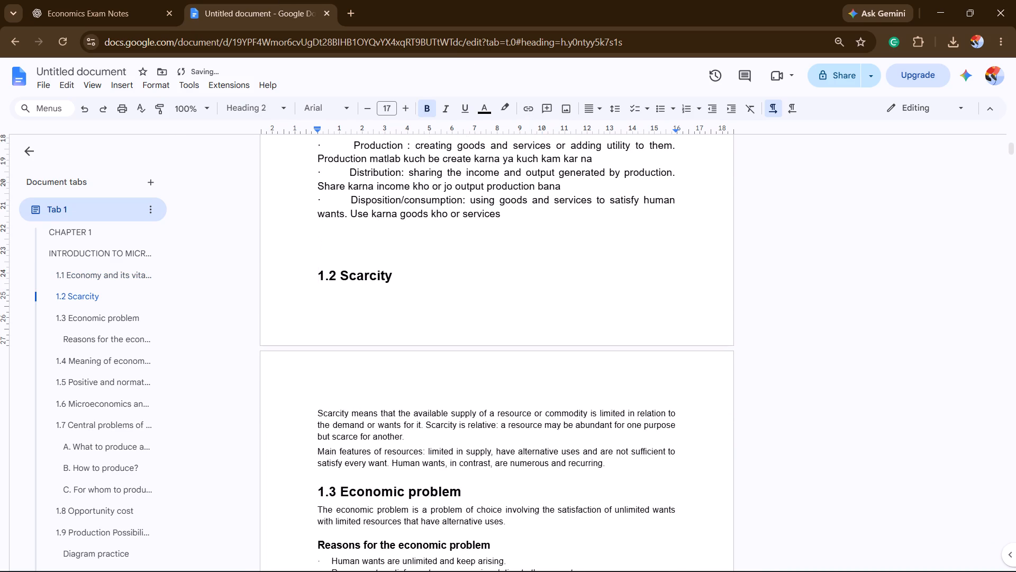
Bold the terms "Production", "Distribution" and "Disposition/consumption" at the start of the section 1.1 list items.
scroll(411, 256, "down", 2)
scroll(411, 256, "up", 4)
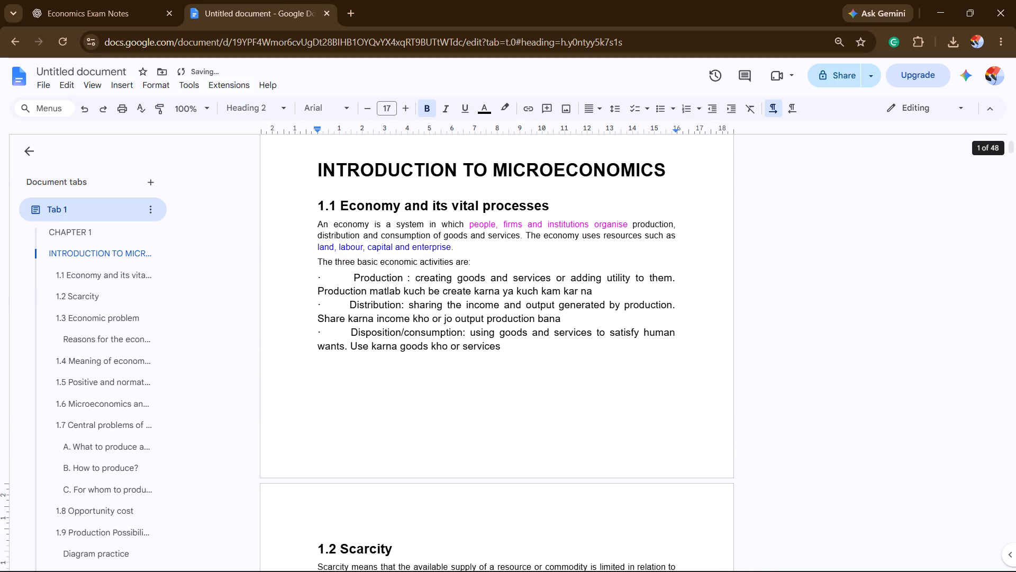
left_click_drag(351, 276, 406, 276)
left_click(431, 112)
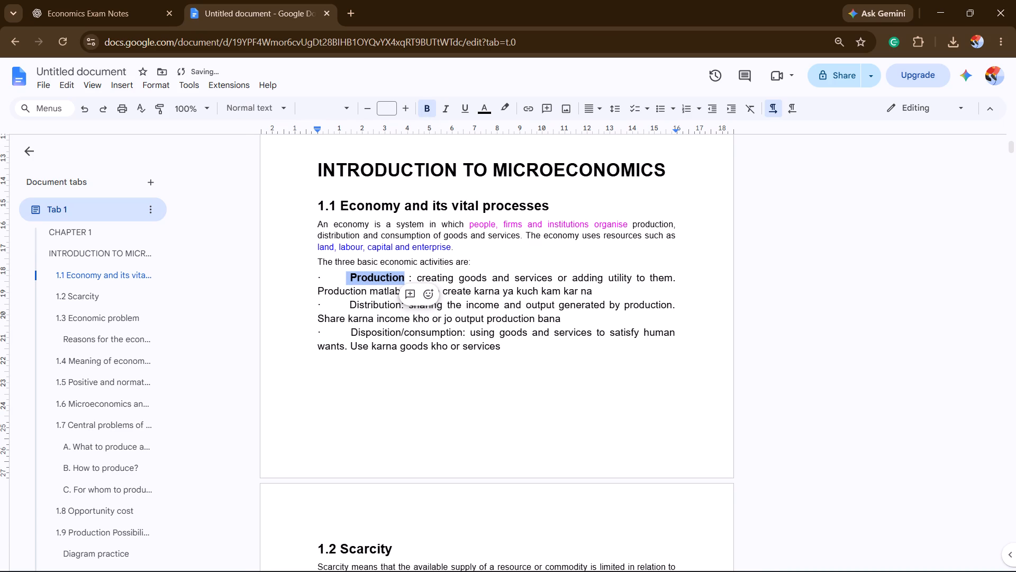
left_click_drag(344, 304, 401, 305)
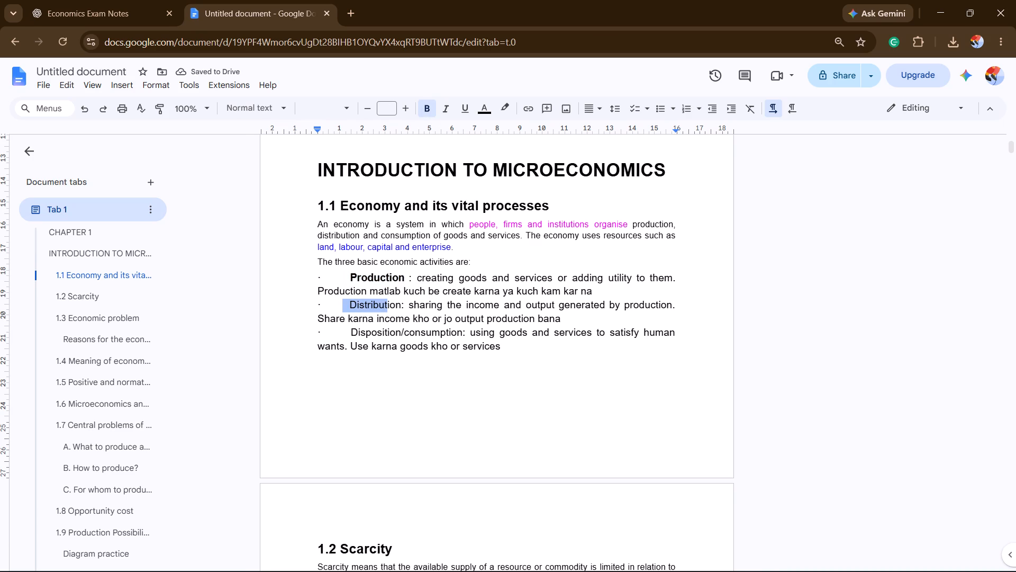
left_click_drag(401, 305, 402, 305)
left_click(432, 103)
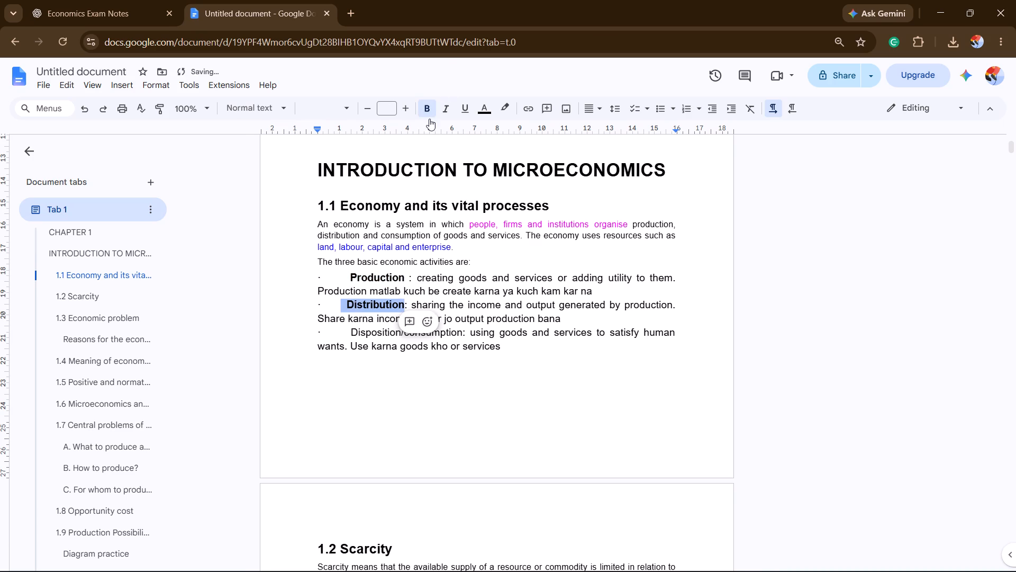
left_click_drag(349, 334, 446, 331)
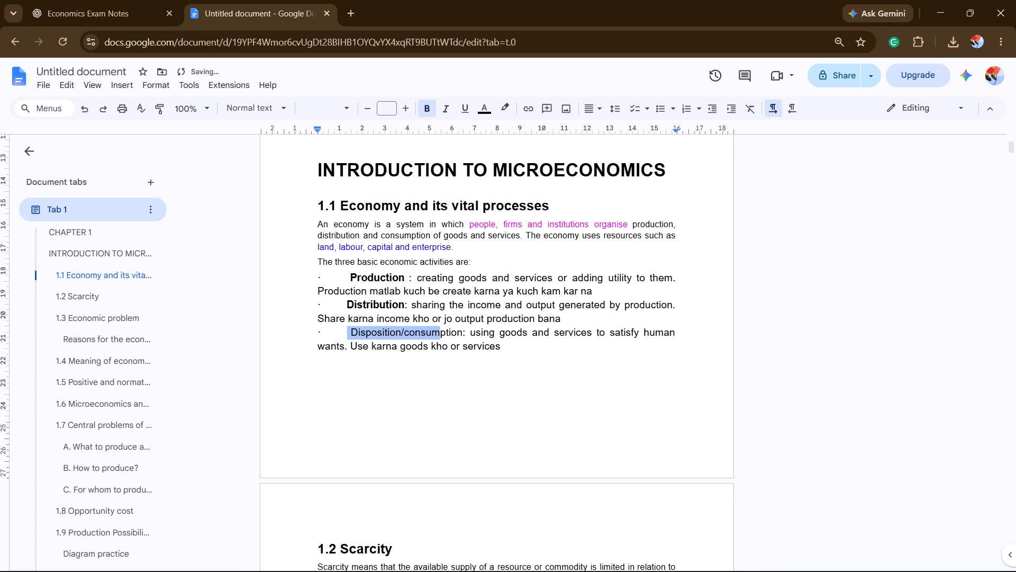
left_click_drag(446, 331, 463, 330)
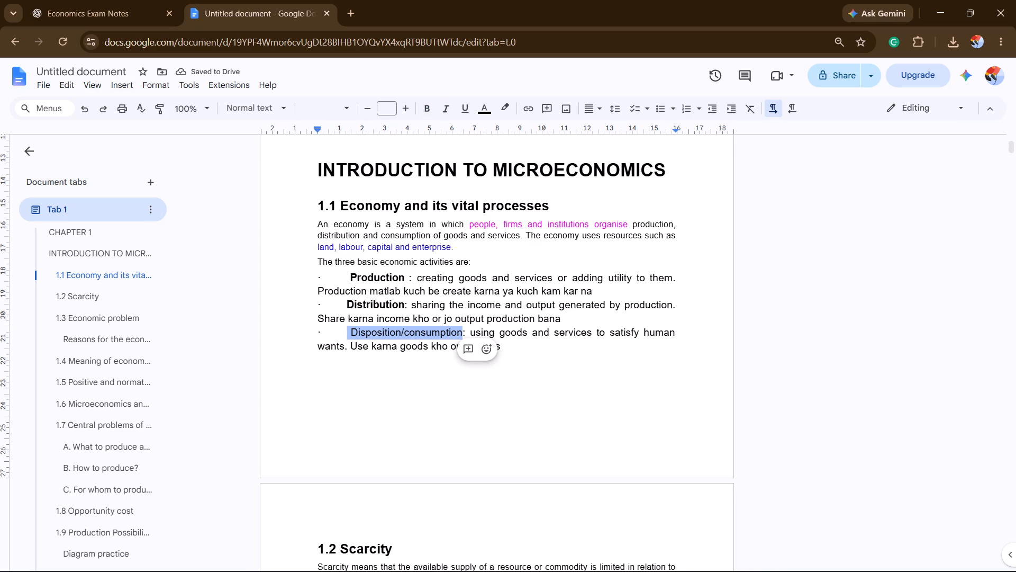
left_click(429, 109)
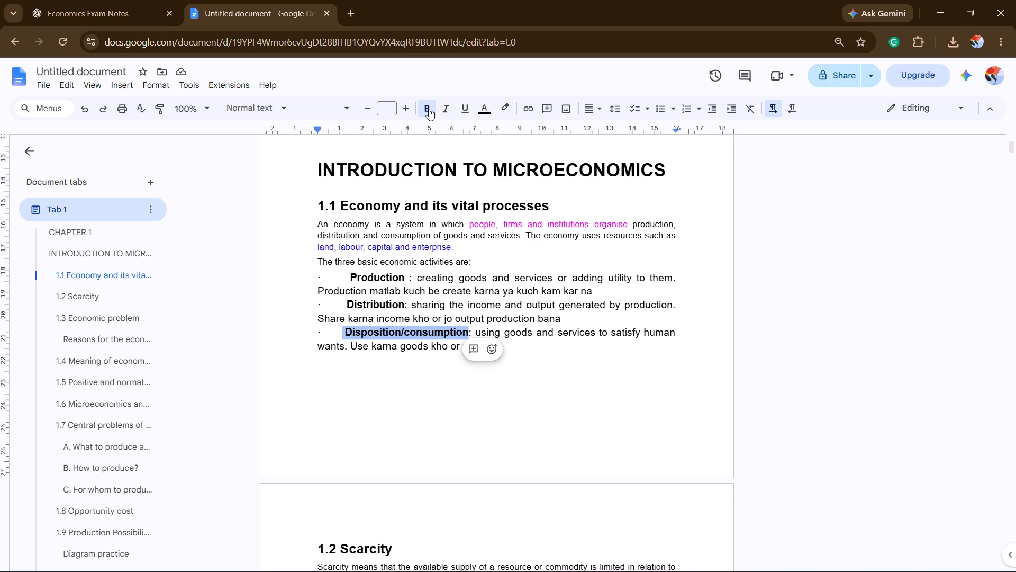
Skim sections 1.2 to 1.6 of the notes and return to the Scarcity section.
scroll(483, 299, "down", 2)
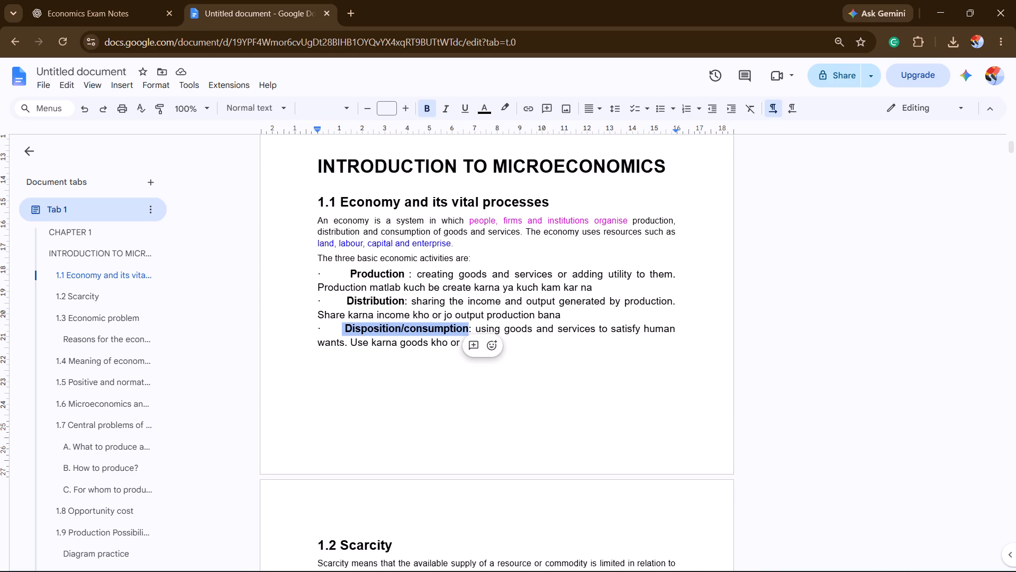
scroll(483, 299, "down", 2)
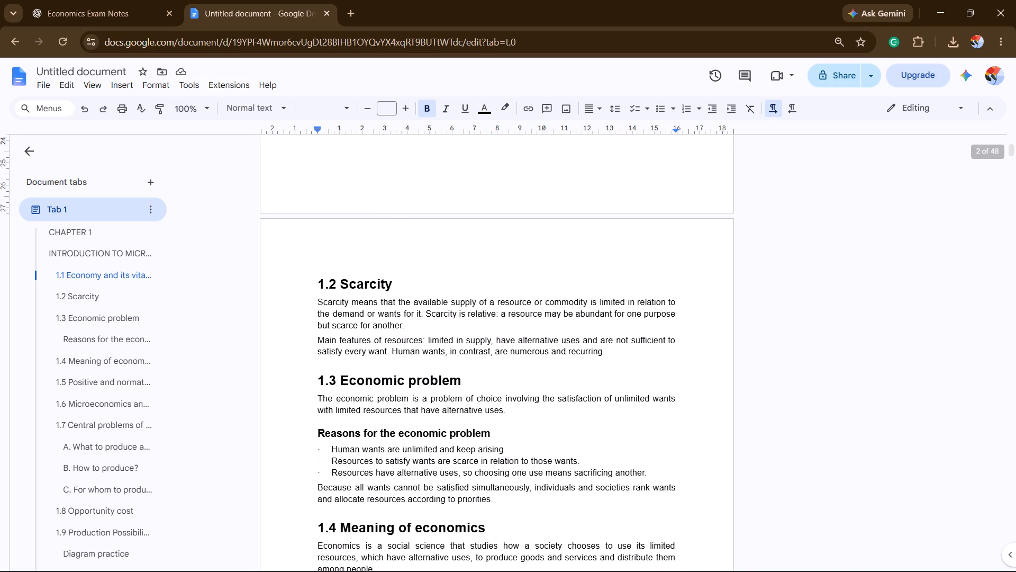
scroll(396, 221, "down", 4)
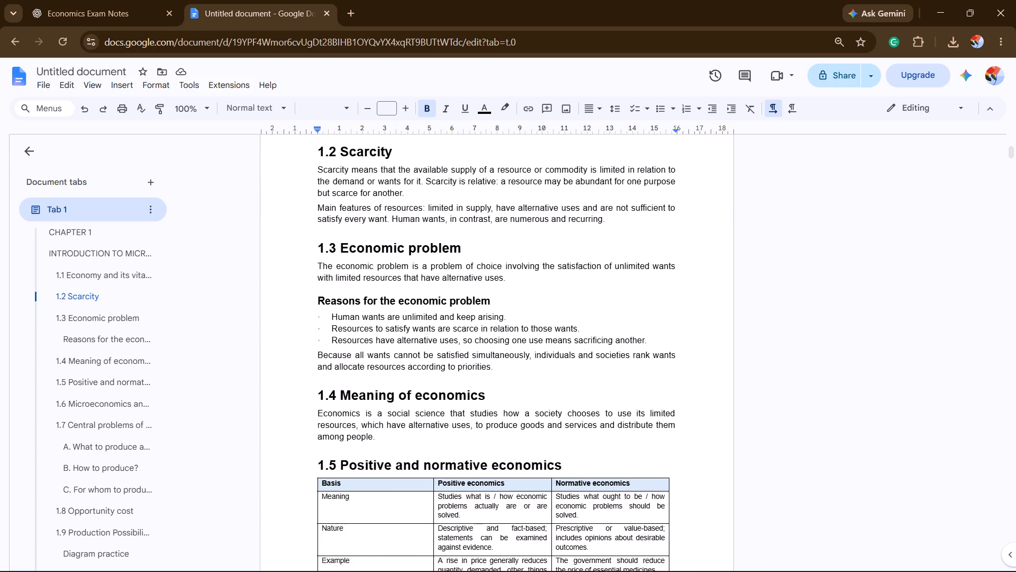
scroll(396, 221, "down", 3)
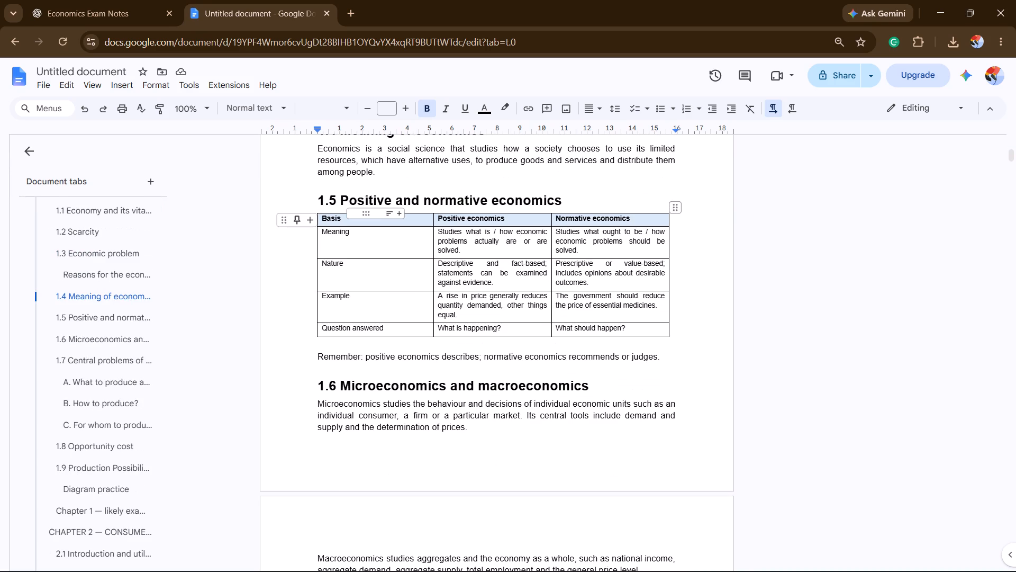
scroll(396, 221, "down", 2)
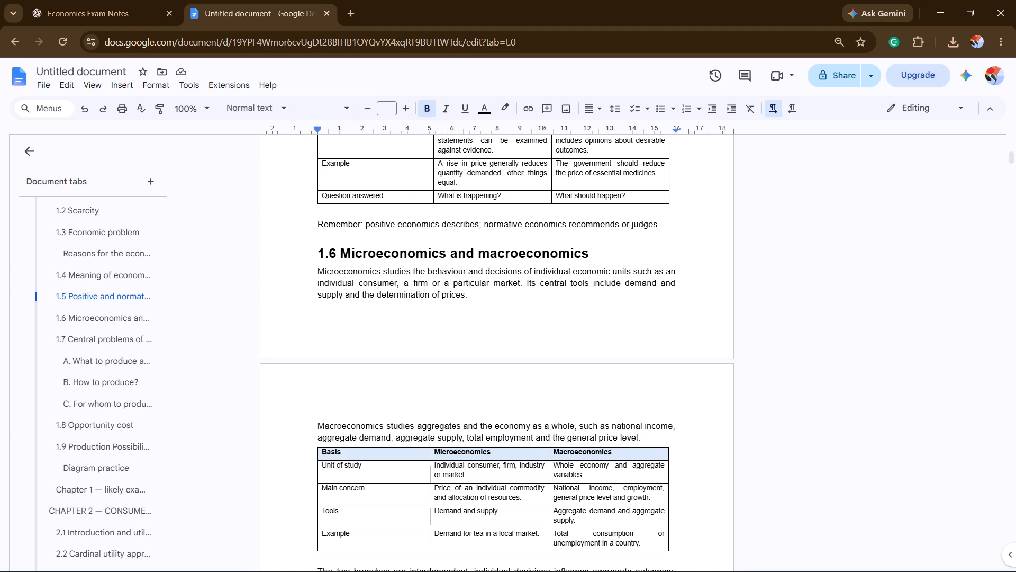
scroll(352, 190, "up", 5)
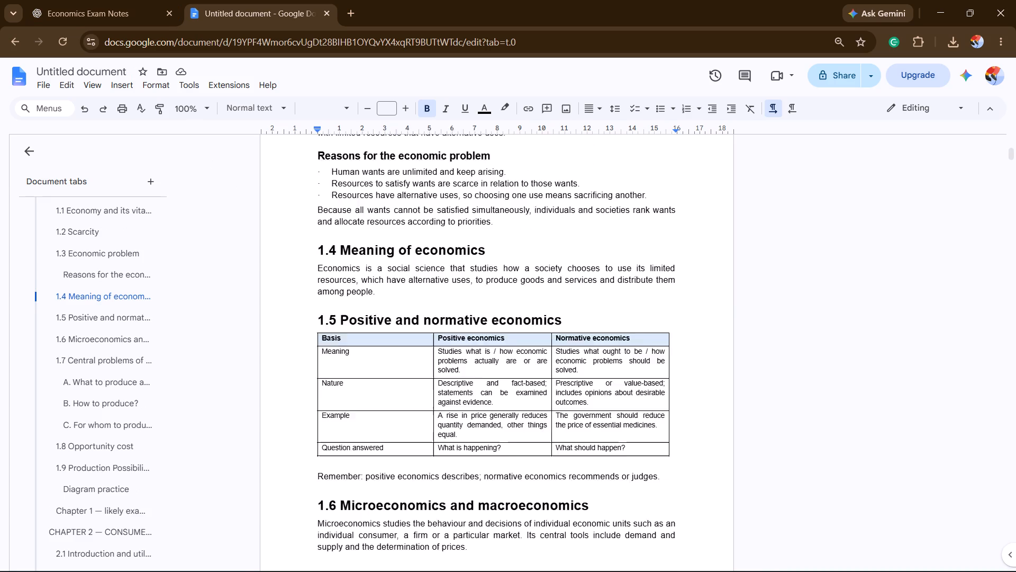
scroll(352, 190, "up", 7)
scroll(352, 190, "down", 2)
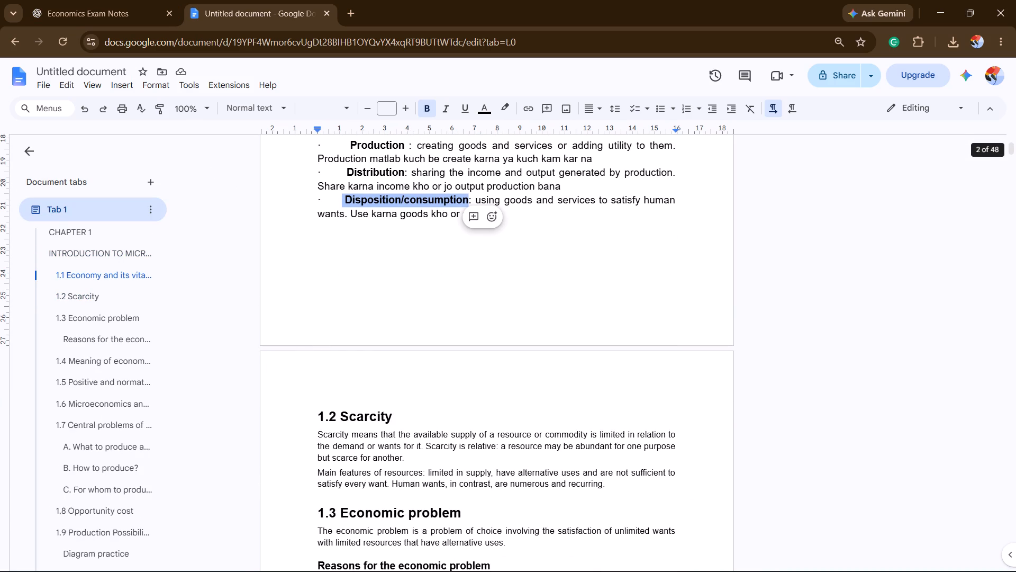
Set the "1.2 Scarcity" heading to font size 18 and italicise it.
left_click_drag(404, 413, 319, 401)
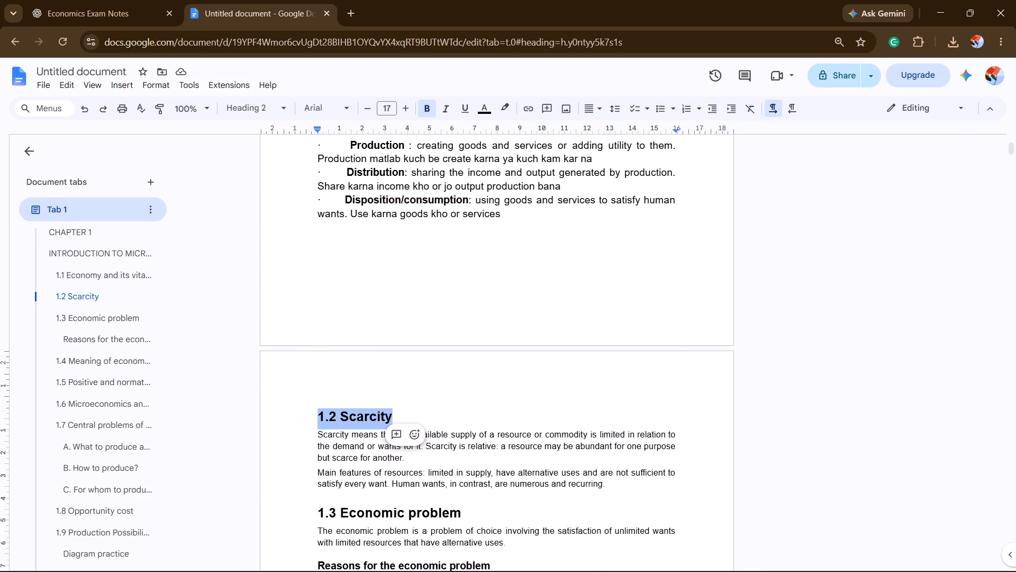
left_click(402, 101)
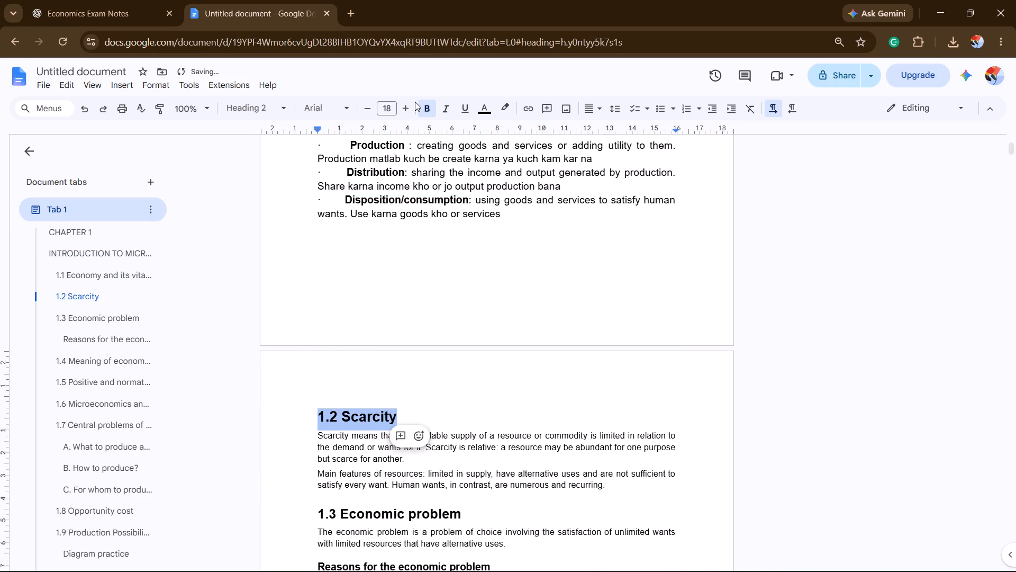
left_click(450, 103)
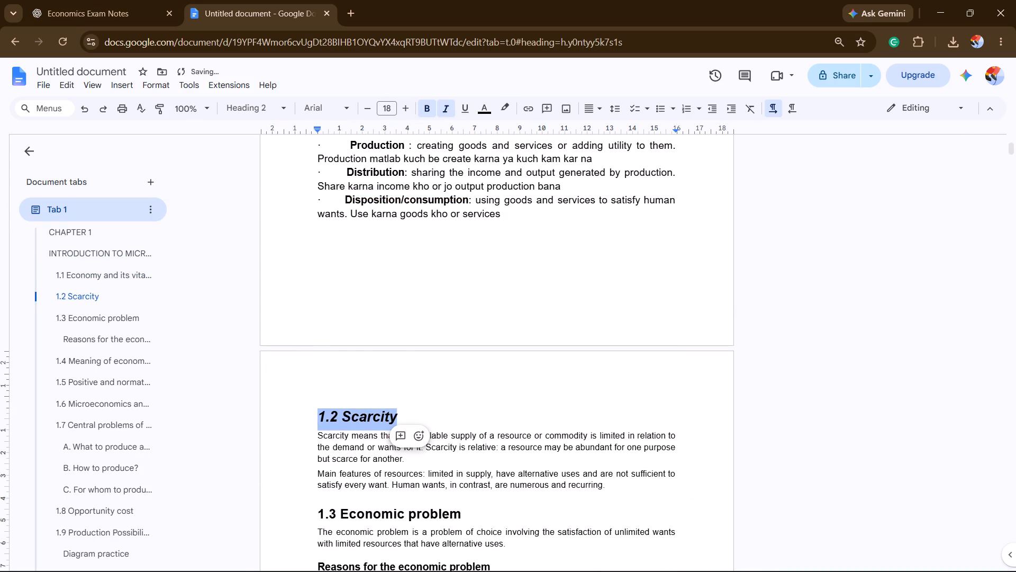
left_click(400, 349)
Colour the phrase "the available supply of a resource or commodity is limited in relation to the demand or wants for it" purple in section 1.2.
scroll(436, 380, "down", 2)
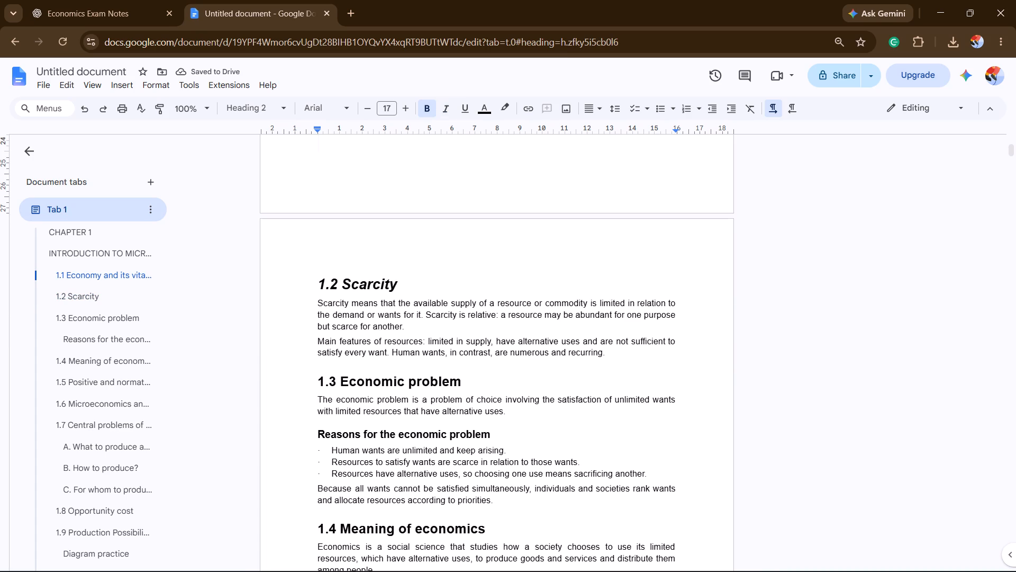
left_click(396, 302)
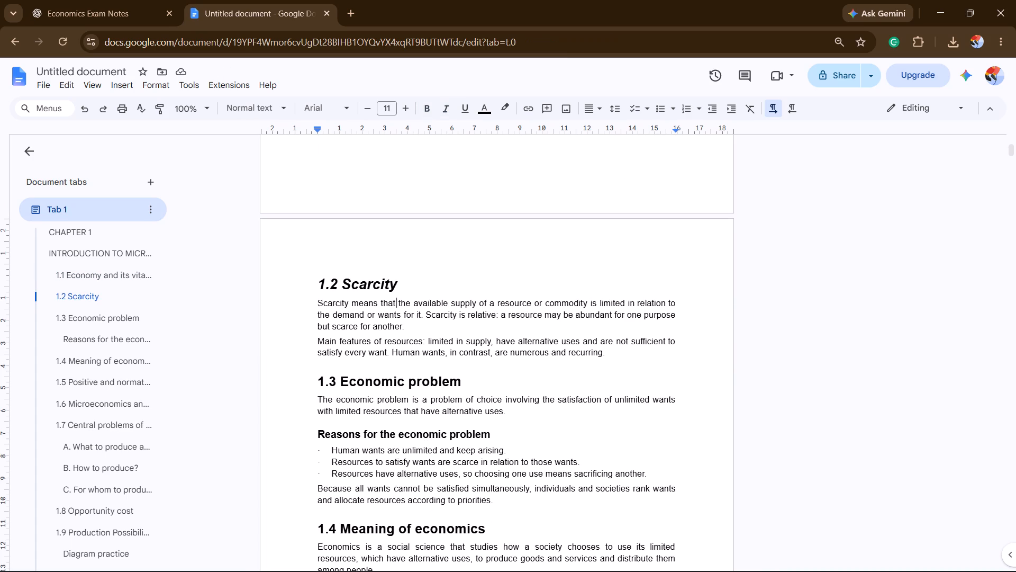
left_click_drag(396, 303, 479, 301)
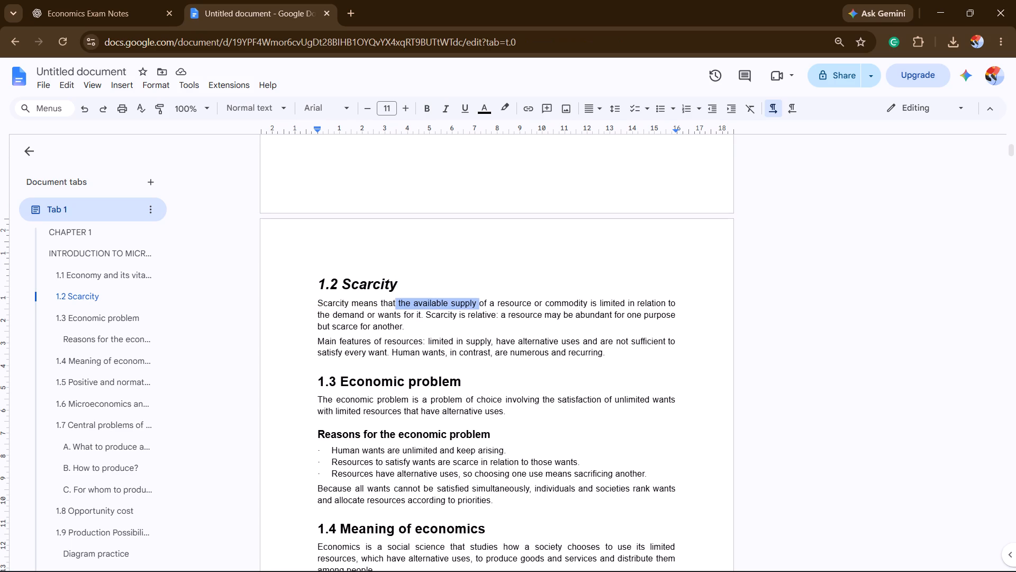
left_click_drag(479, 301, 522, 301)
left_click_drag(522, 301, 530, 302)
left_click_drag(530, 302, 638, 305)
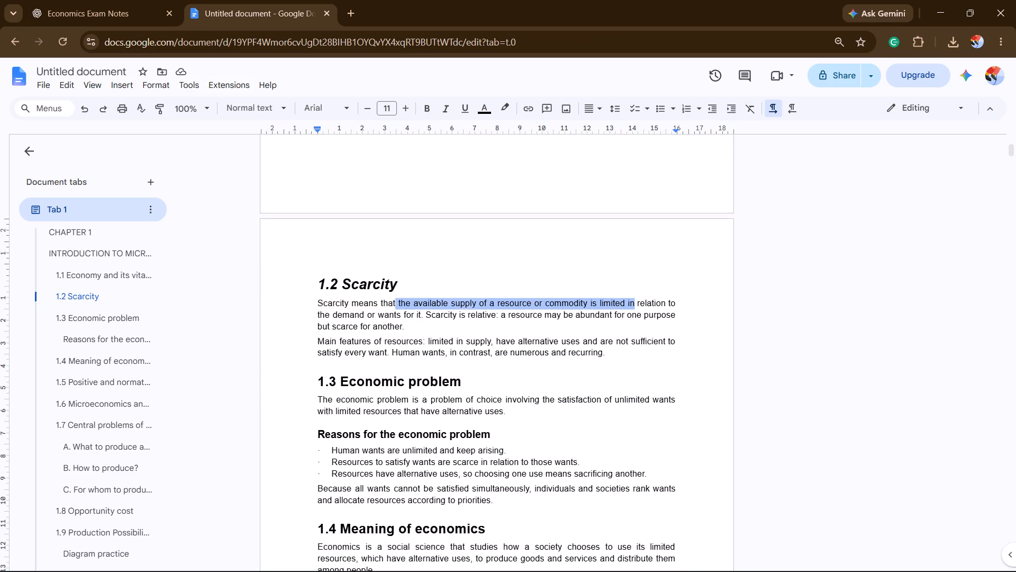
left_click_drag(638, 305, 696, 309)
left_click_drag(696, 309, 443, 317)
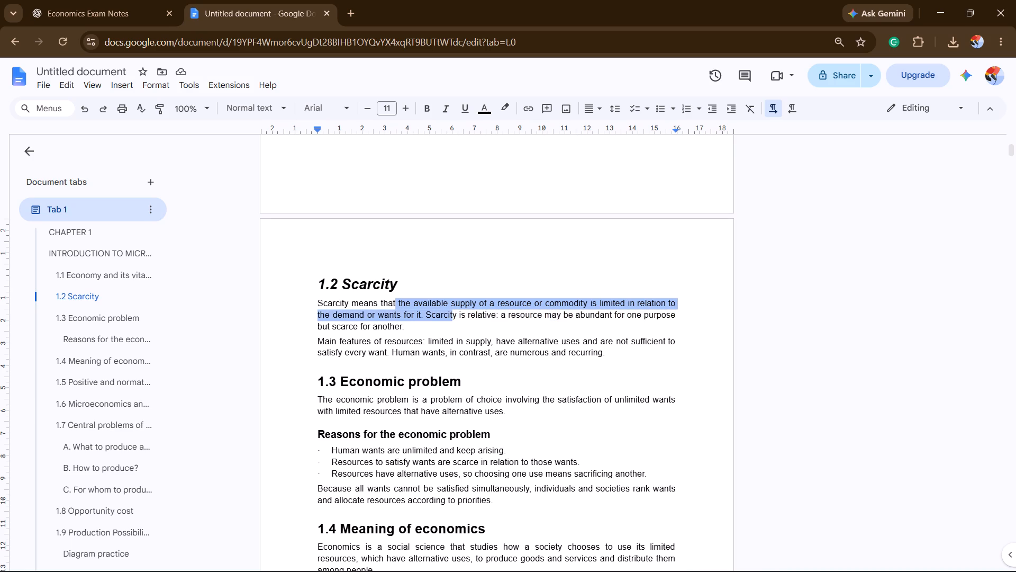
left_click_drag(443, 317, 422, 315)
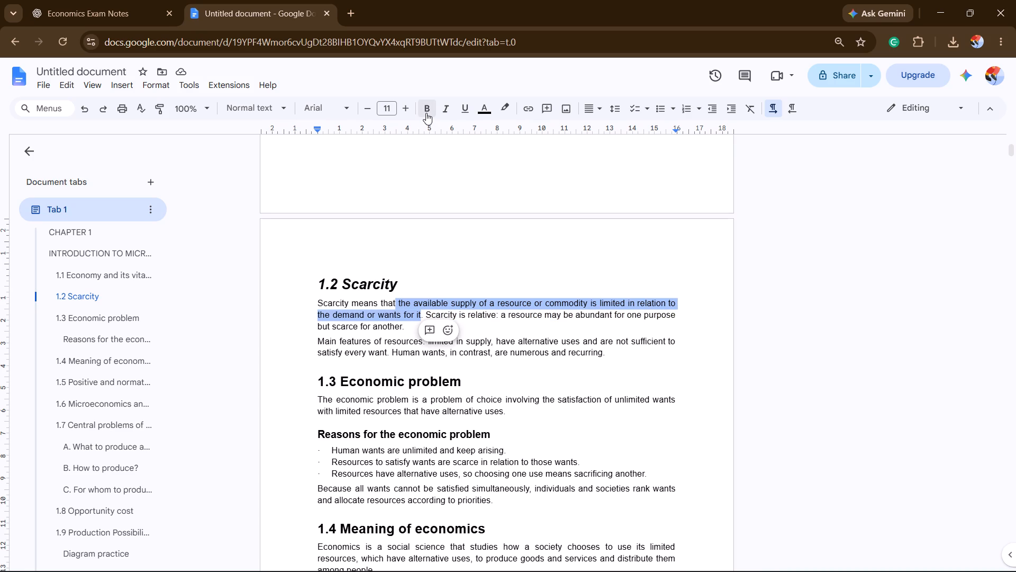
left_click(426, 113)
left_click(418, 112)
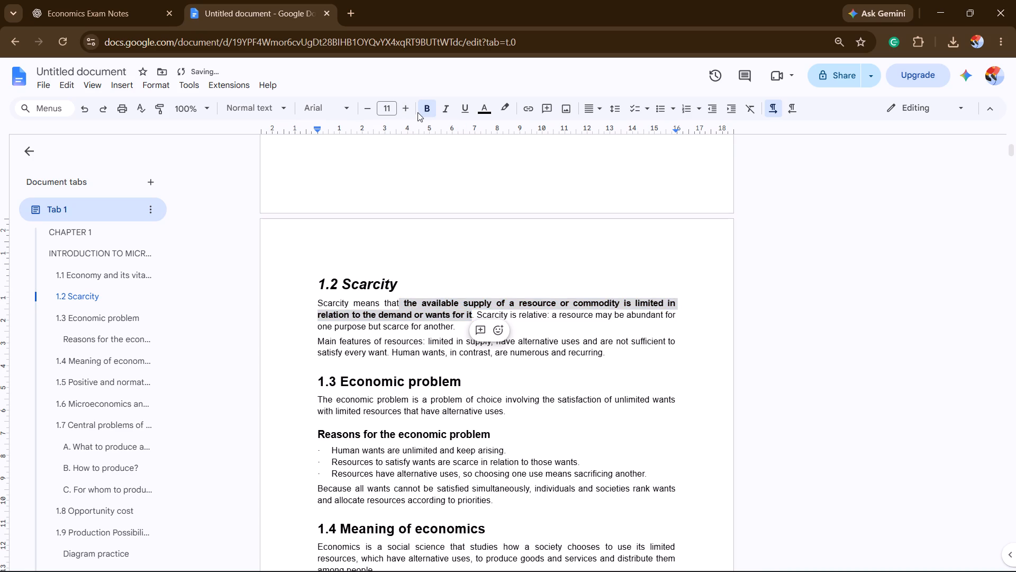
left_click(421, 112)
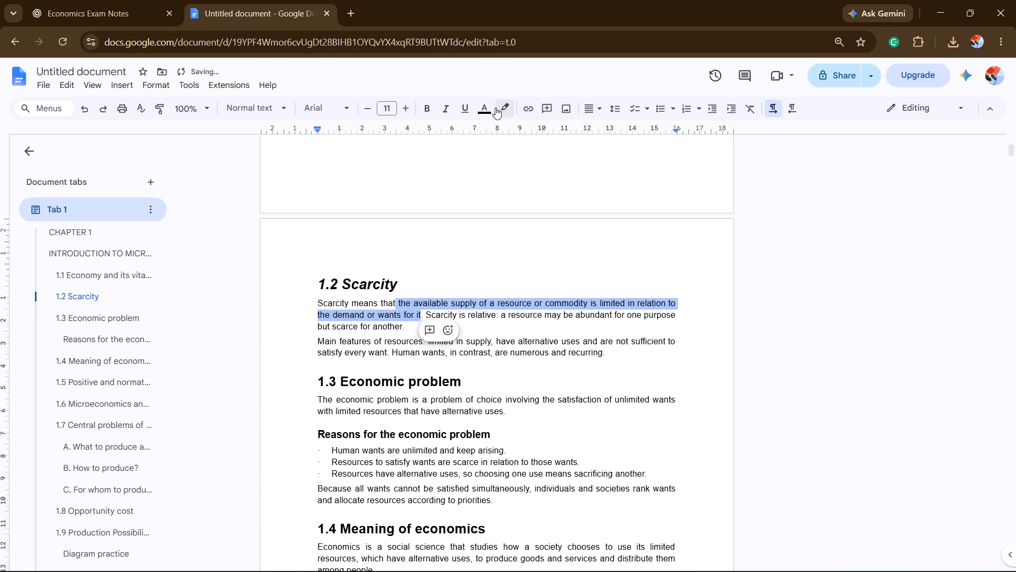
left_click(491, 108)
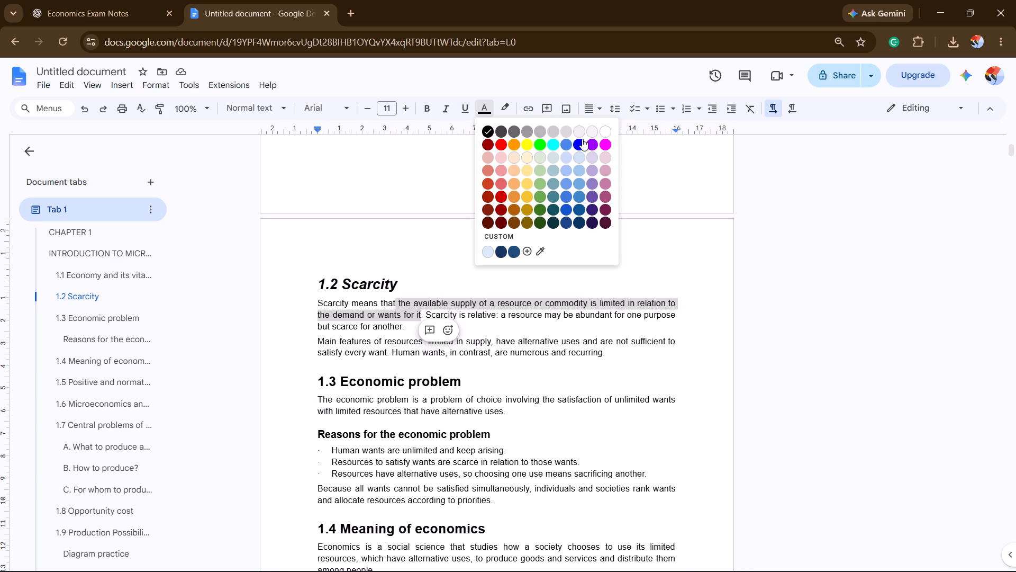
left_click(595, 145)
left_click(570, 232)
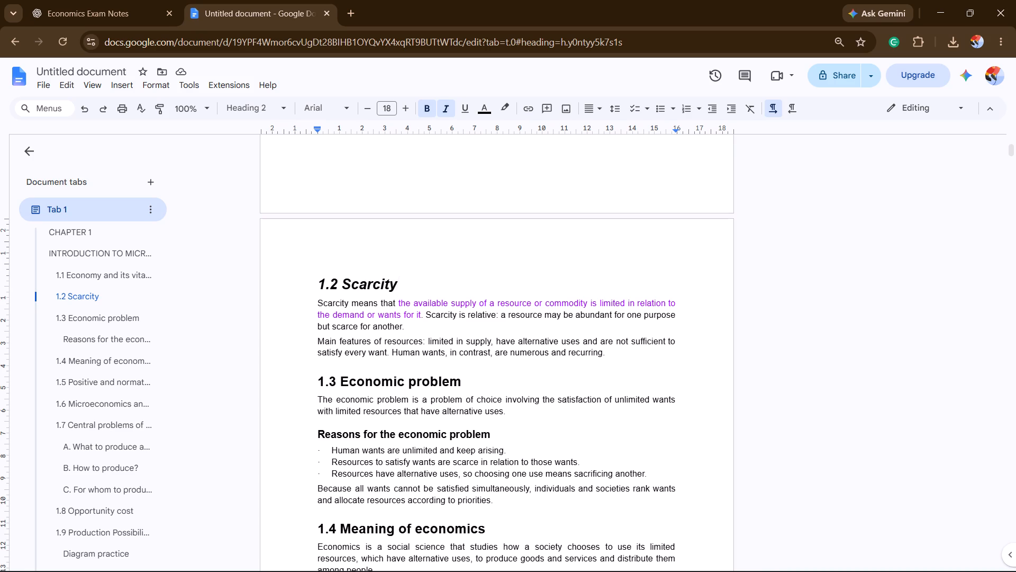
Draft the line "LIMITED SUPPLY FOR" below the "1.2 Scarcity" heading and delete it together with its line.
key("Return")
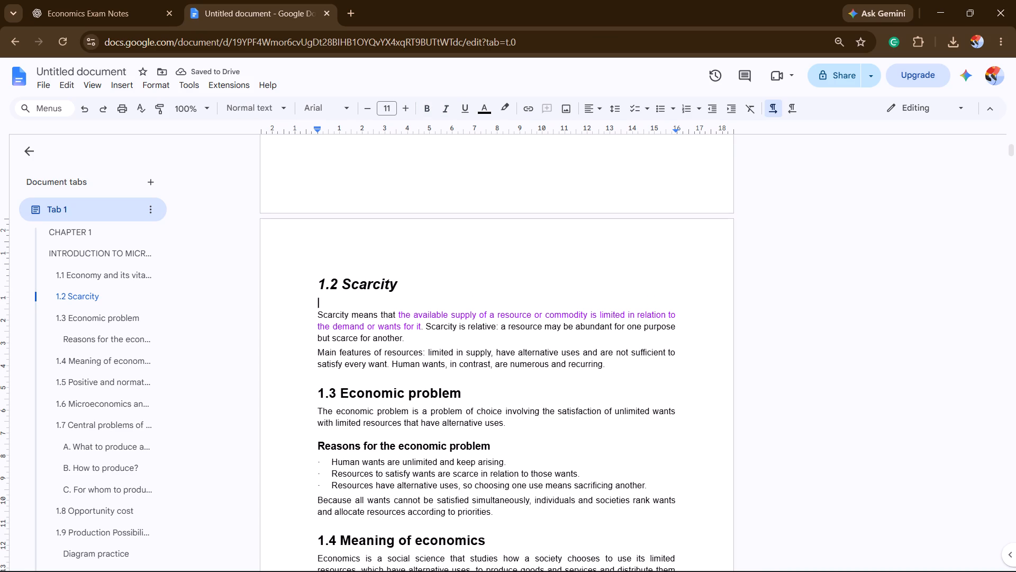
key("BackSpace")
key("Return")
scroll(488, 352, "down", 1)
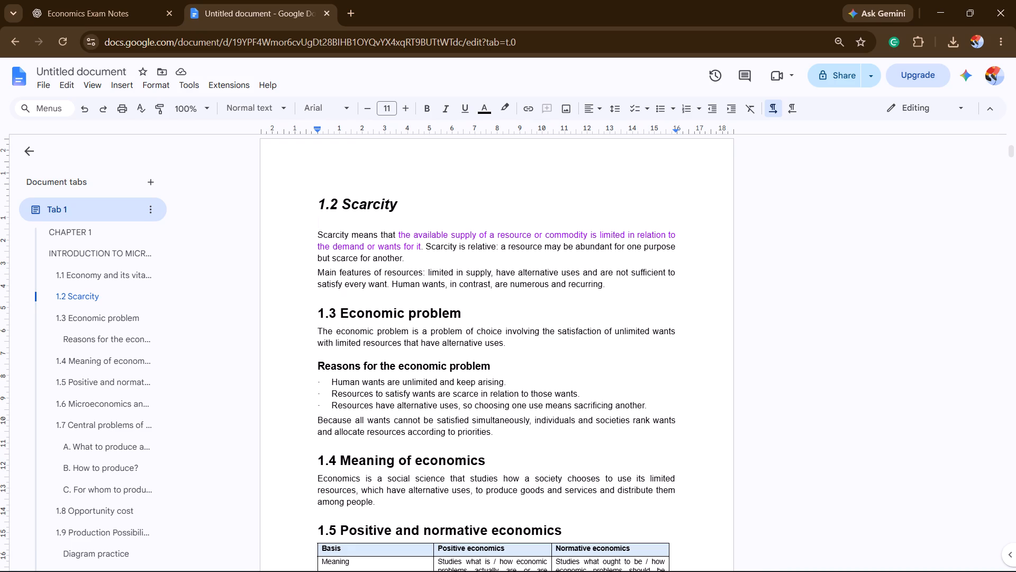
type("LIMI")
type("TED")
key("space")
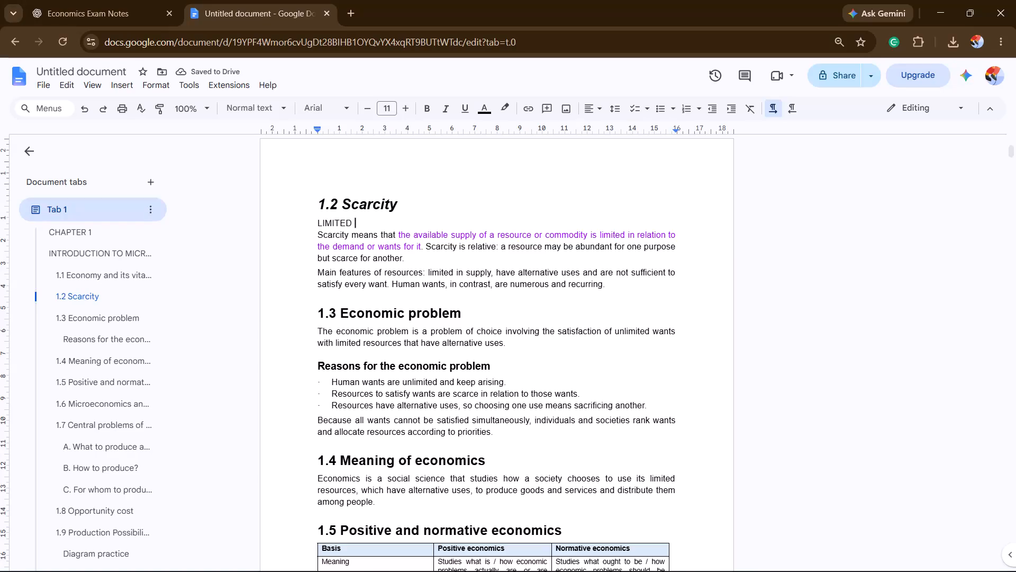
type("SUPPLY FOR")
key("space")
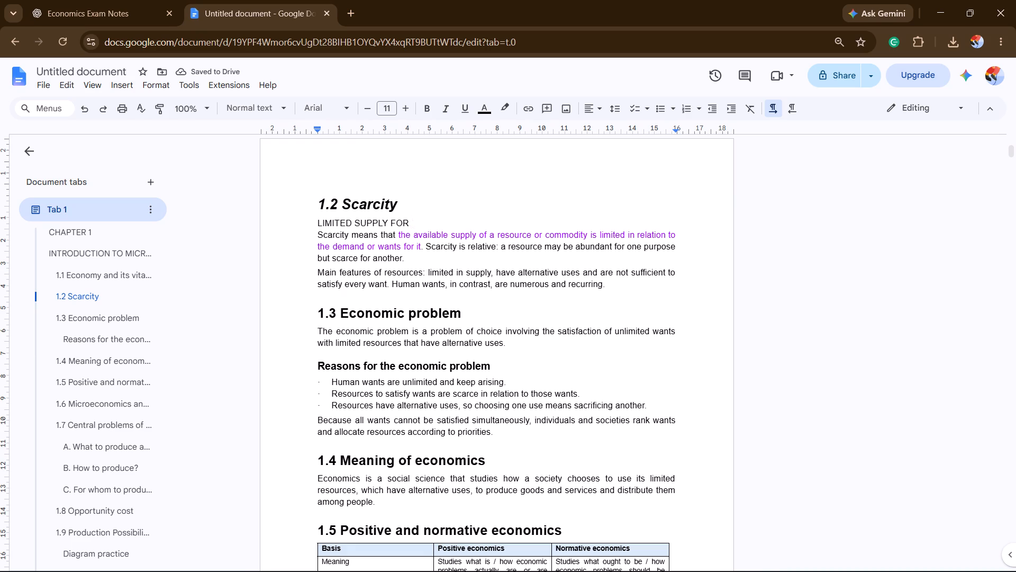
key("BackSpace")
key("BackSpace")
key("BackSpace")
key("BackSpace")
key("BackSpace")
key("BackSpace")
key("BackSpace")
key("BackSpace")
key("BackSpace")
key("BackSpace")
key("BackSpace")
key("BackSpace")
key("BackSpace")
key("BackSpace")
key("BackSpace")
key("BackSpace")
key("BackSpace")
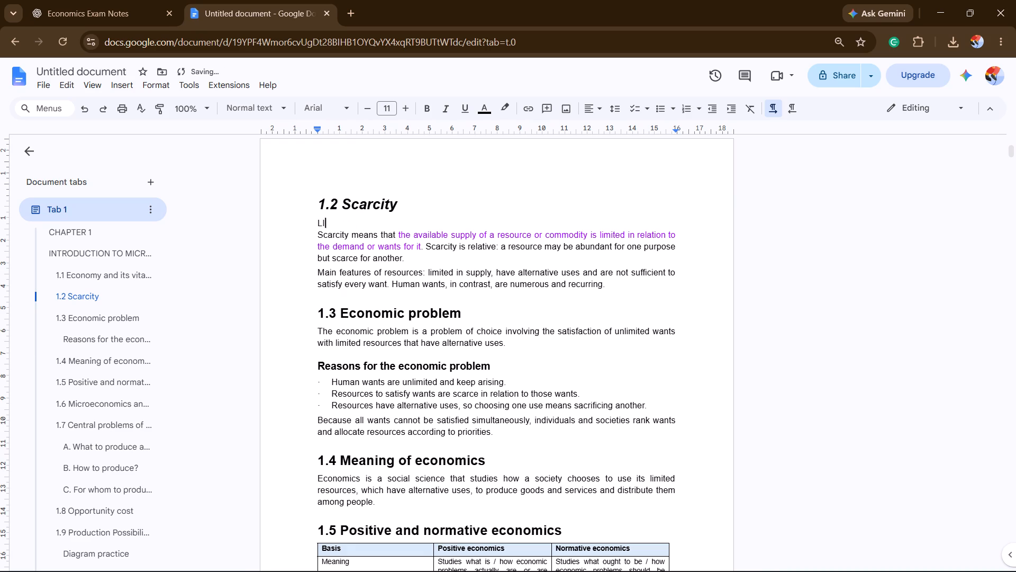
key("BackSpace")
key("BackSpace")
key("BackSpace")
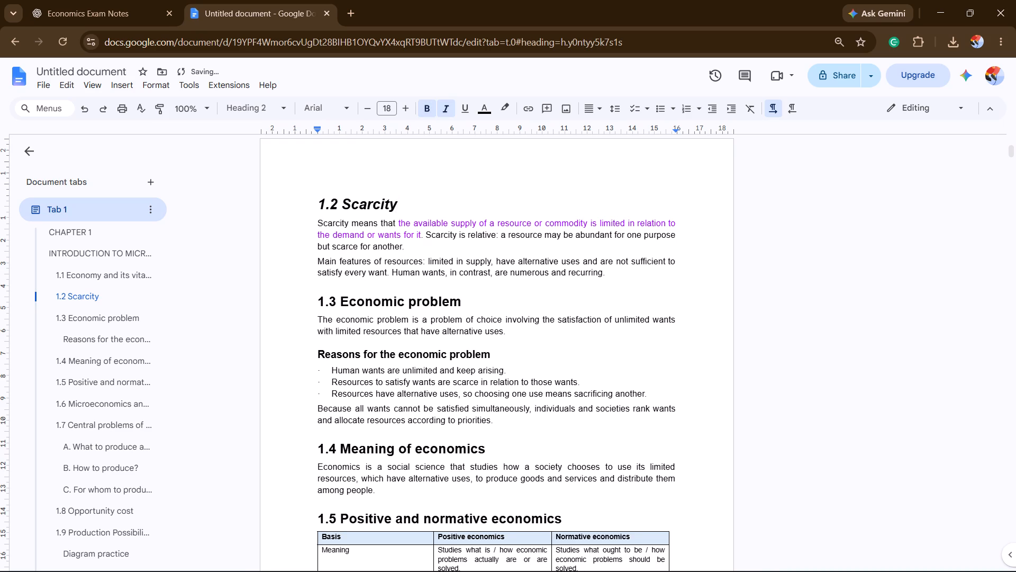
Insert an empty line directly below the "1.2 Scarcity" heading.
key("Return")
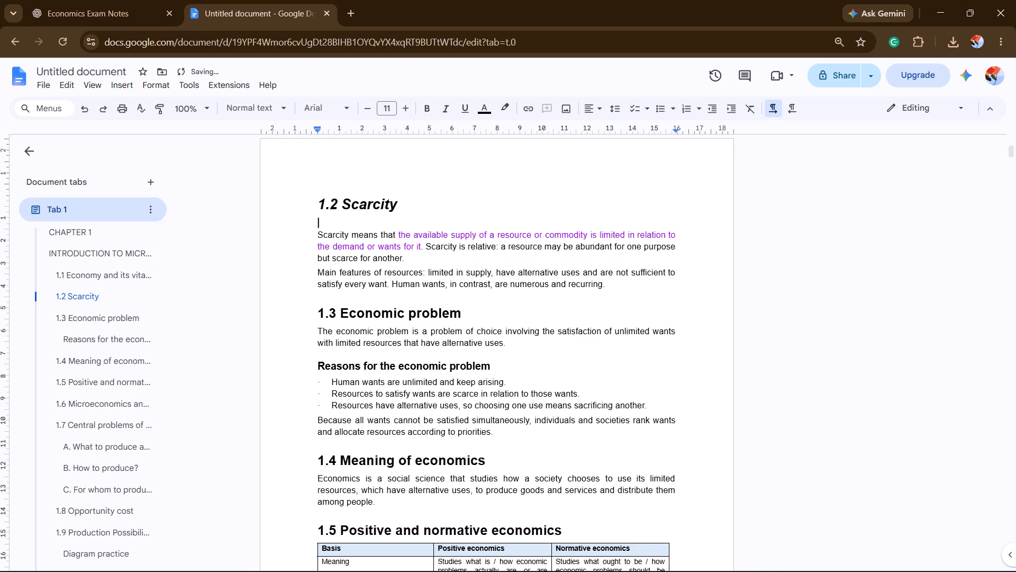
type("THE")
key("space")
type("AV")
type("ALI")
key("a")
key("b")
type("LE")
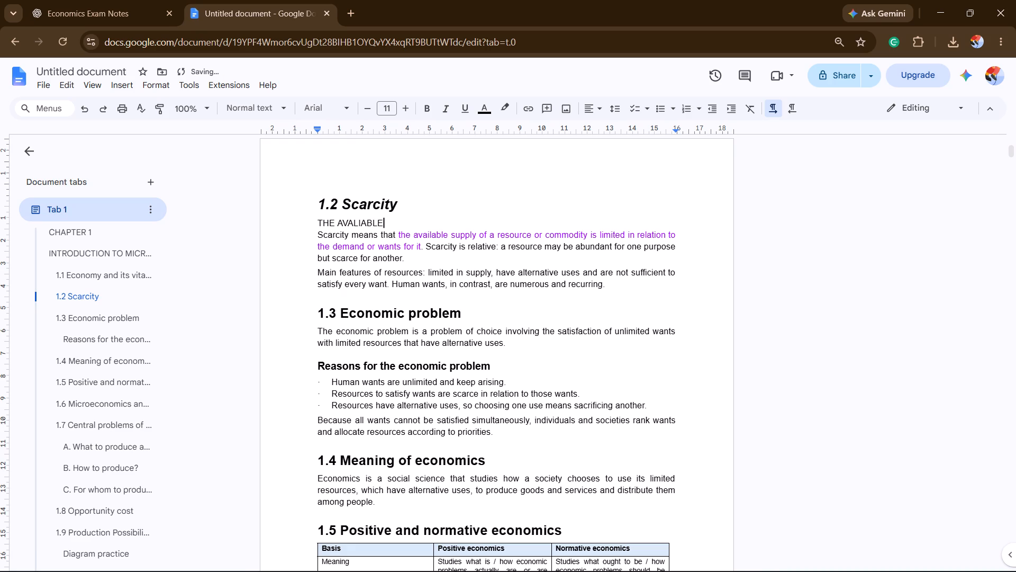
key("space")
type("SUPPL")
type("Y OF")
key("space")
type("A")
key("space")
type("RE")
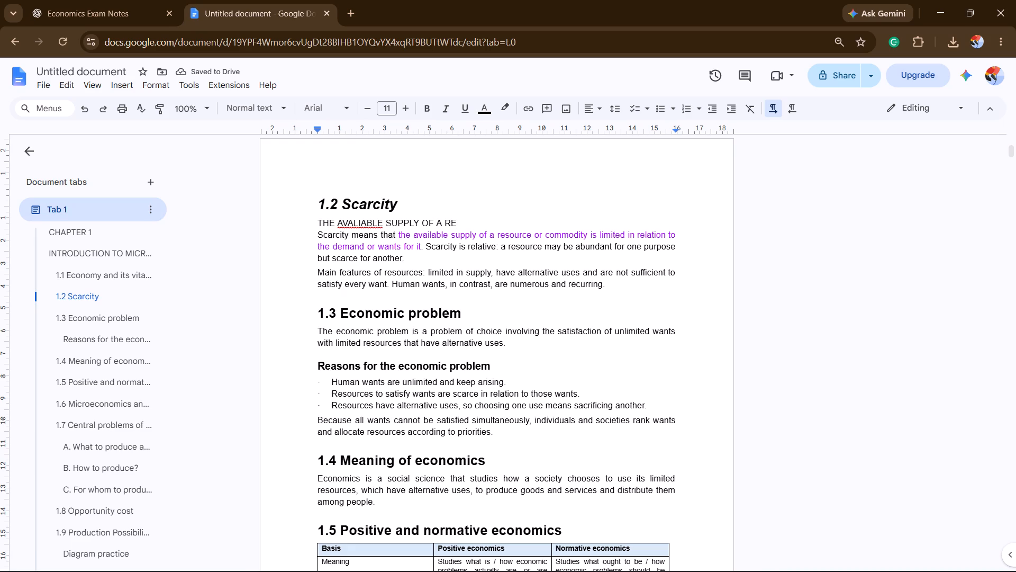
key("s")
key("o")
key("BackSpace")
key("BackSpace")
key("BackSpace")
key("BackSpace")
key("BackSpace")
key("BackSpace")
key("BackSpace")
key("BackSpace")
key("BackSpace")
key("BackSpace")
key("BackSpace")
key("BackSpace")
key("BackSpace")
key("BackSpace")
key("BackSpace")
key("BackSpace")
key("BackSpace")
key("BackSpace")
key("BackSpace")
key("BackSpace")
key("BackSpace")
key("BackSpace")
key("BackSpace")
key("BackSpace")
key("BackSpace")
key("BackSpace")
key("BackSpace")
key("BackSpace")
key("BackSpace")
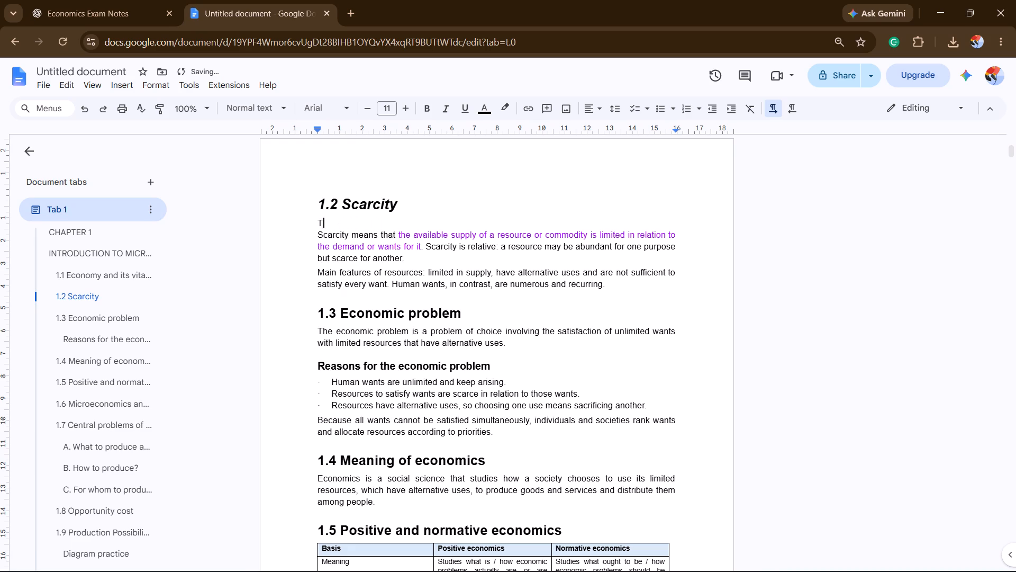
Write "The available supply of a resource is limited to the demand" on the line below the "1.2 Scarcity" heading, without a trailing space.
type("the")
key("space")
type("av")
key("a")
key("o")
key("BackSpace")
key("i")
key("l")
type("able")
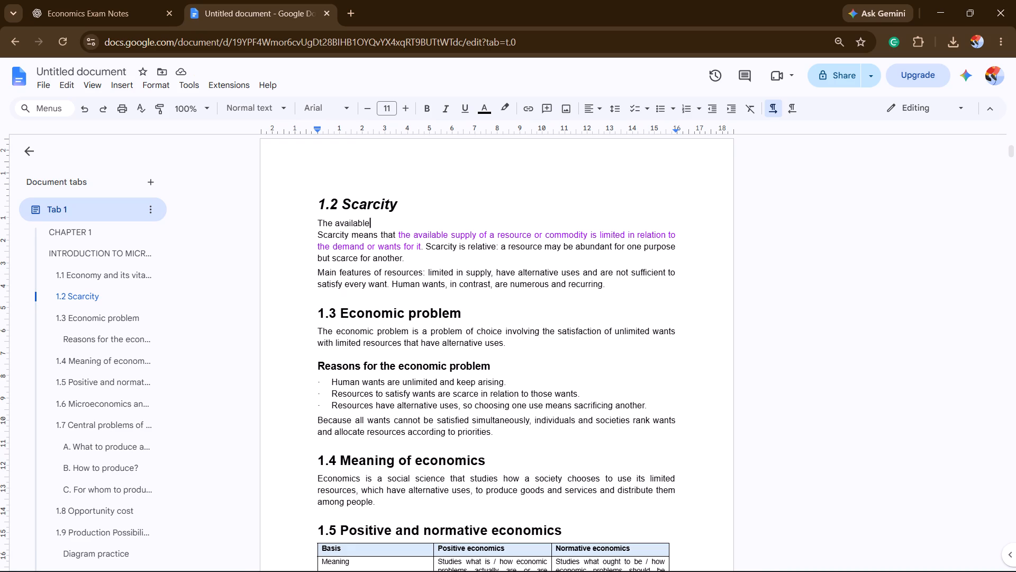
key("space")
type("suppl")
type("y")
key("space")
type("of a")
key("space")
type("re")
type("so")
type("urce")
key("space")
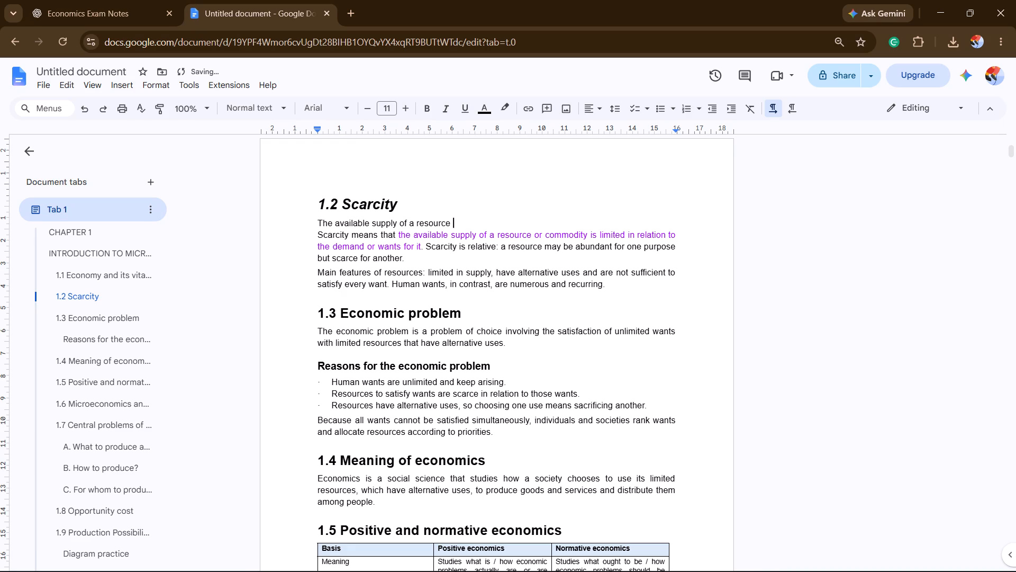
type("is li")
type("mi")
type("ted")
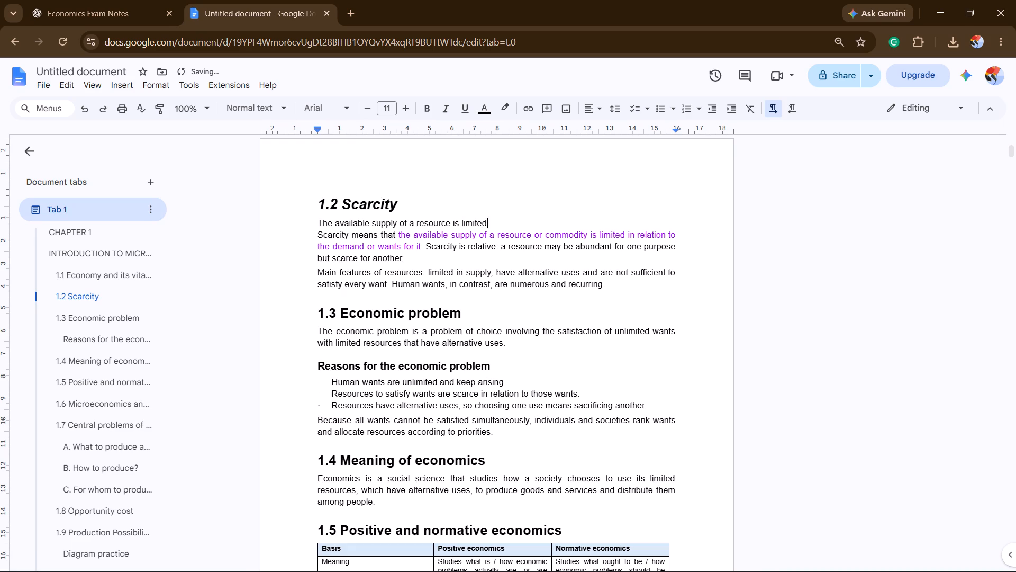
key("space")
type("to the")
key("space")
type("deaman")
type("d")
key("space")
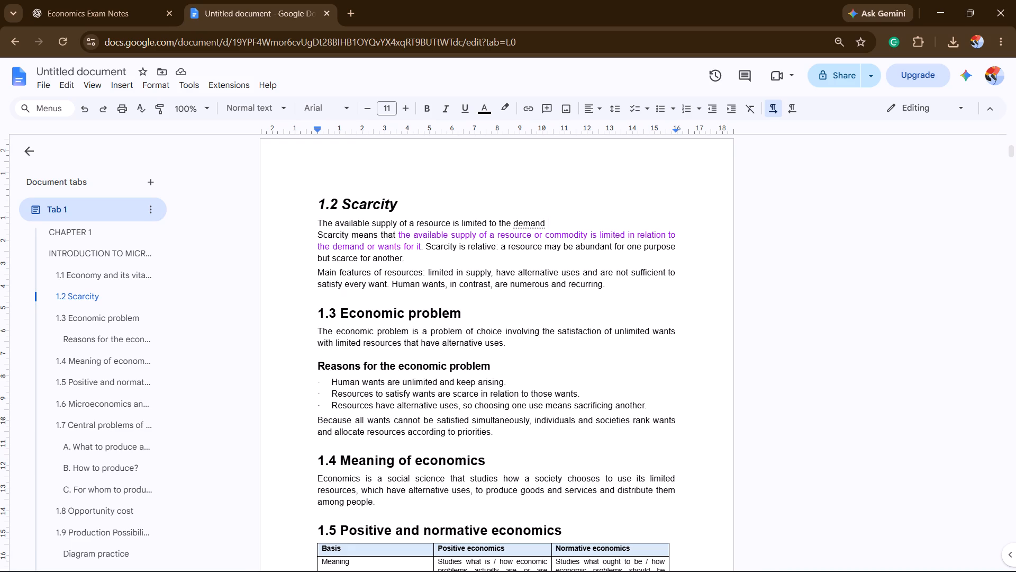
scroll(538, 296, "down", 1)
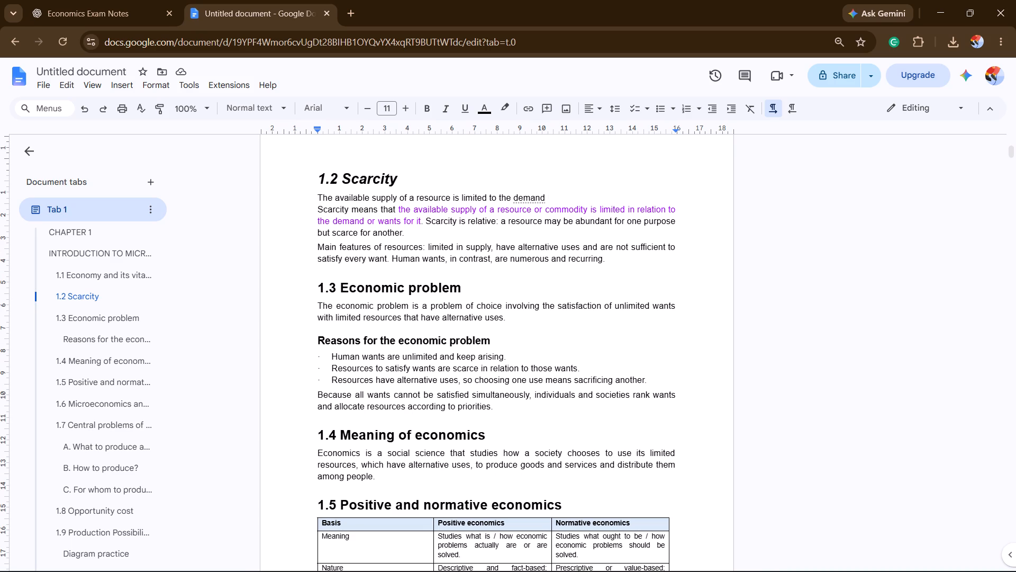
scroll(538, 296, "down", 1)
key("BackSpace")
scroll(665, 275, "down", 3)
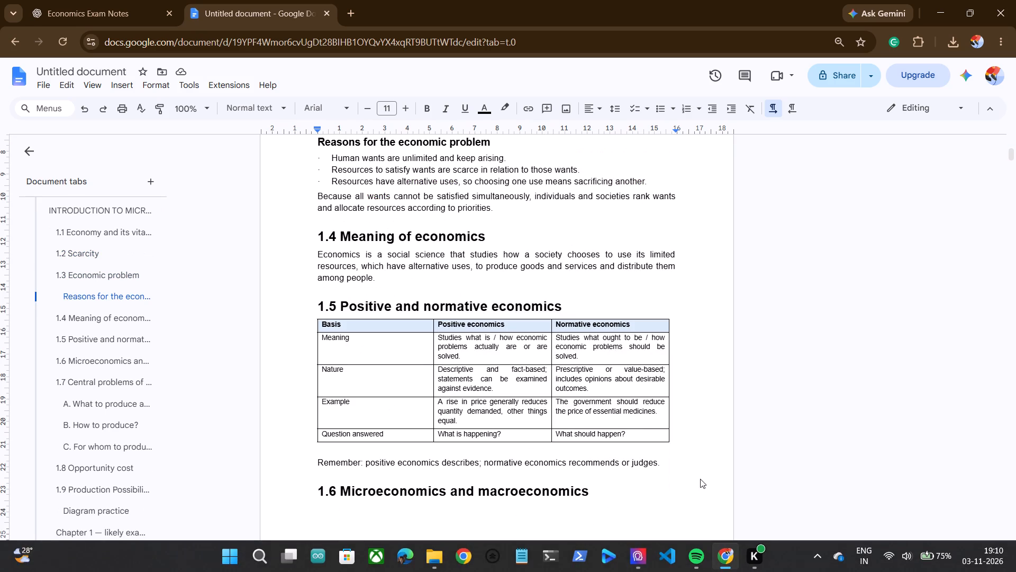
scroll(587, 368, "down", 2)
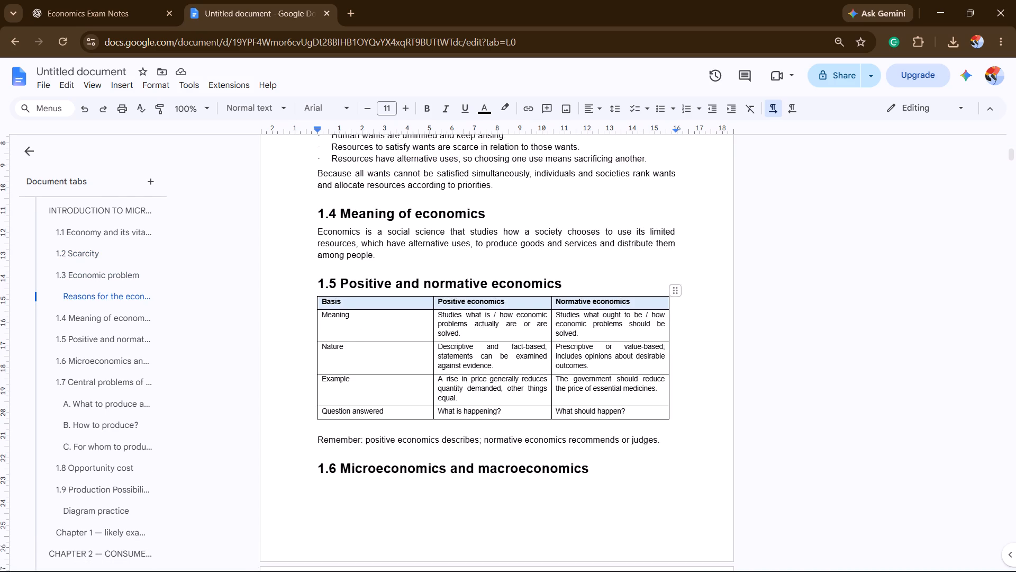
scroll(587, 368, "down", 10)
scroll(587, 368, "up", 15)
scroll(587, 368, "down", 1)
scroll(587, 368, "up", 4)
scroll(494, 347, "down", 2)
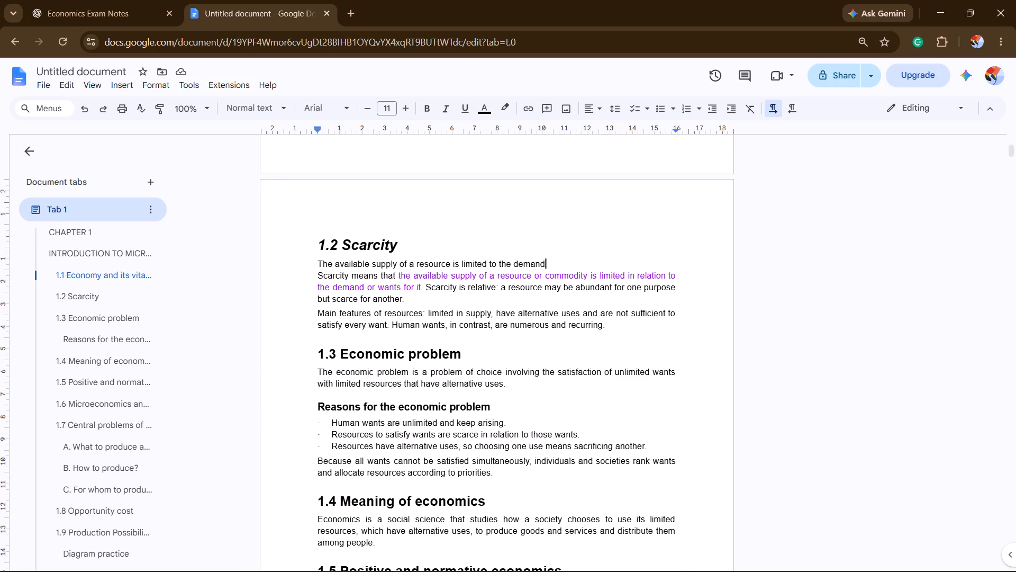
Colour the three bullet points under "Reasons for the economic problem" in section 1.3 dark red, without underlining.
left_click(460, 315)
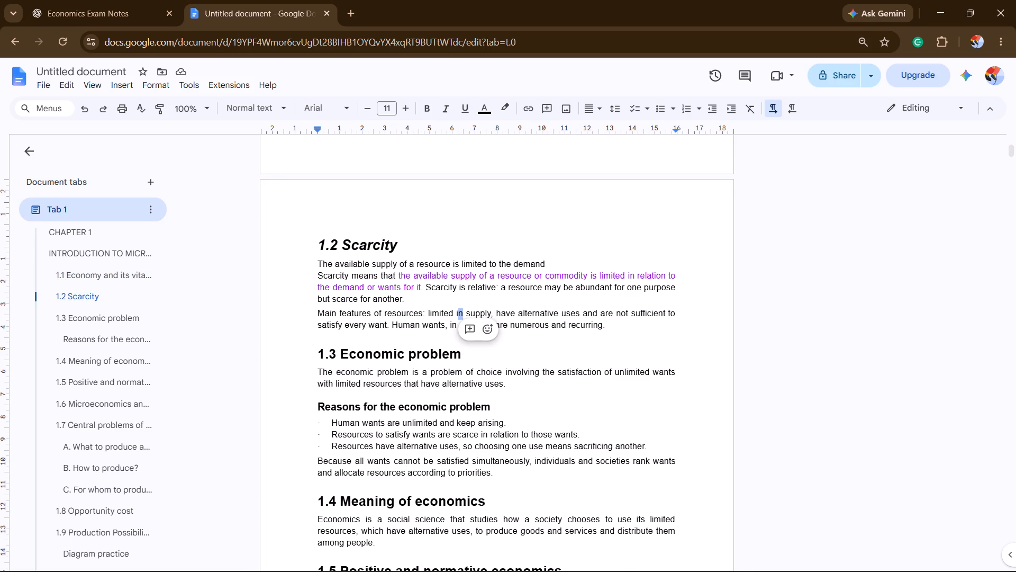
left_click(656, 348)
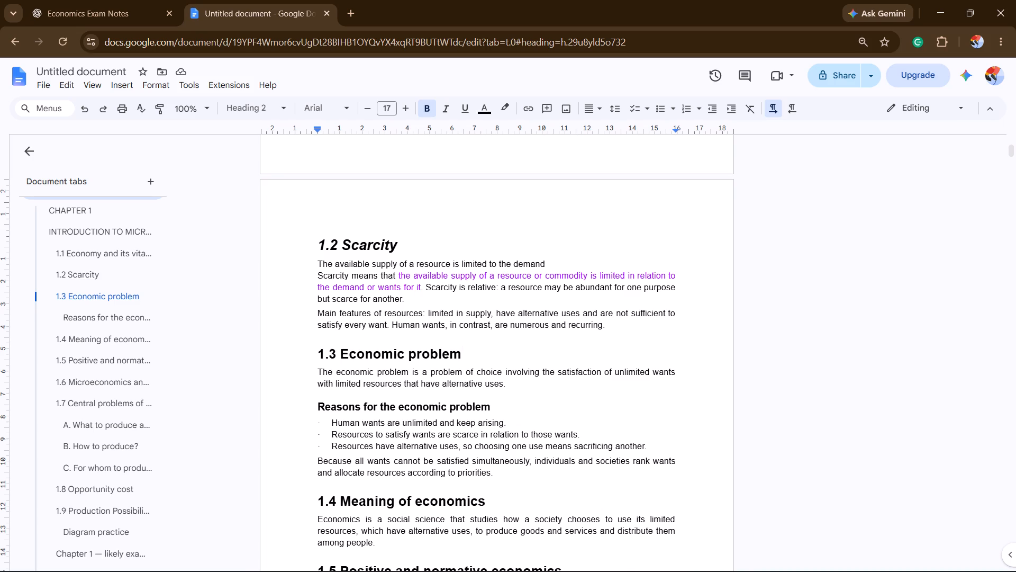
scroll(409, 342, "down", 3)
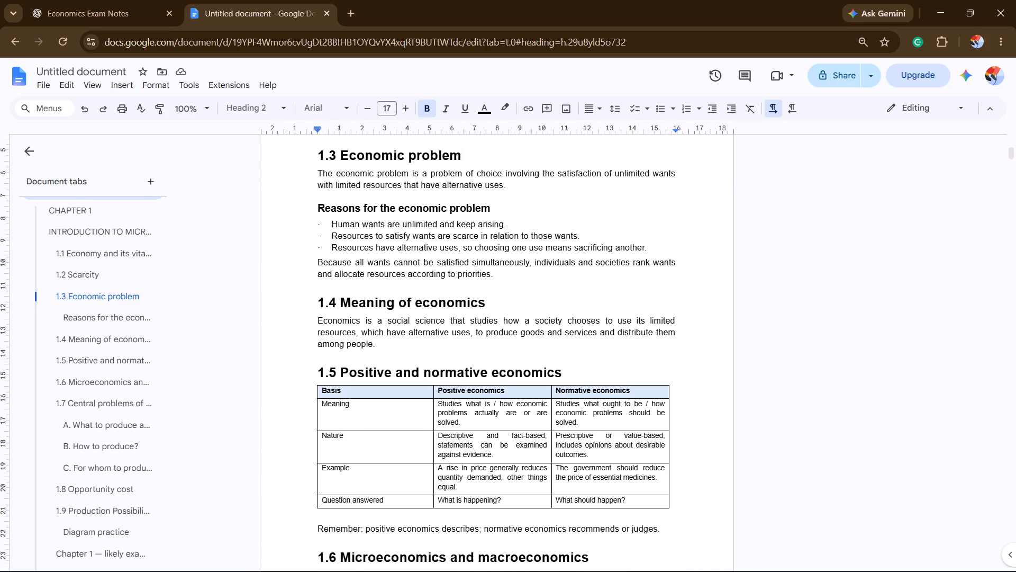
scroll(390, 189, "down", 1)
scroll(390, 189, "up", 2)
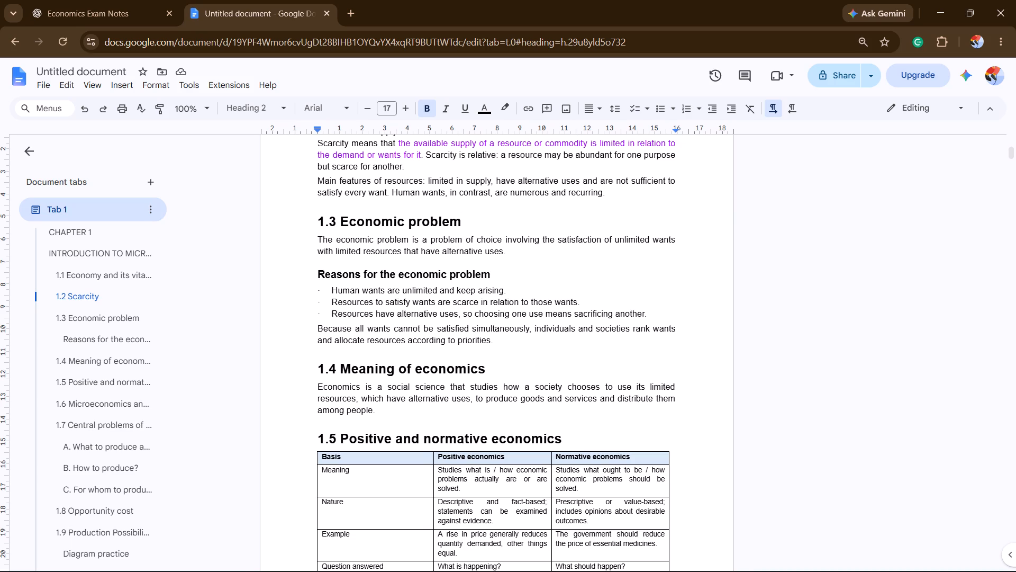
scroll(506, 253, "down", 2)
scroll(506, 253, "up", 1)
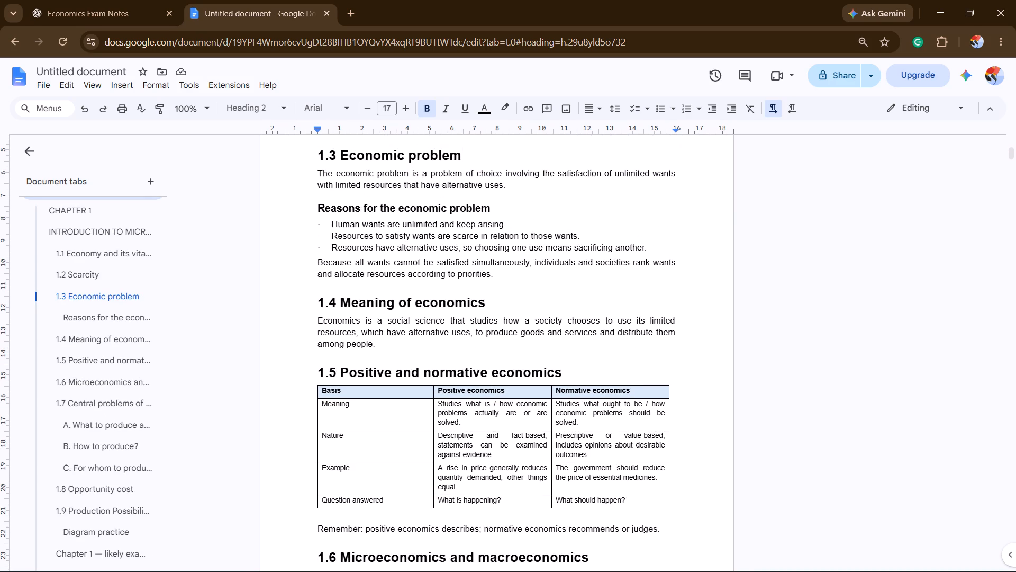
left_click_drag(315, 219, 380, 227)
left_click(287, 227)
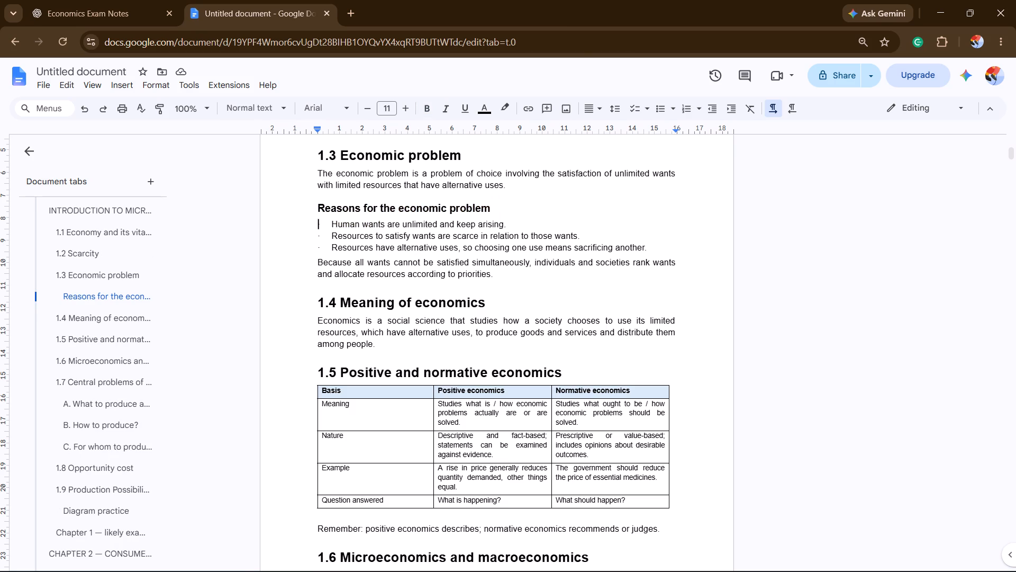
left_click_drag(312, 227, 491, 242)
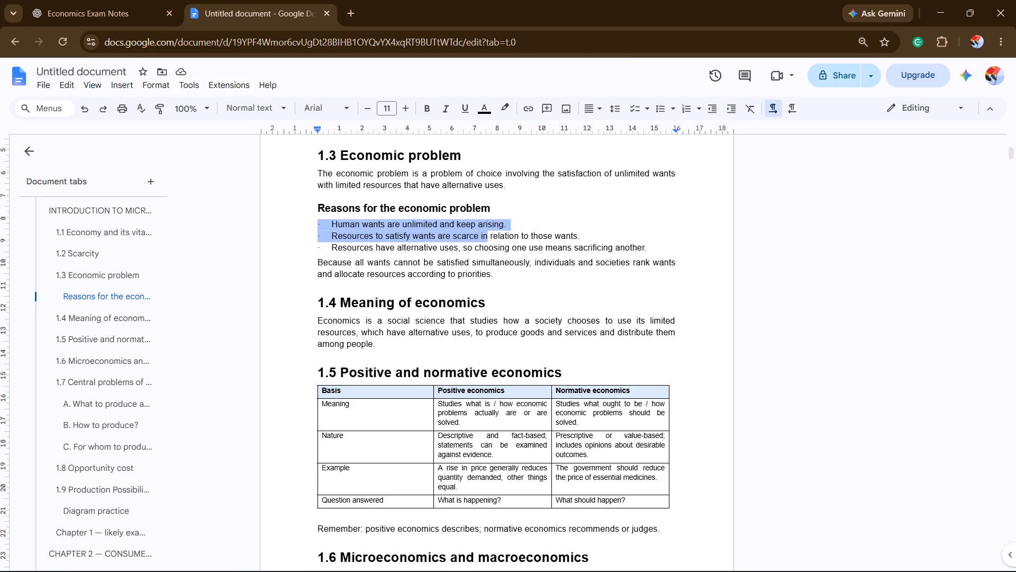
left_click_drag(491, 242, 652, 243)
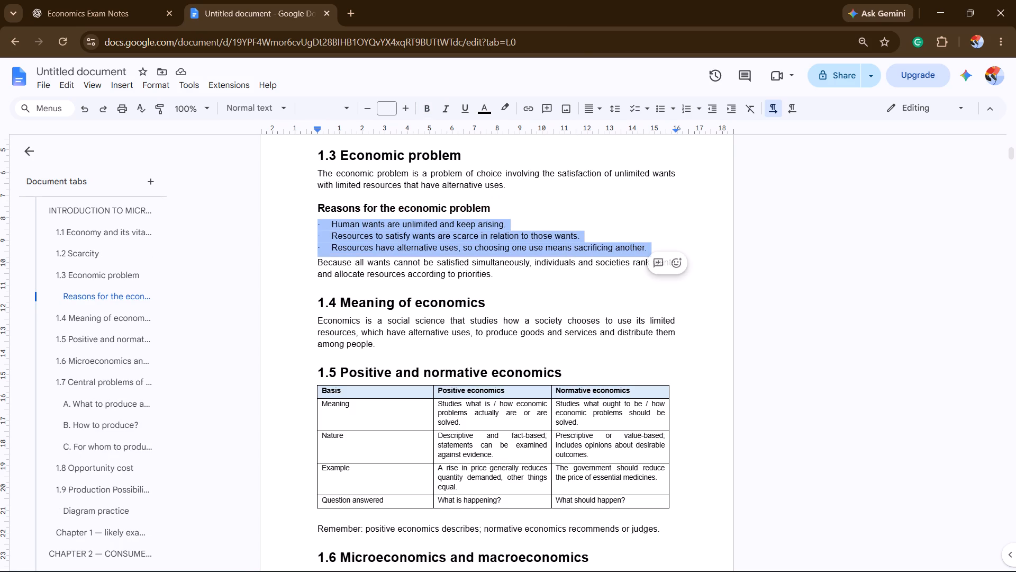
left_click(471, 110)
left_click(471, 110)
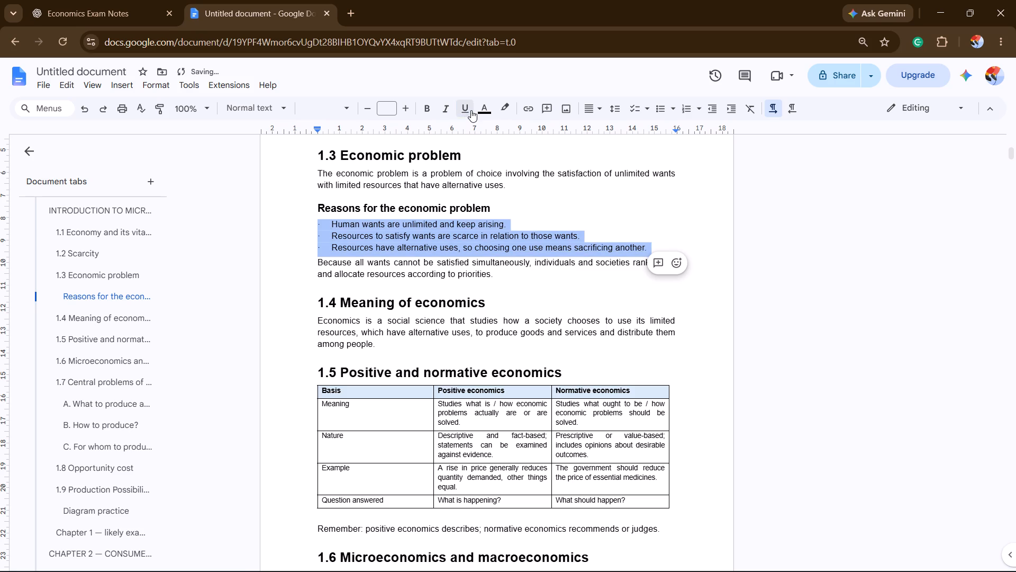
left_click(478, 110)
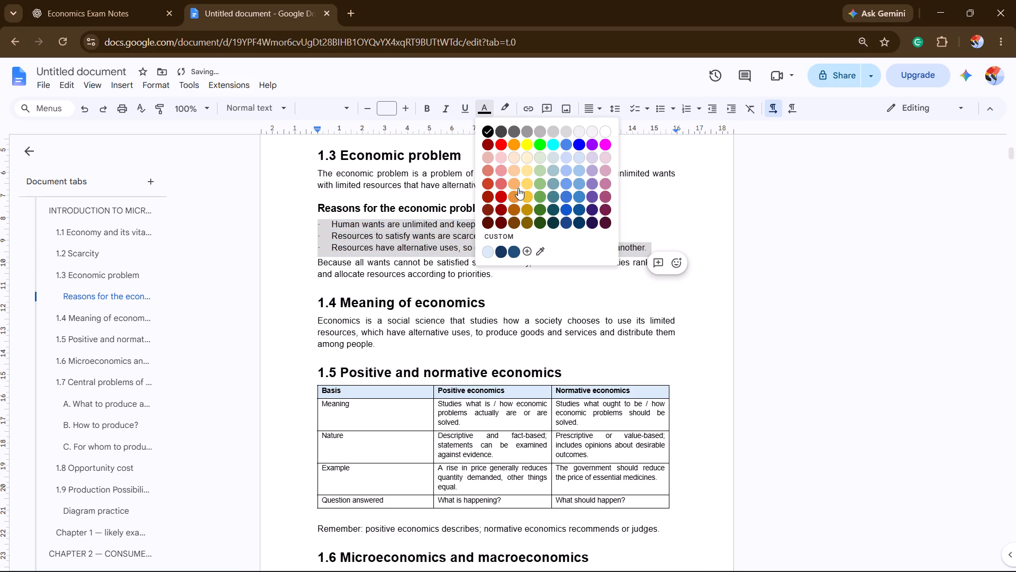
left_click(495, 196)
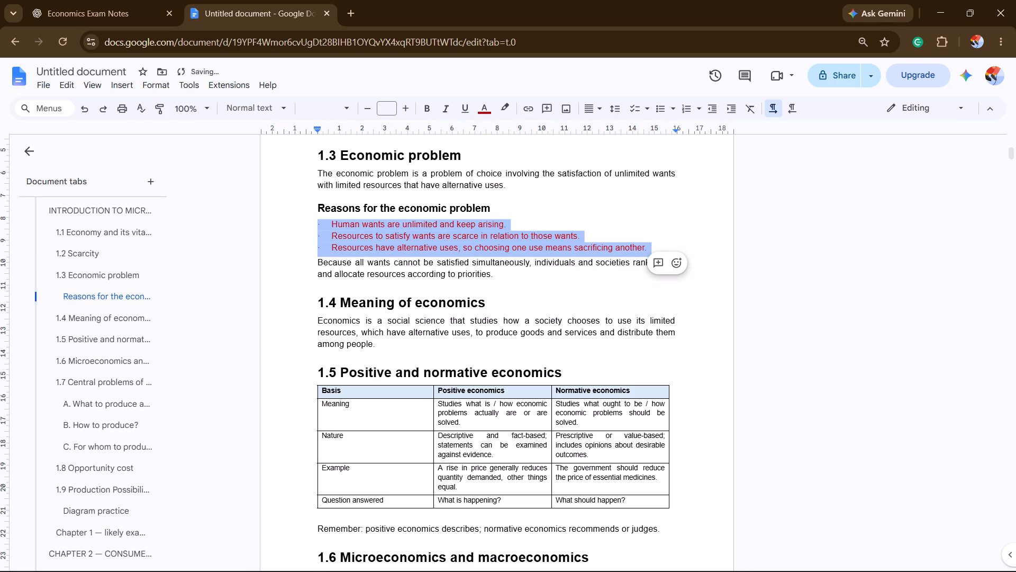
left_click(541, 199)
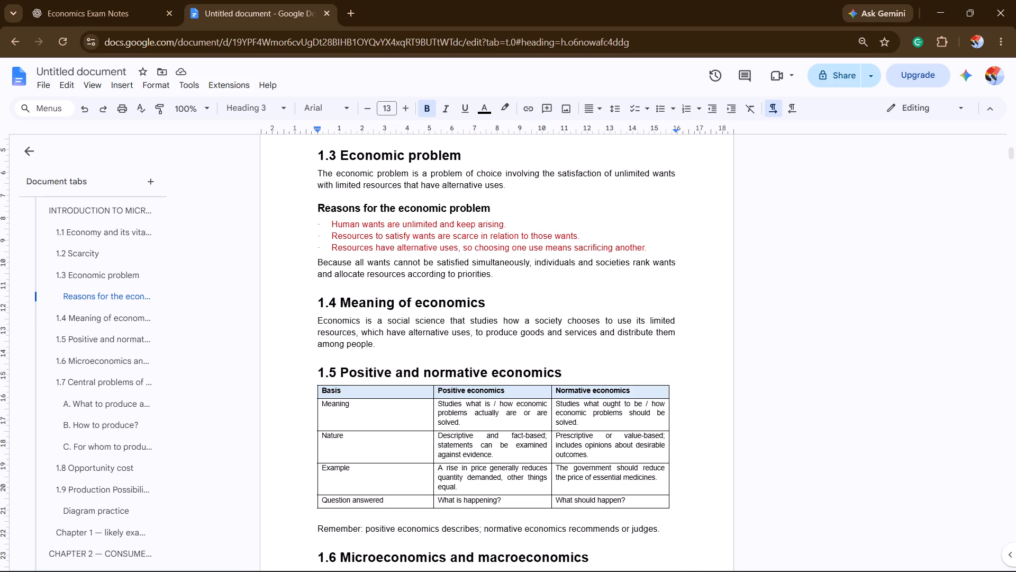
Read through the notes from section 1.3 down to the start of Chapter 2.
scroll(658, 327, "down", 2)
scroll(494, 275, "up", 3)
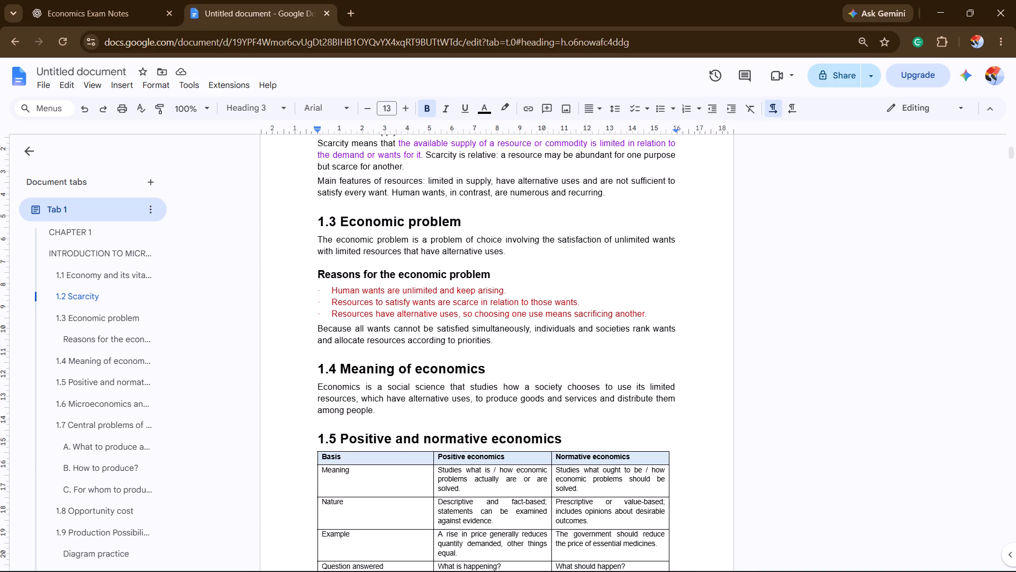
scroll(337, 362, "down", 1)
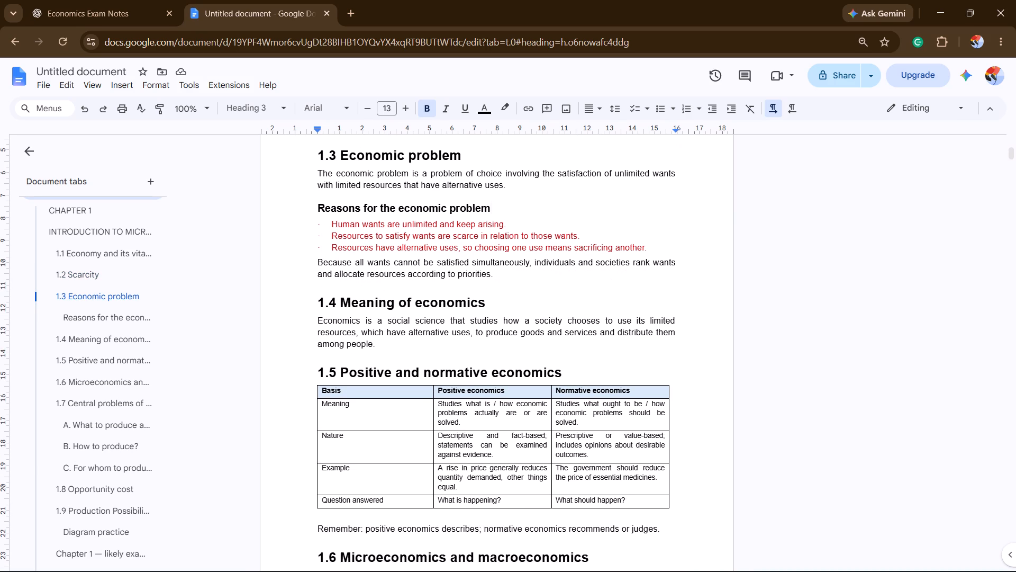
scroll(449, 327, "down", 1)
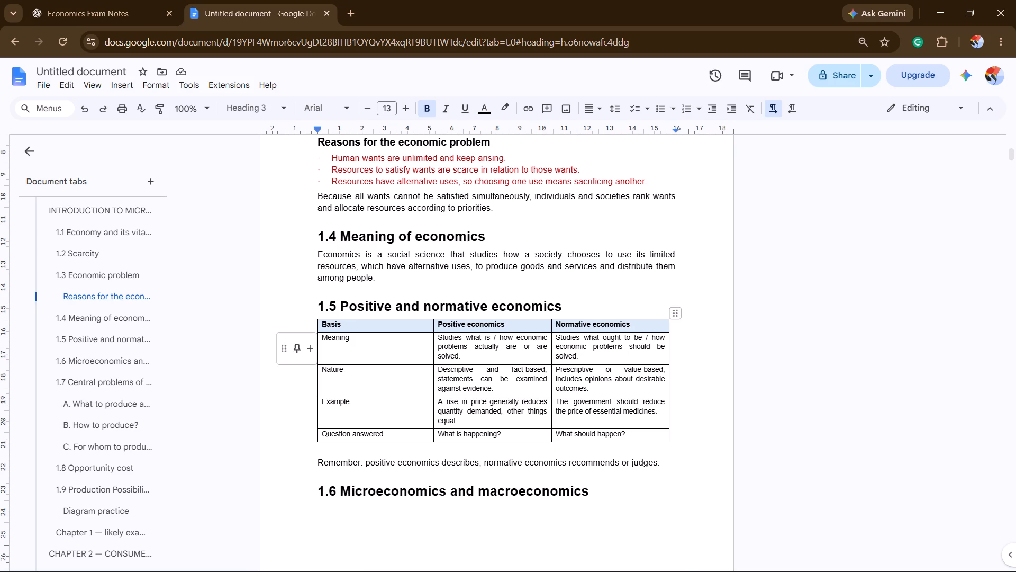
scroll(303, 360, "down", 1)
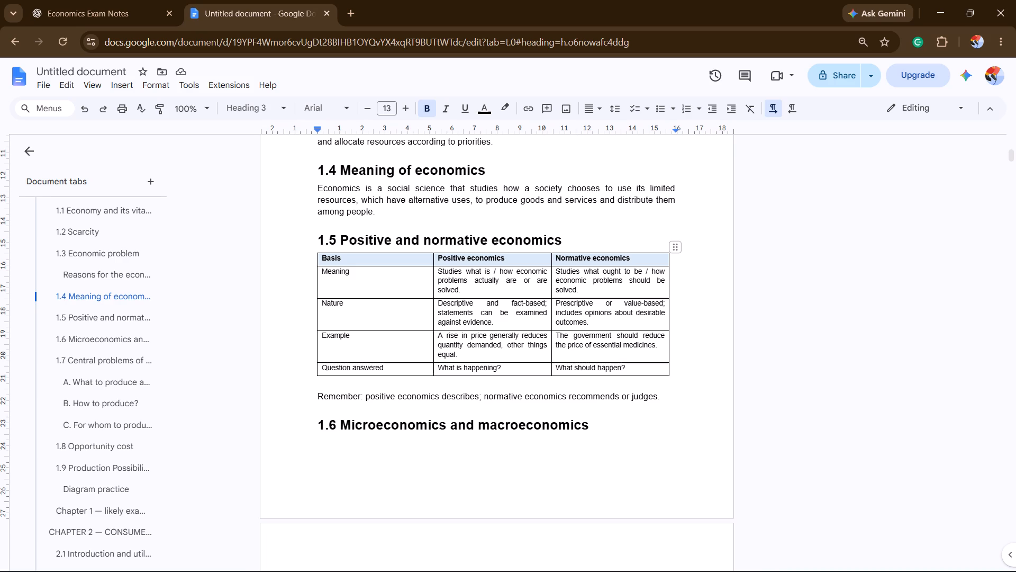
scroll(393, 312, "down", 1)
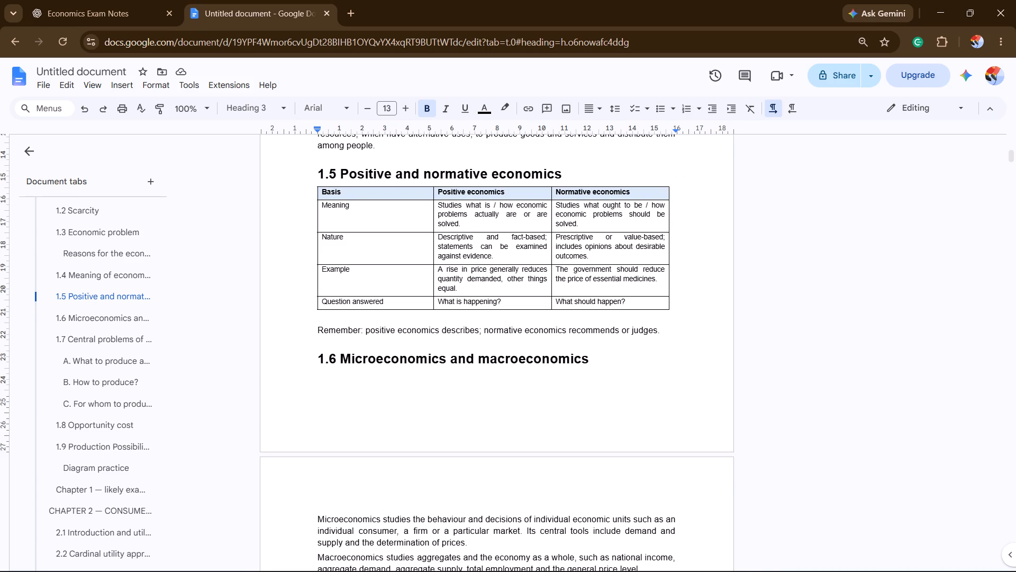
scroll(431, 335, "down", 3)
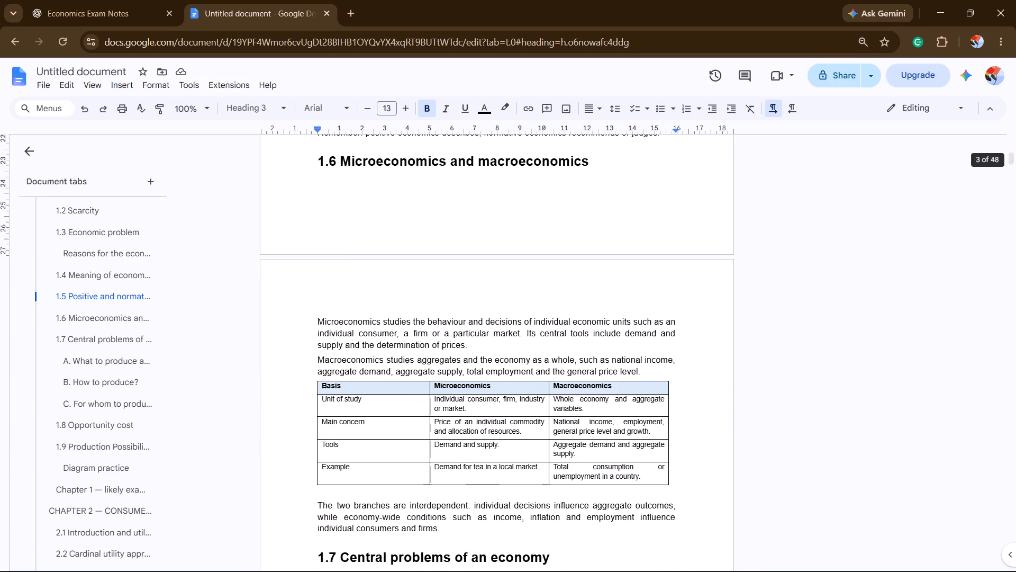
scroll(431, 335, "down", 7)
scroll(431, 335, "up", 2)
scroll(431, 335, "down", 5)
scroll(431, 335, "up", 2)
scroll(431, 335, "down", 1)
scroll(431, 335, "up", 2)
scroll(431, 335, "down", 16)
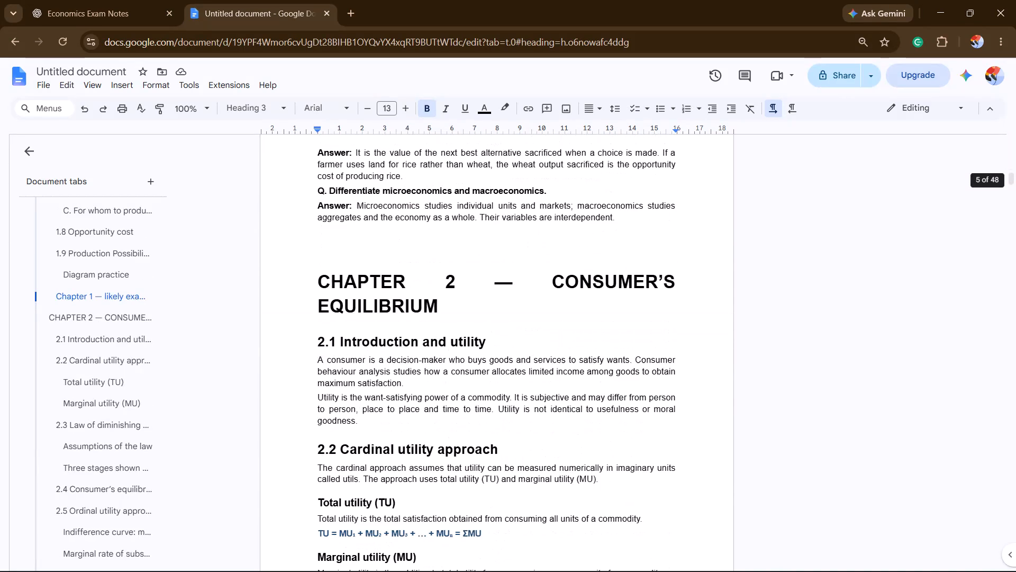
Move the entire "Chapter 1 — likely exam questions" section, with all its questions and answers, from Tab 1 into a new document tab.
scroll(431, 335, "up", 7)
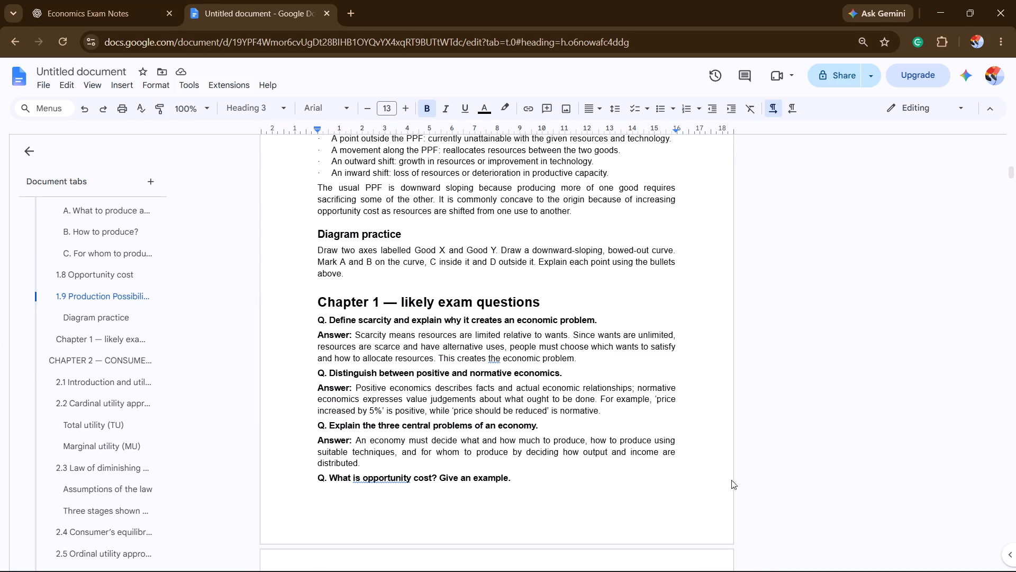
scroll(514, 554, "down", 2)
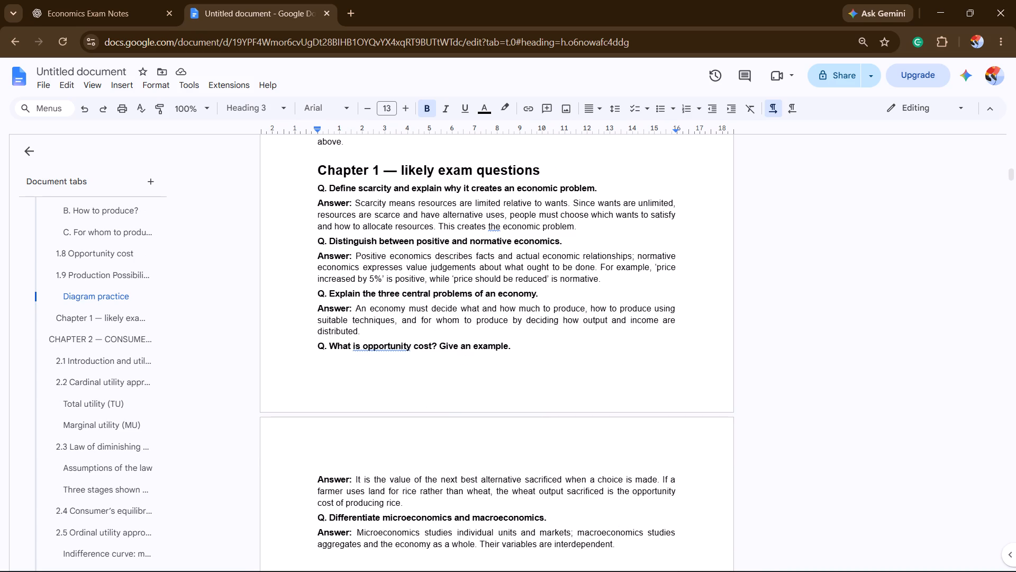
left_click_drag(306, 169, 535, 343)
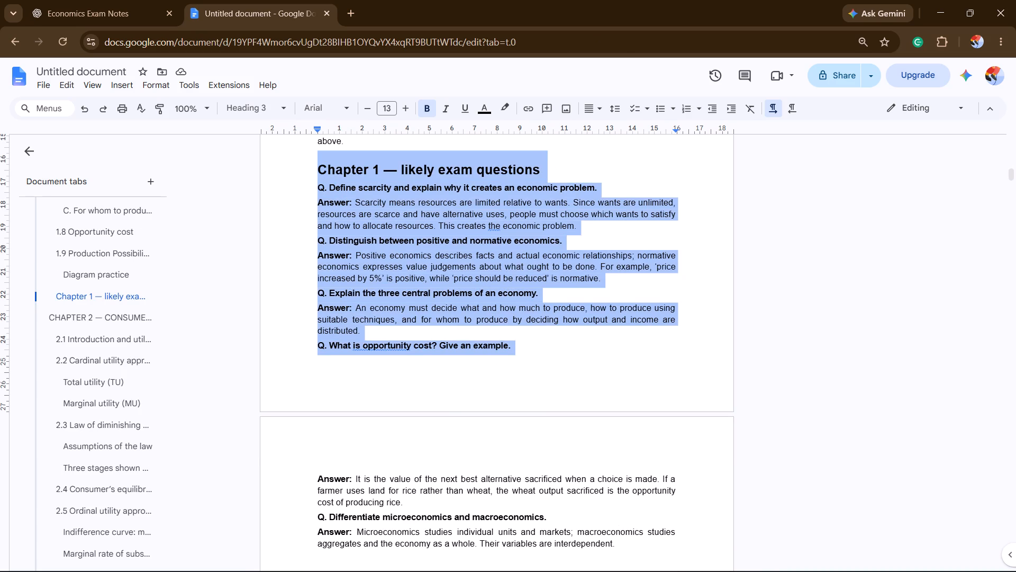
left_click_drag(535, 343, 591, 483)
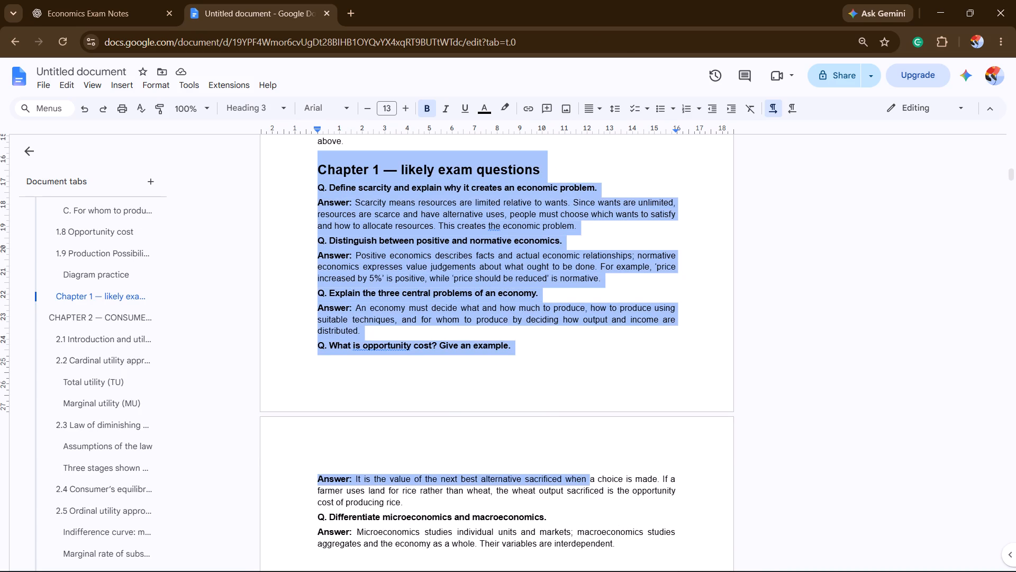
left_click_drag(591, 483, 682, 370)
scroll(592, 484, "down", 3)
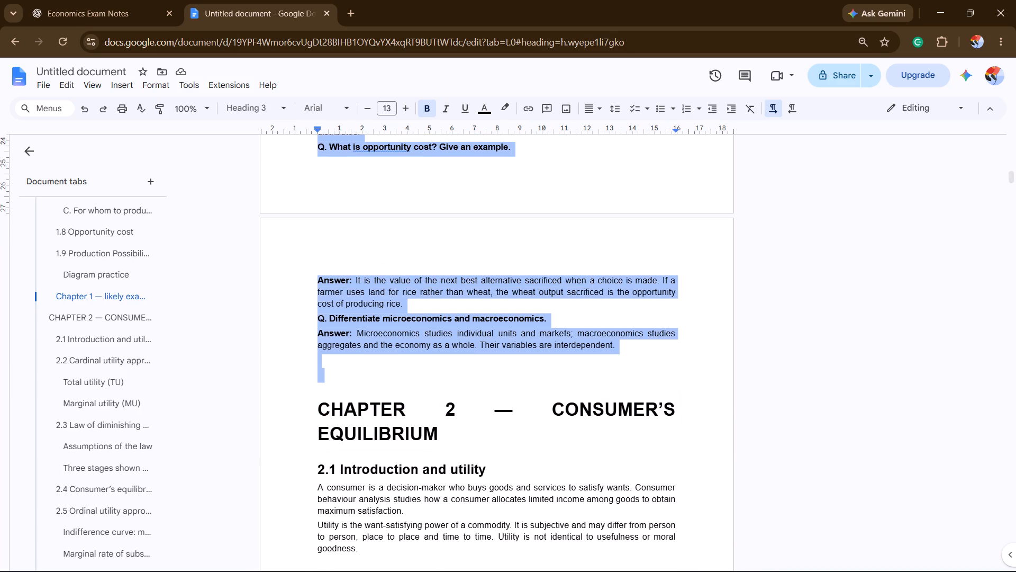
left_click_drag(682, 370, 623, 351)
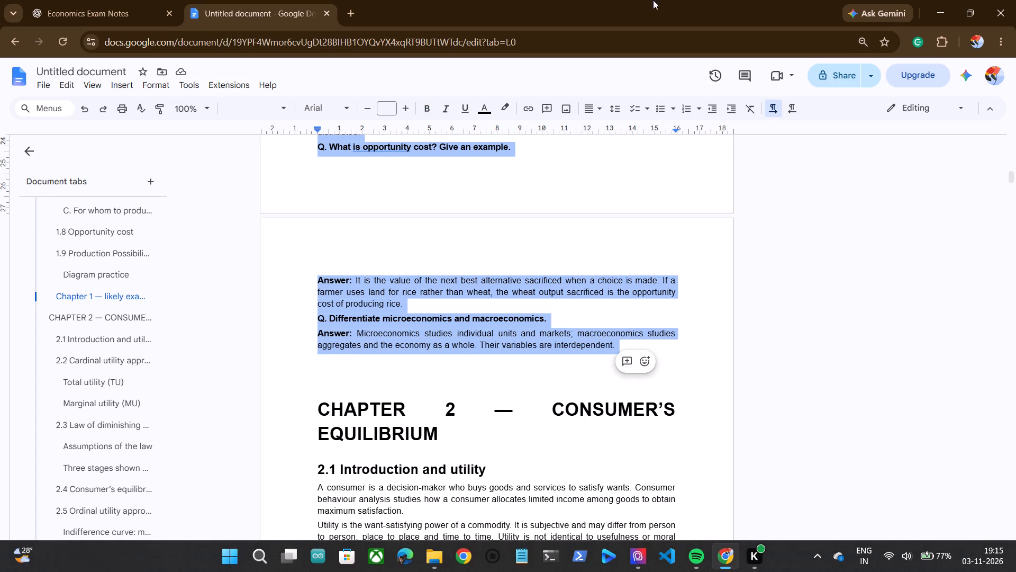
scroll(865, 263, "down", 1)
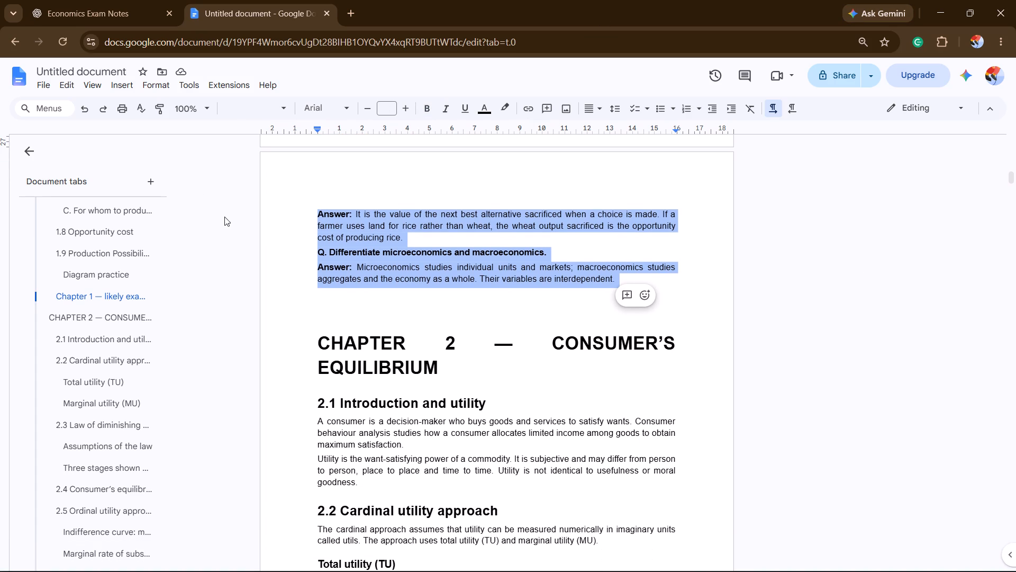
left_click(153, 186)
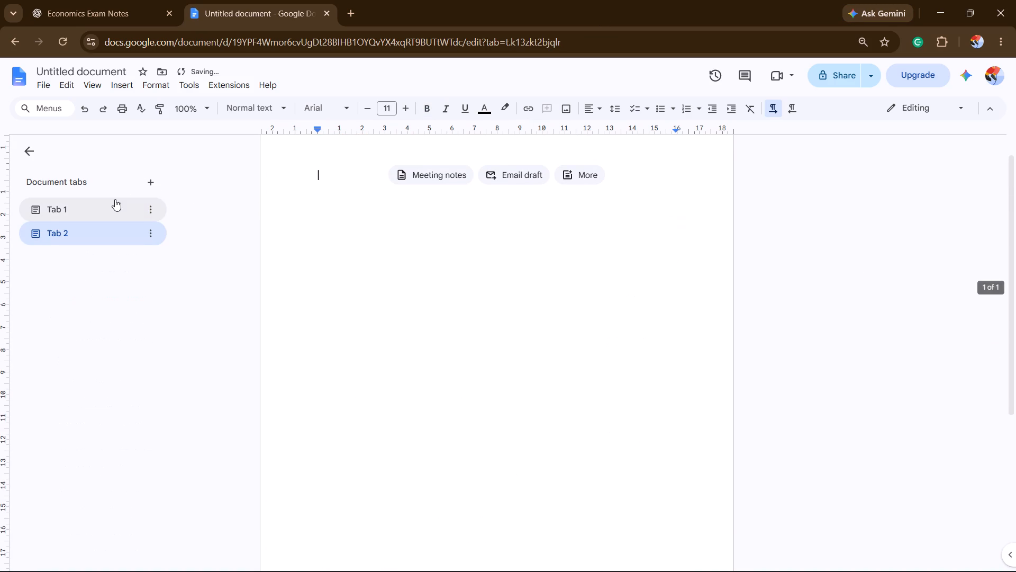
left_click(115, 199)
right_click(466, 272)
scroll(466, 272, "down", 1)
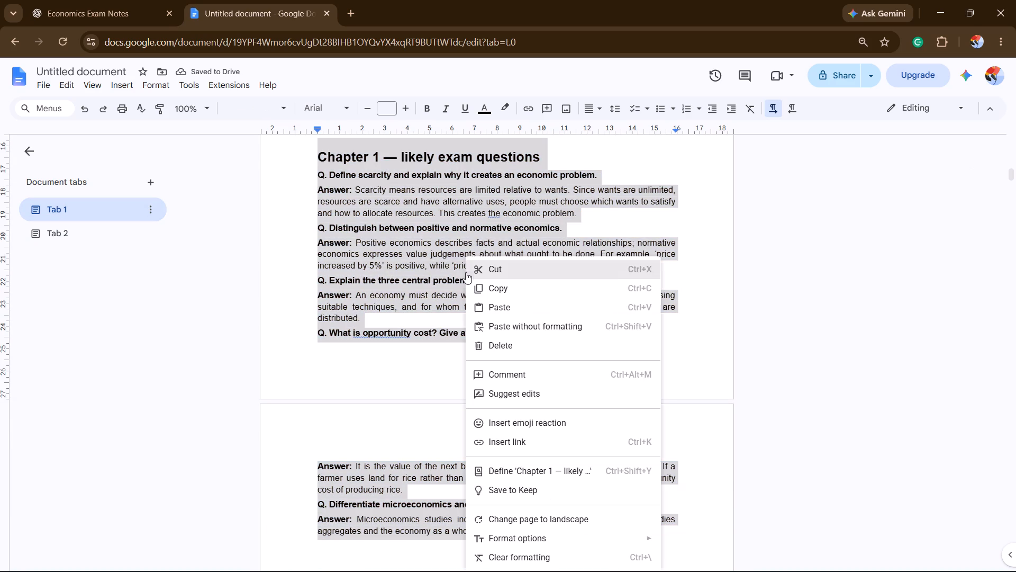
scroll(466, 272, "down", 1)
left_click(486, 264)
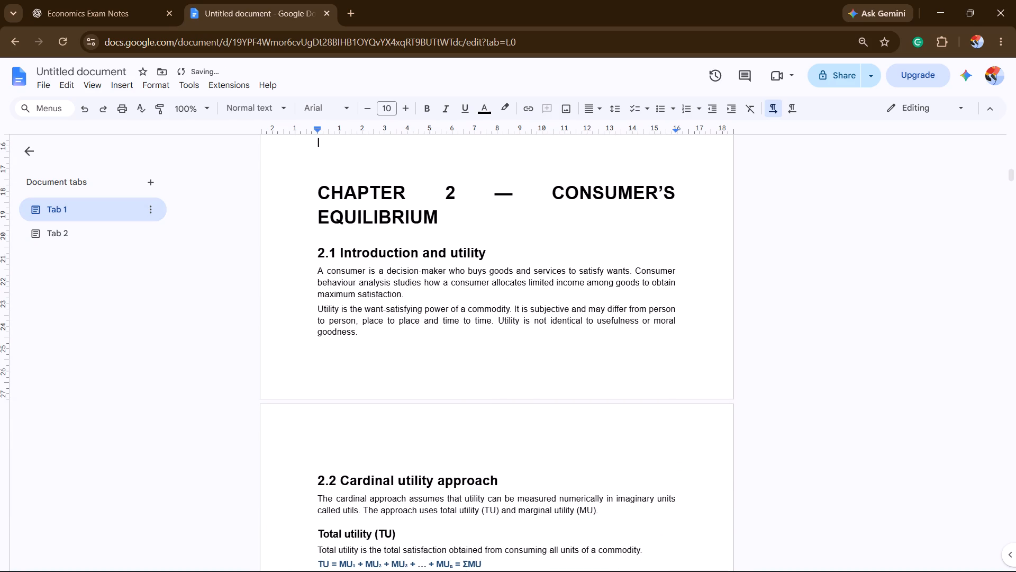
scroll(225, 264, "up", 1)
left_click(90, 224)
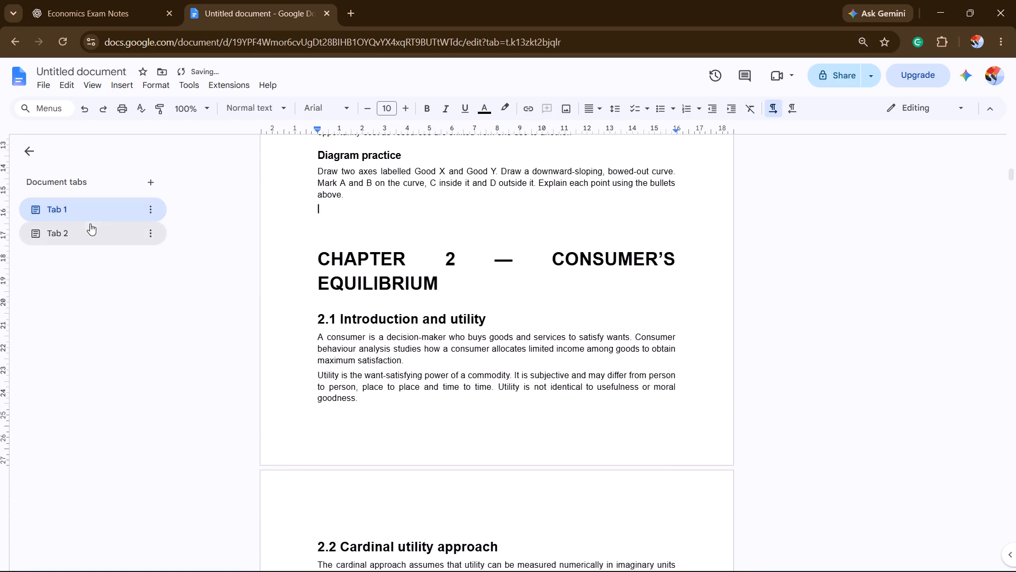
key("ctrl+v")
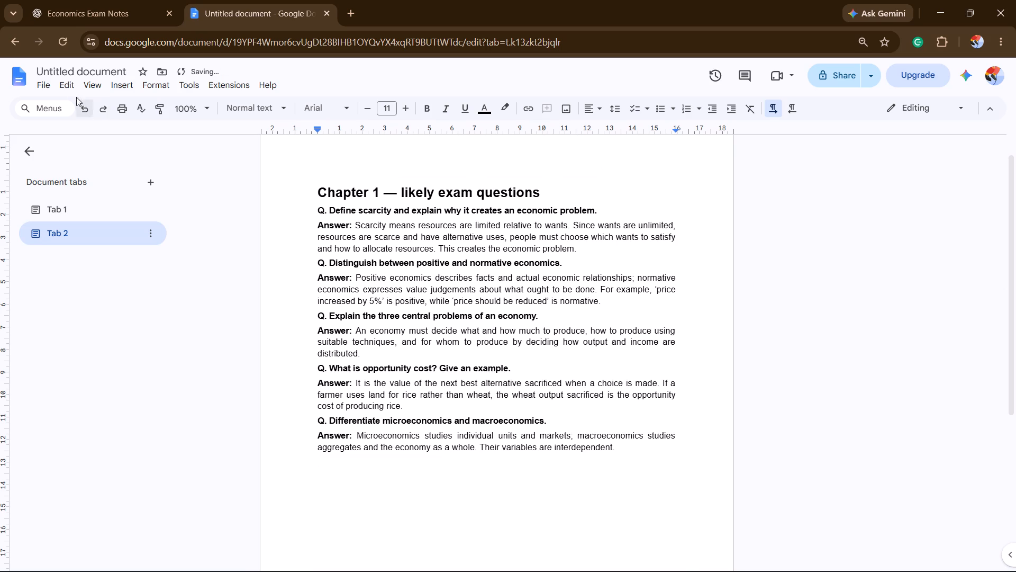
Move the entire "Chapter 2 — likely exam questions" section, with all its questions and answers, from Tab 1 to the end of Tab 2.
left_click(99, 207)
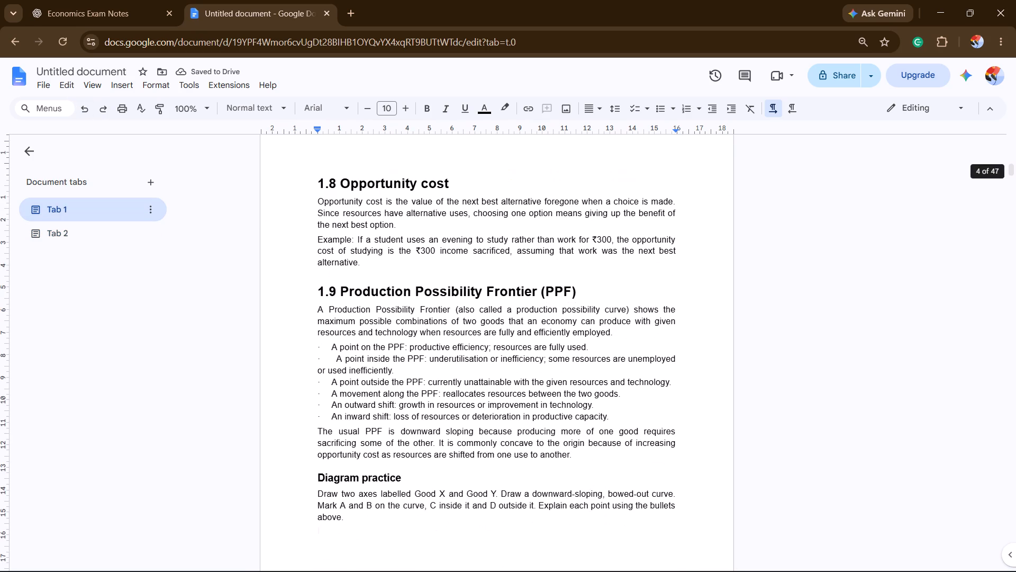
scroll(329, 240, "down", 14)
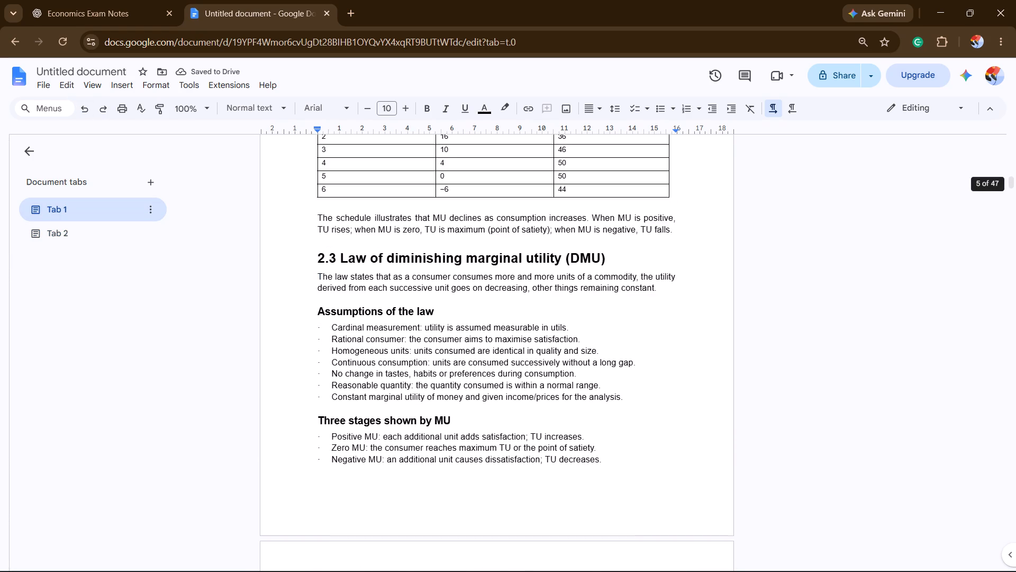
scroll(329, 240, "down", 10)
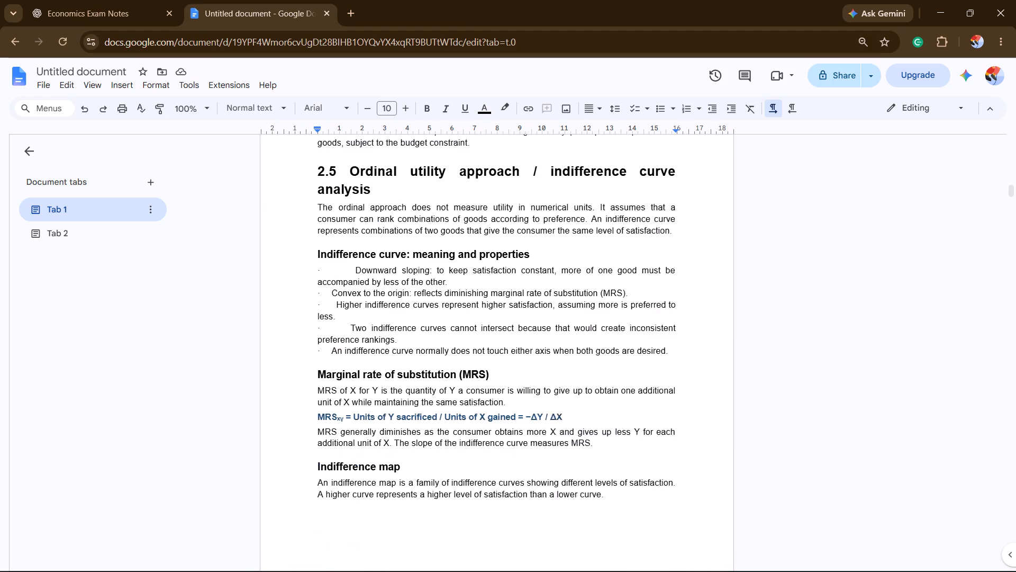
scroll(329, 240, "up", 3)
scroll(329, 240, "down", 4)
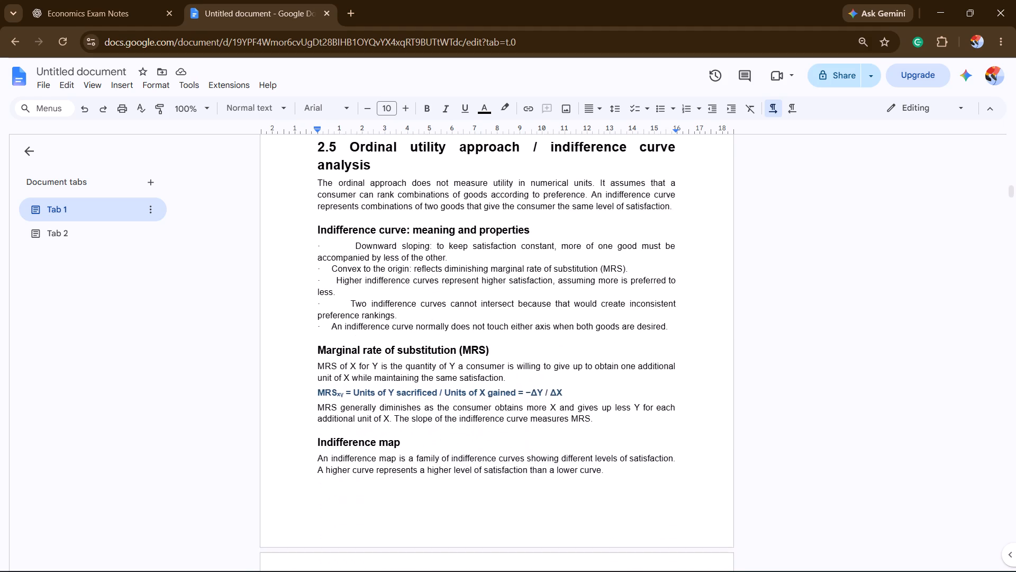
scroll(329, 240, "down", 7)
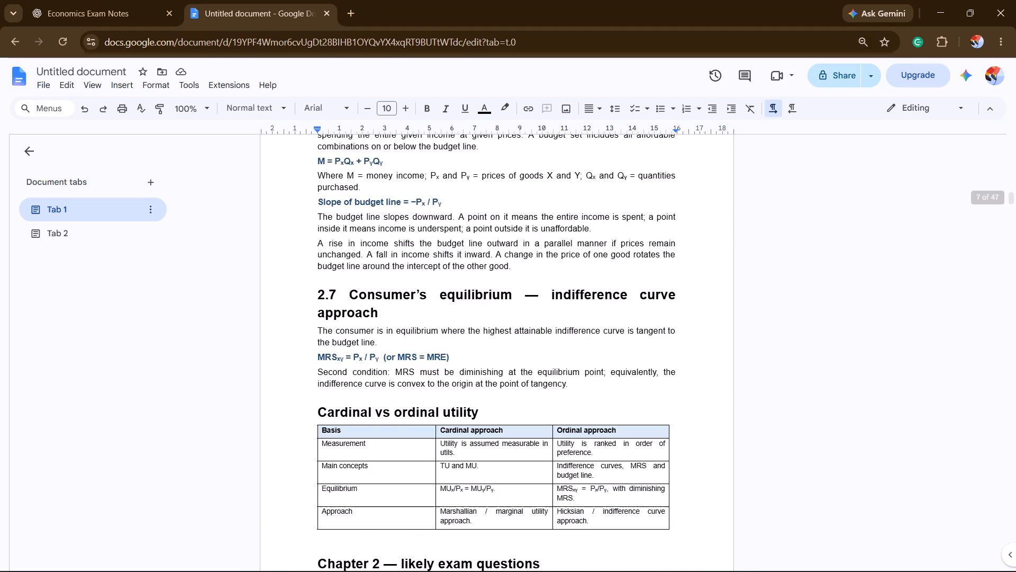
scroll(329, 240, "down", 5)
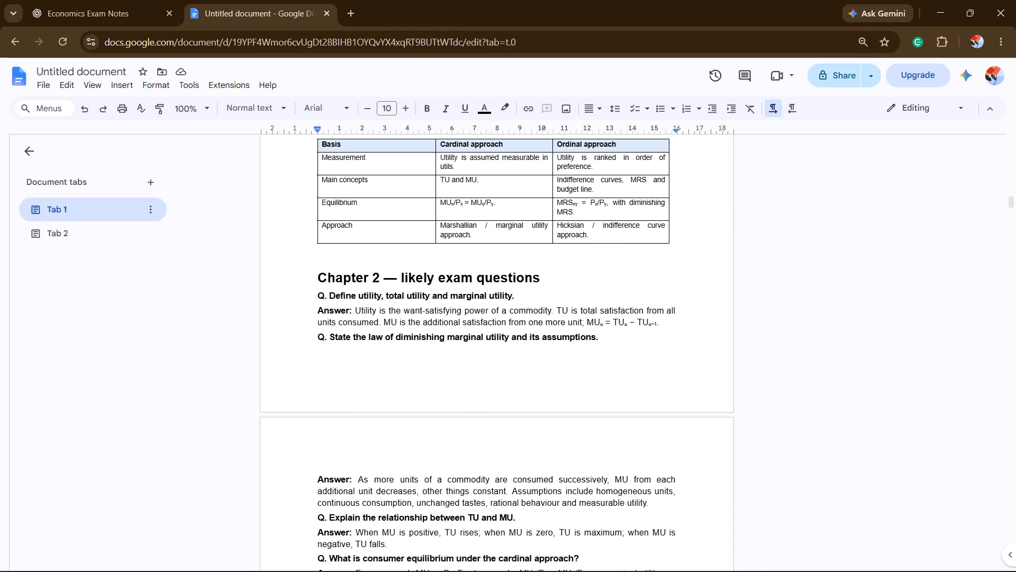
left_click_drag(310, 234, 319, 237)
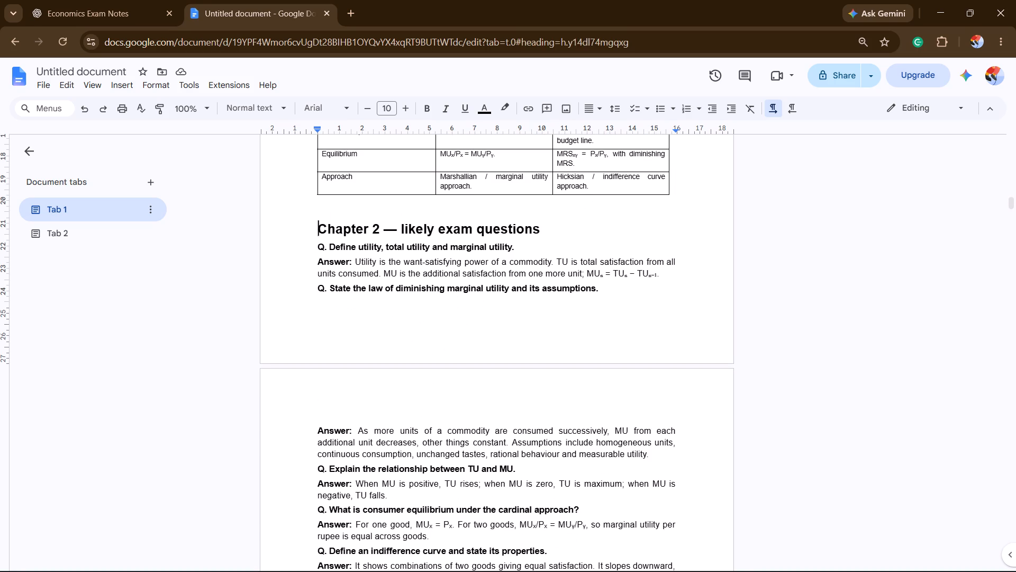
left_click_drag(319, 237, 504, 427)
scroll(450, 425, "down", 3)
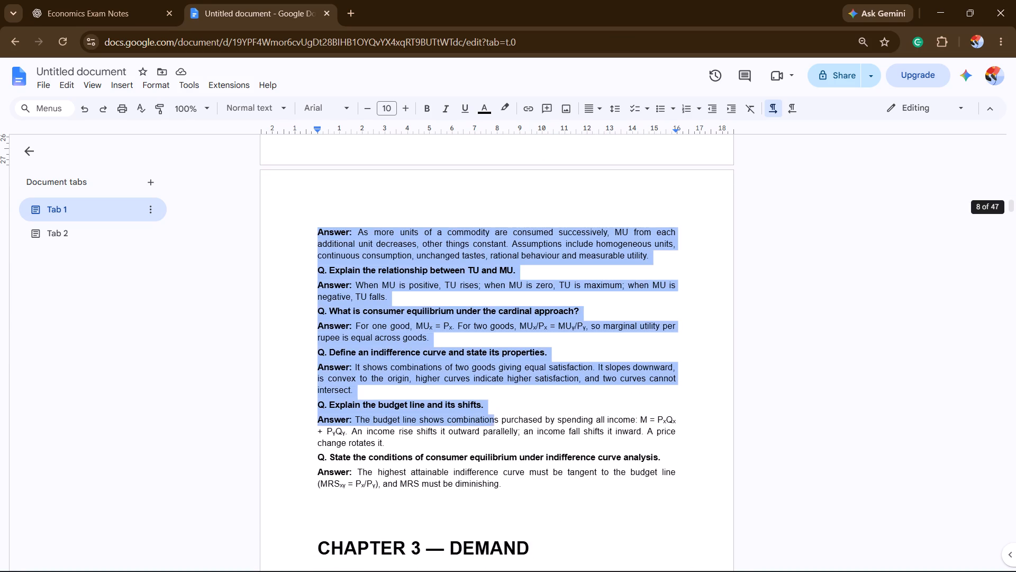
left_click_drag(504, 427, 532, 485)
key("ctrl+x")
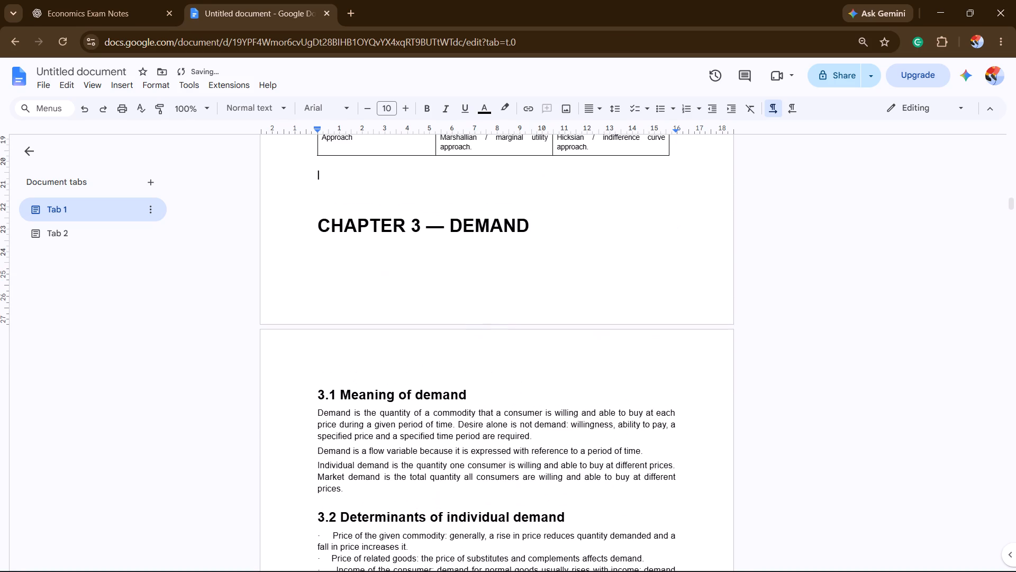
left_click(92, 230)
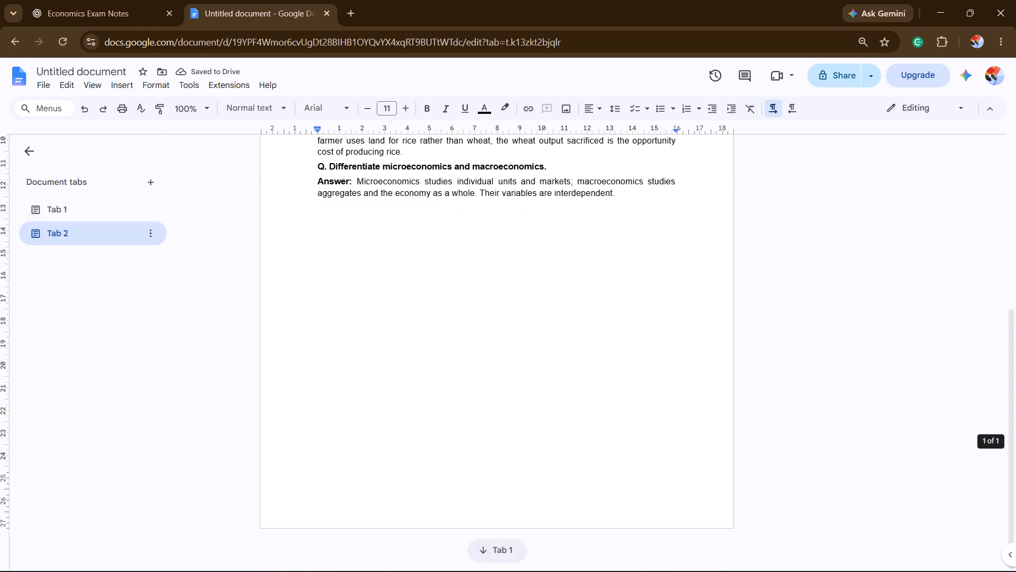
key("ctrl+v")
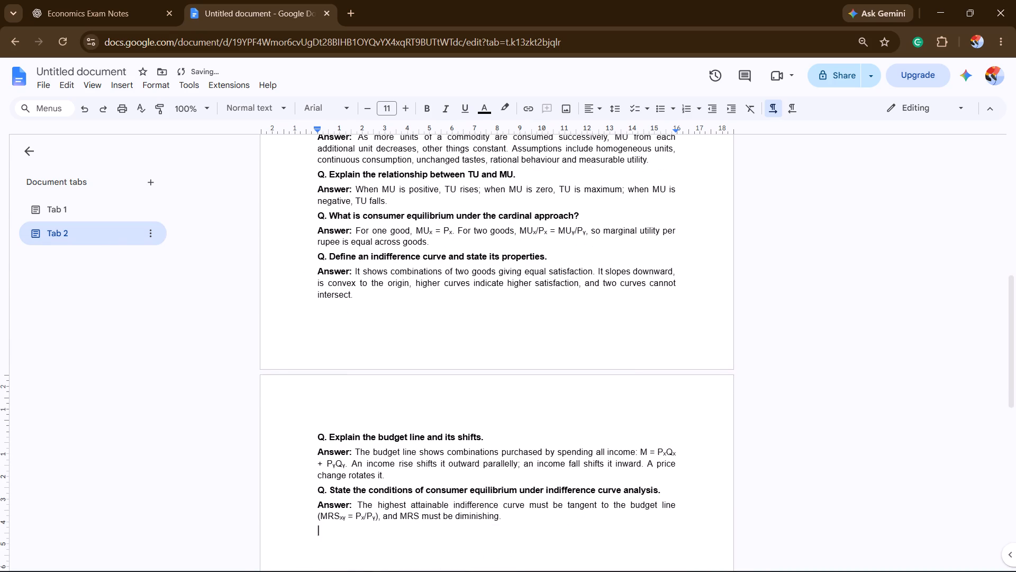
Move the entire "Chapter 3 — likely exam questions" section from Tab 1 to Tab 2, below the Chapter 2 questions.
left_click(66, 202)
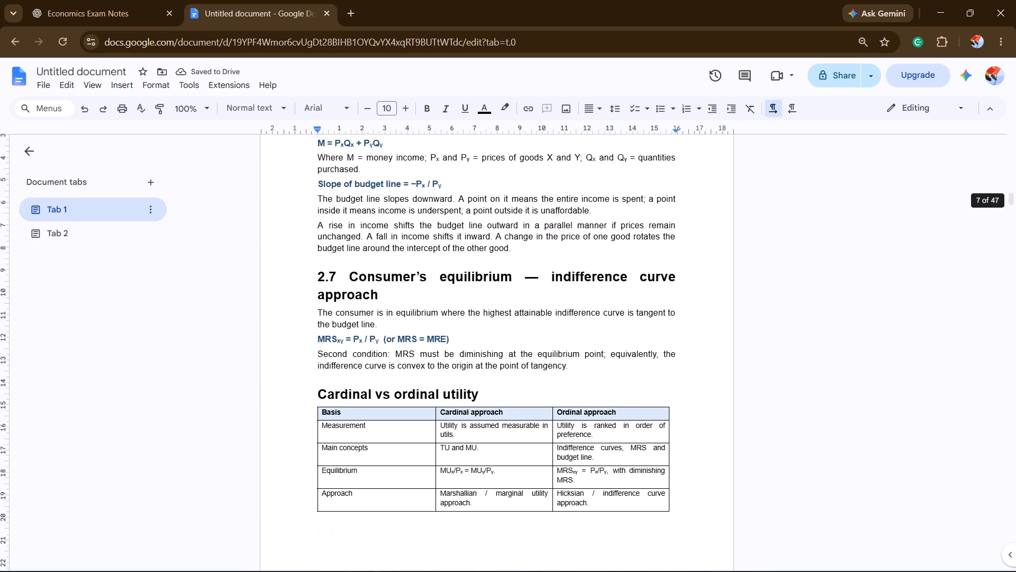
scroll(361, 257, "down", 13)
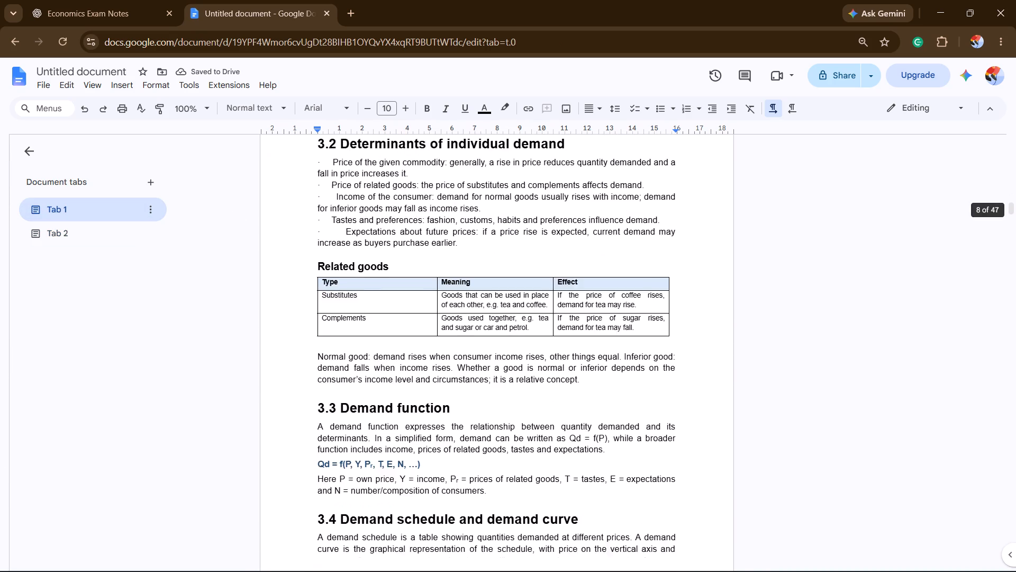
scroll(361, 257, "down", 14)
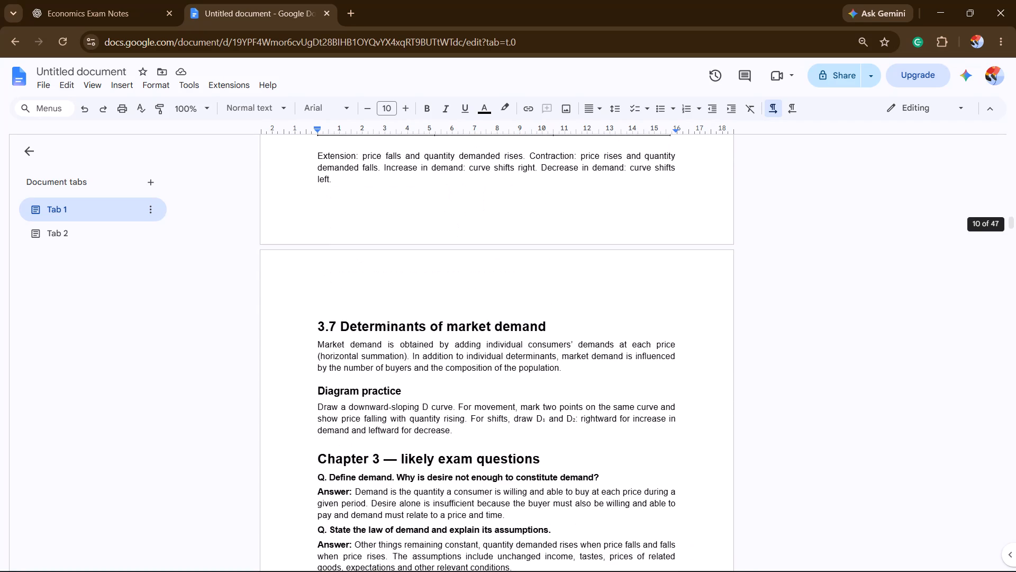
scroll(361, 257, "down", 6)
scroll(361, 257, "up", 2)
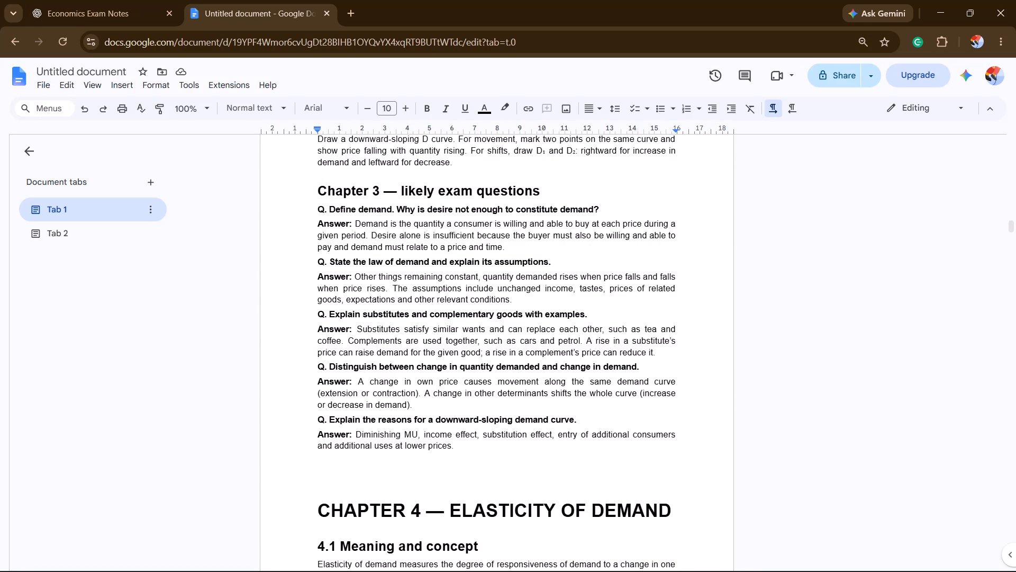
left_click_drag(304, 199, 454, 459)
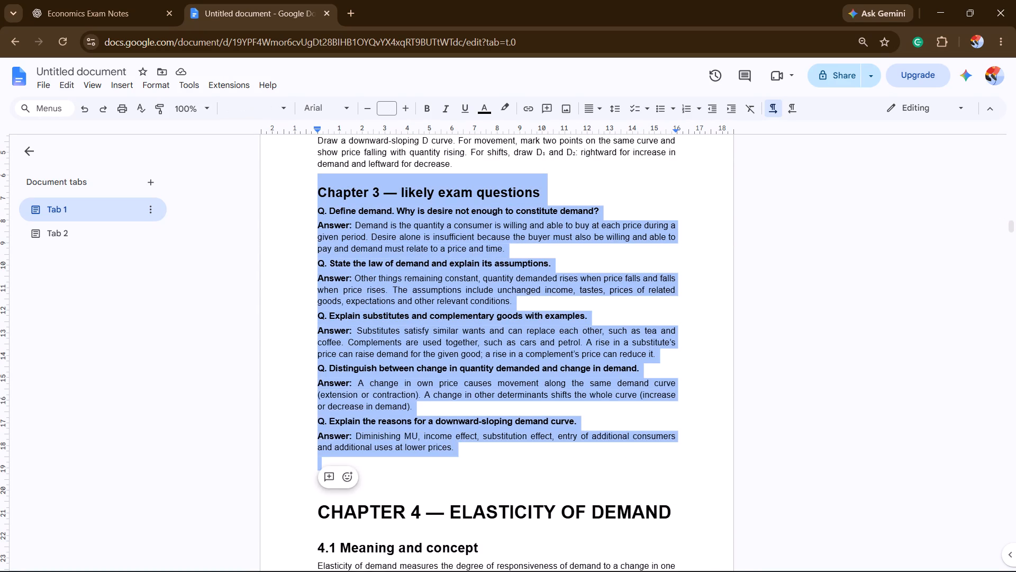
key("ctrl+x")
left_click(103, 230)
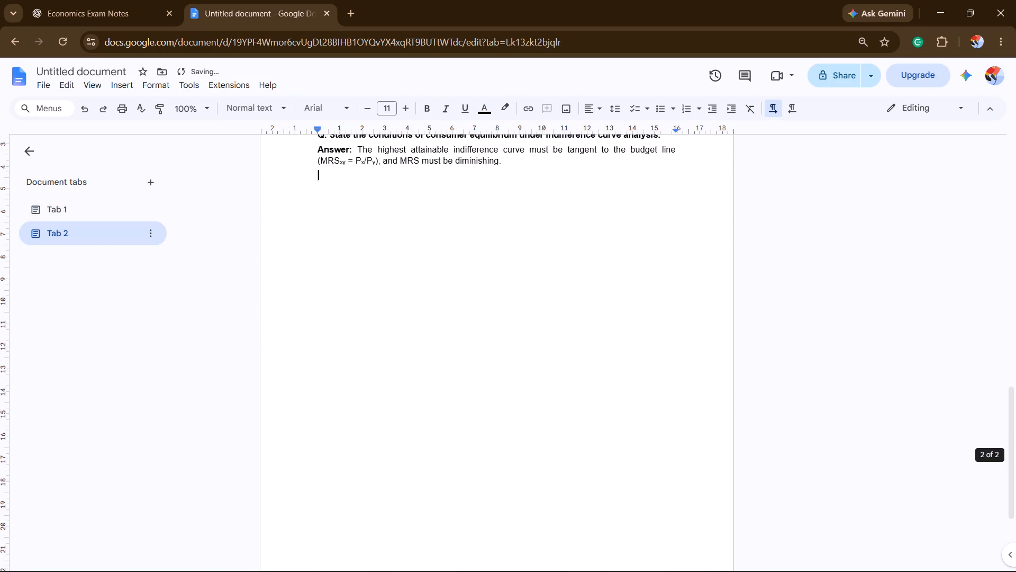
key("ctrl+v")
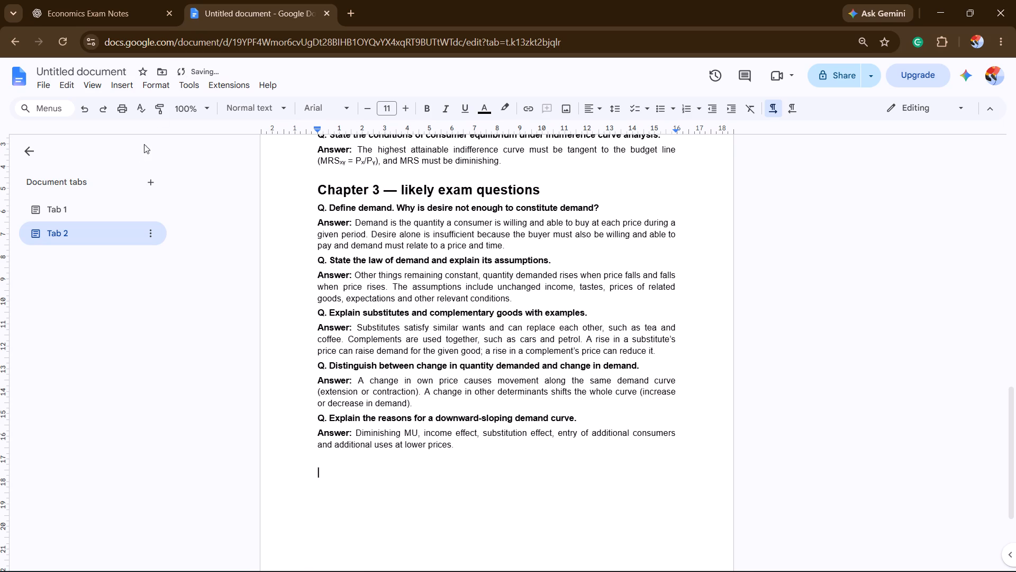
Move the entire "Chapter 4 — likely exam questions" section from Tab 1 to Tab 2, below the Chapter 3 questions.
left_click(104, 220)
scroll(409, 280, "down", 6)
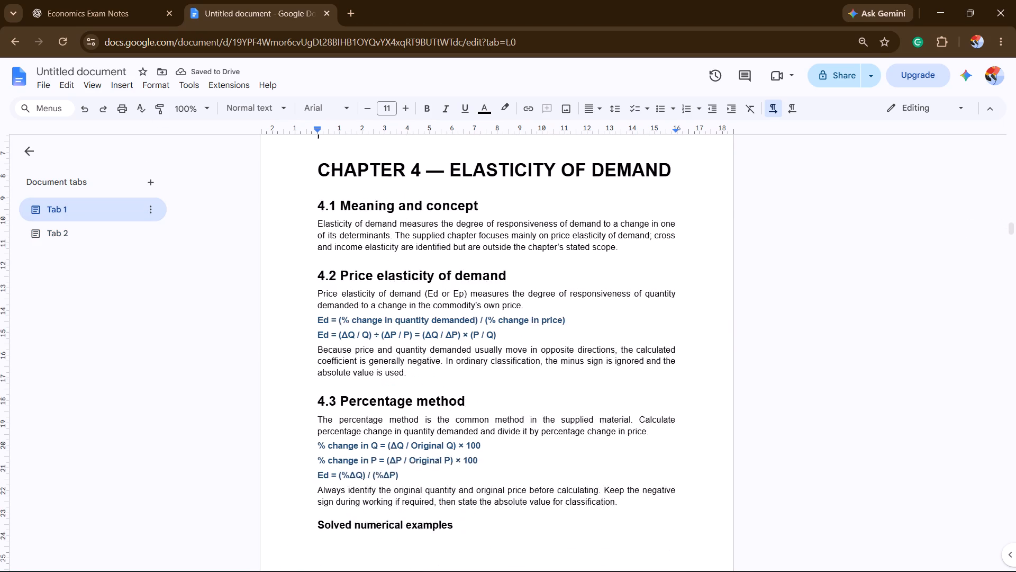
scroll(409, 280, "down", 9)
scroll(409, 280, "up", 3)
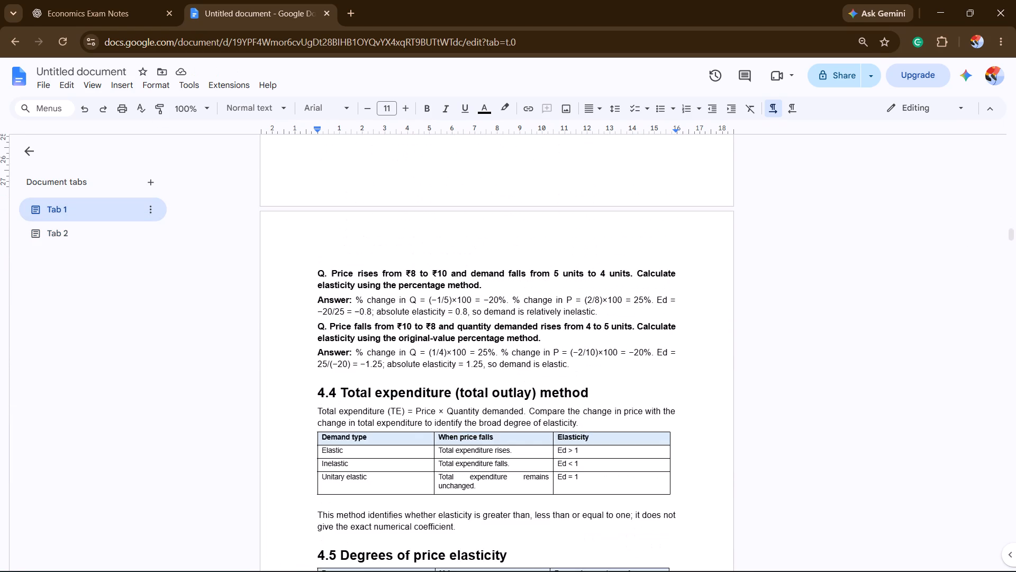
scroll(408, 280, "up", 3)
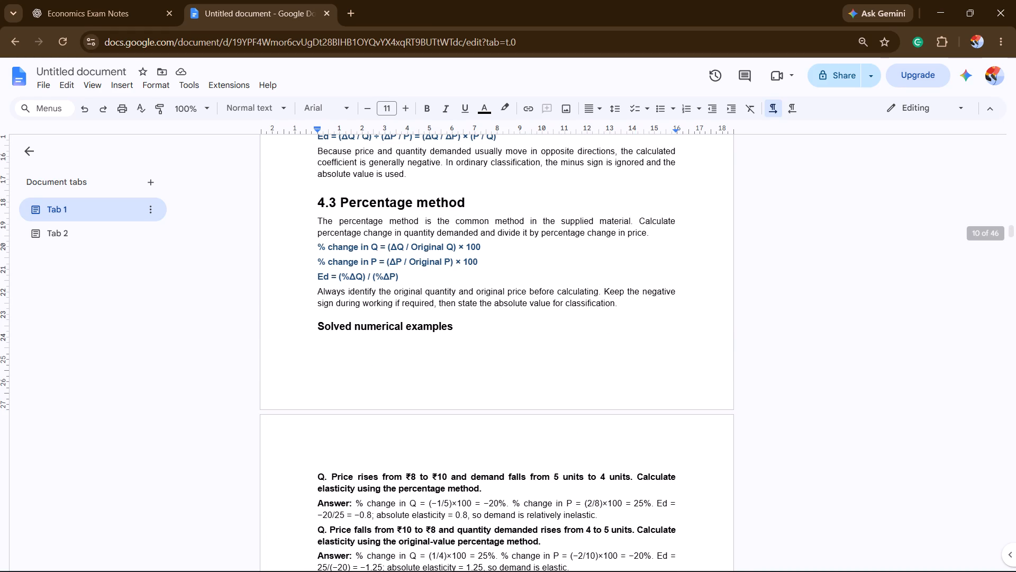
scroll(302, 292, "down", 3)
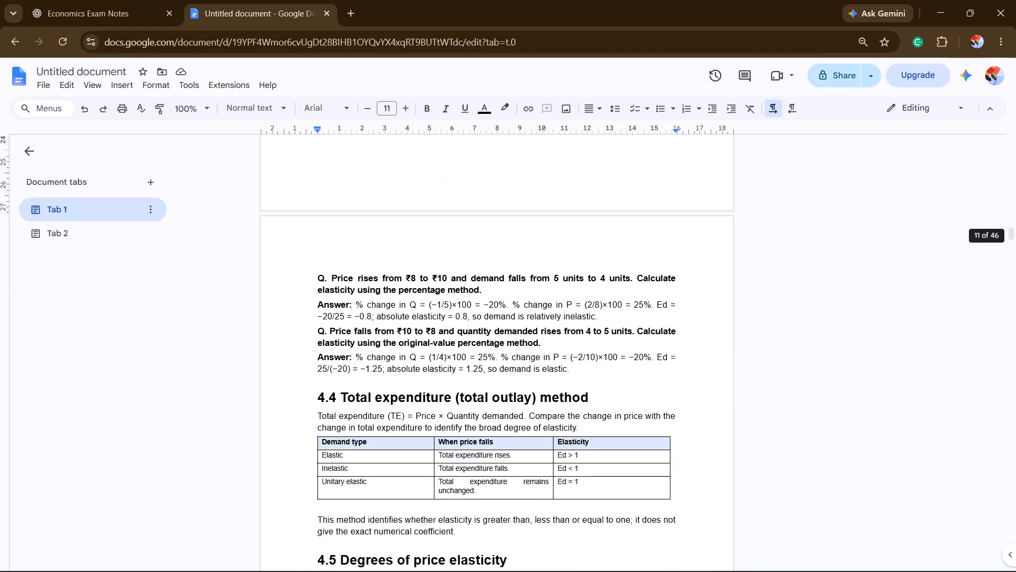
scroll(302, 292, "down", 11)
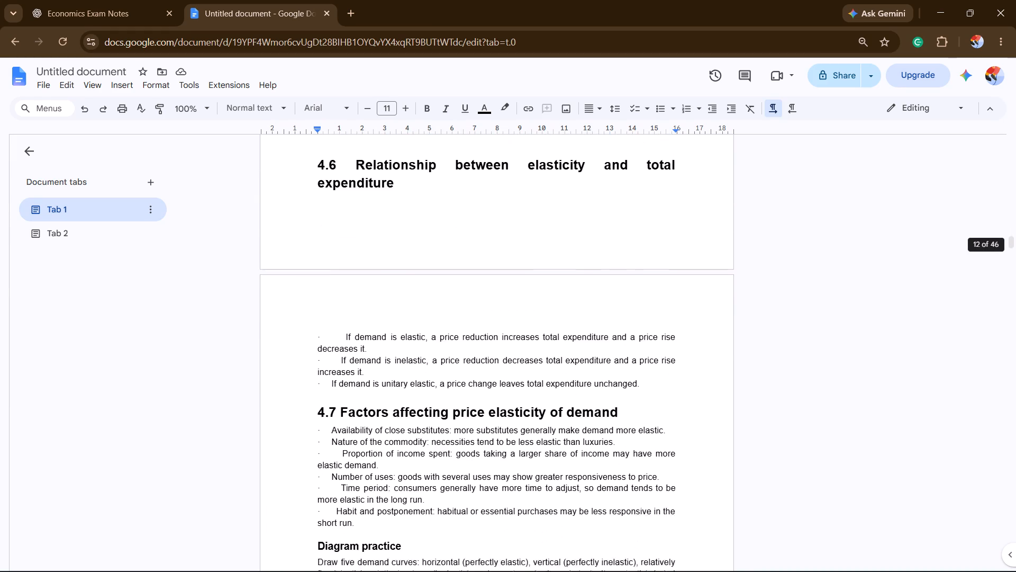
scroll(302, 292, "down", 4)
left_click_drag(296, 241, 360, 355)
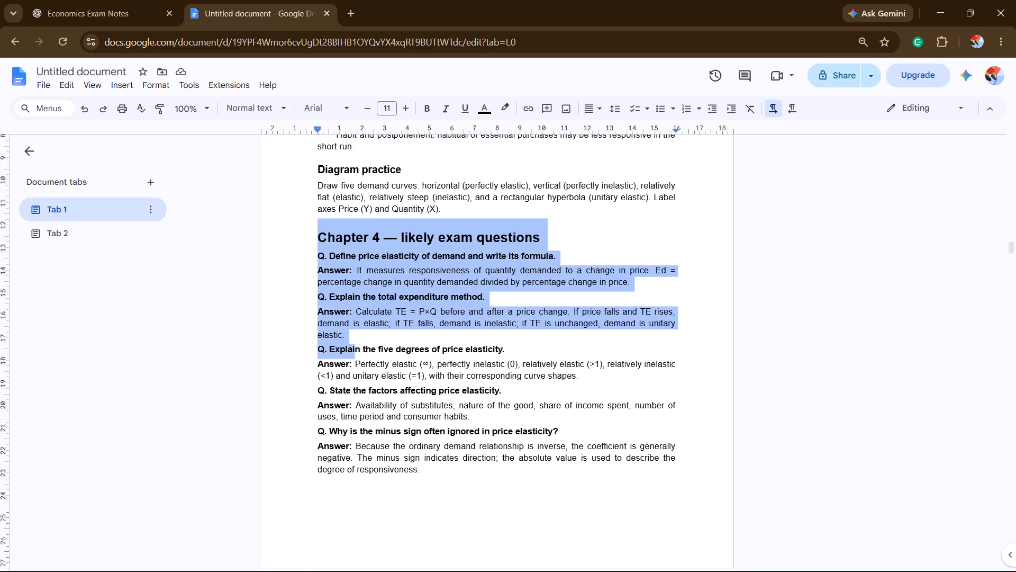
left_click_drag(360, 355, 441, 469)
scroll(441, 471, "down", 3)
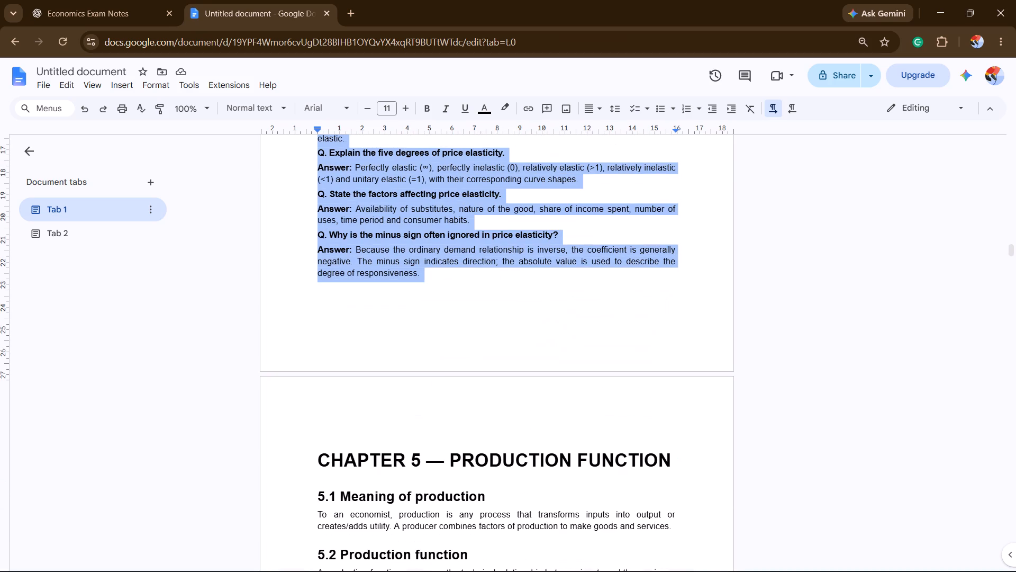
left_click_drag(441, 469, 423, 286)
key("ctrl+x")
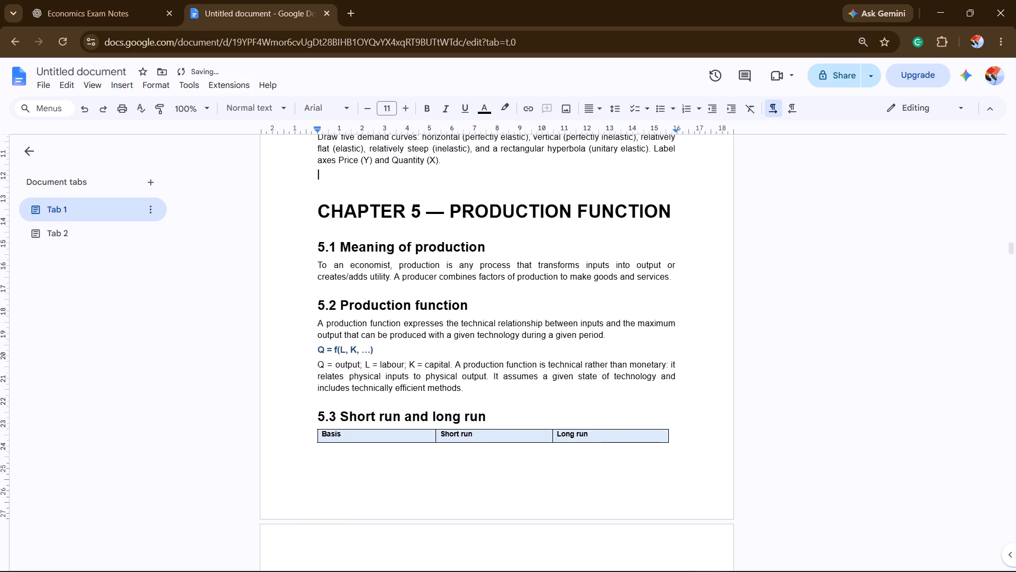
left_click(93, 242)
key("ctrl+v")
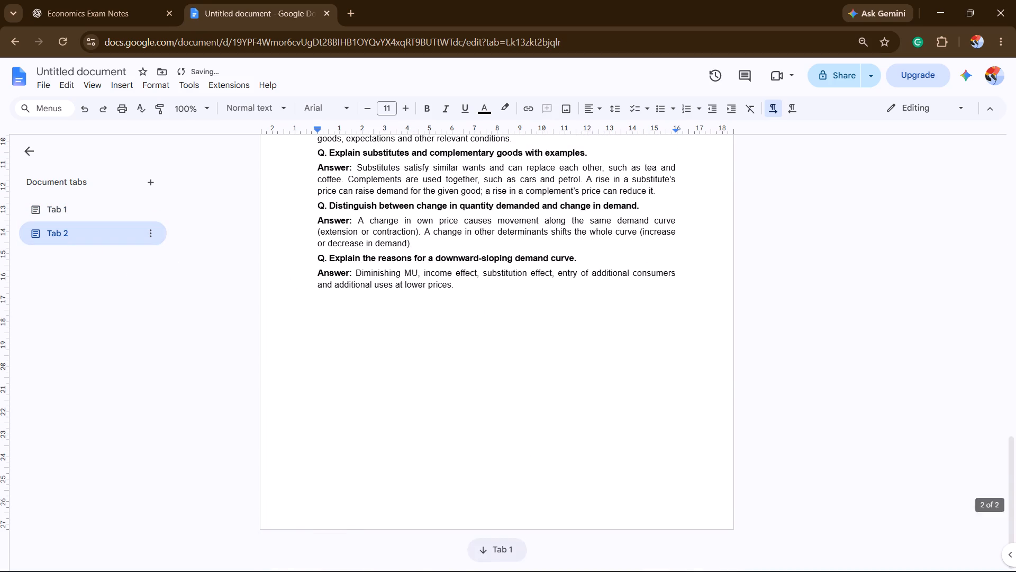
Move the entire "Chapter 5 — likely exam questions" section, with all its questions and answers, from Tab 1 to the end of Tab 2.
left_click(113, 209)
scroll(453, 330, "down", 3)
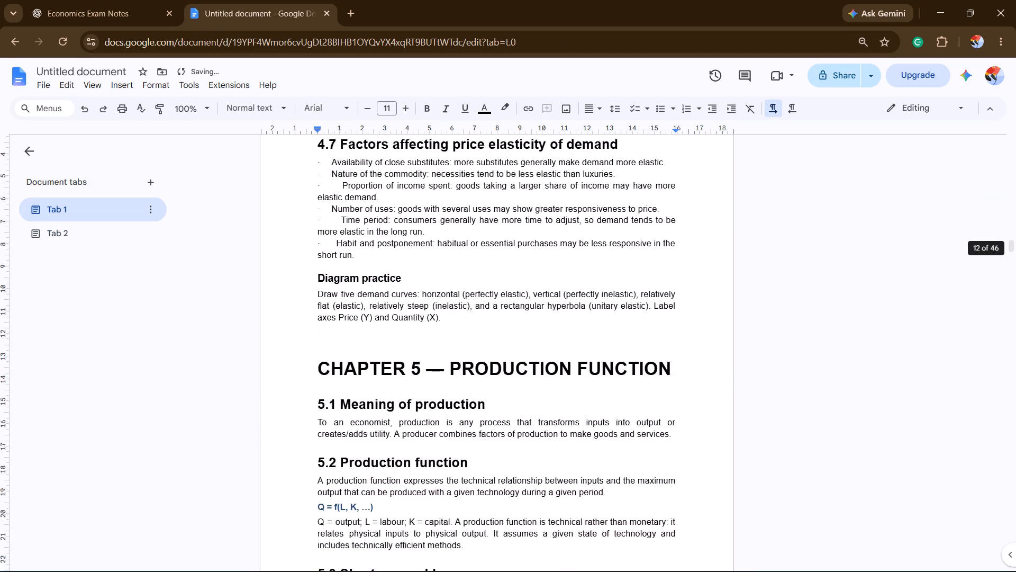
scroll(453, 330, "down", 16)
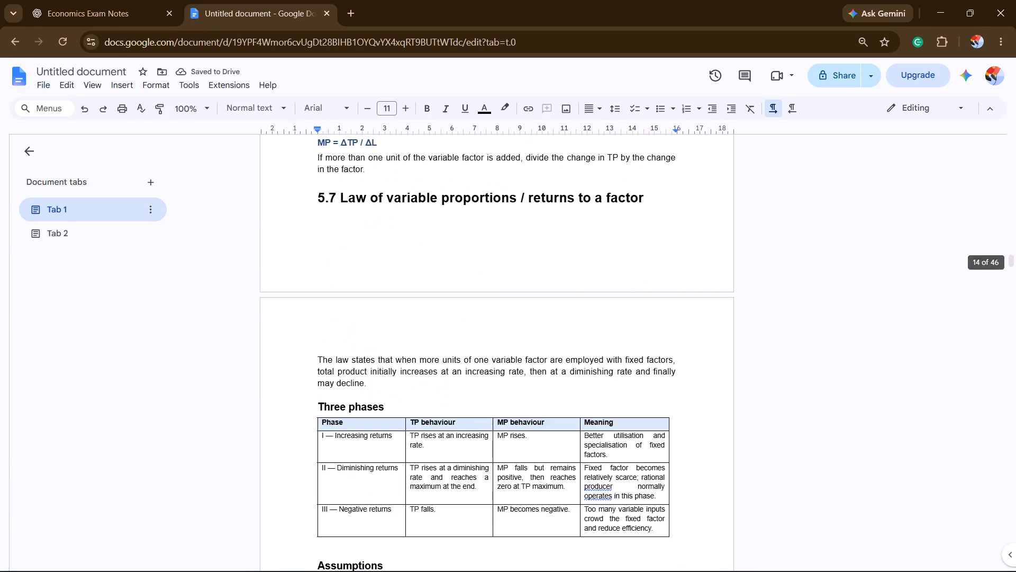
scroll(453, 330, "down", 11)
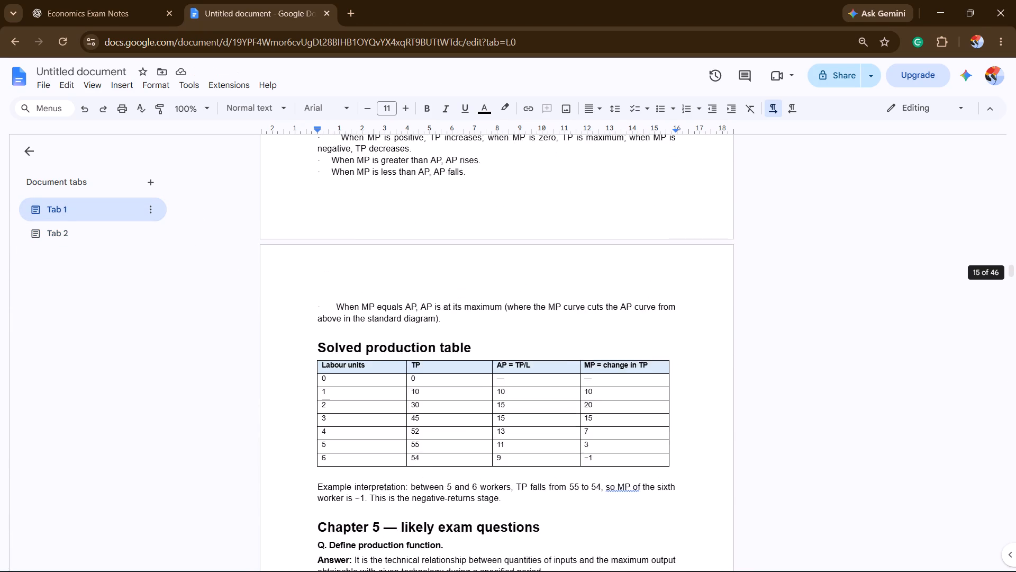
scroll(453, 330, "down", 4)
left_click_drag(315, 269, 318, 270)
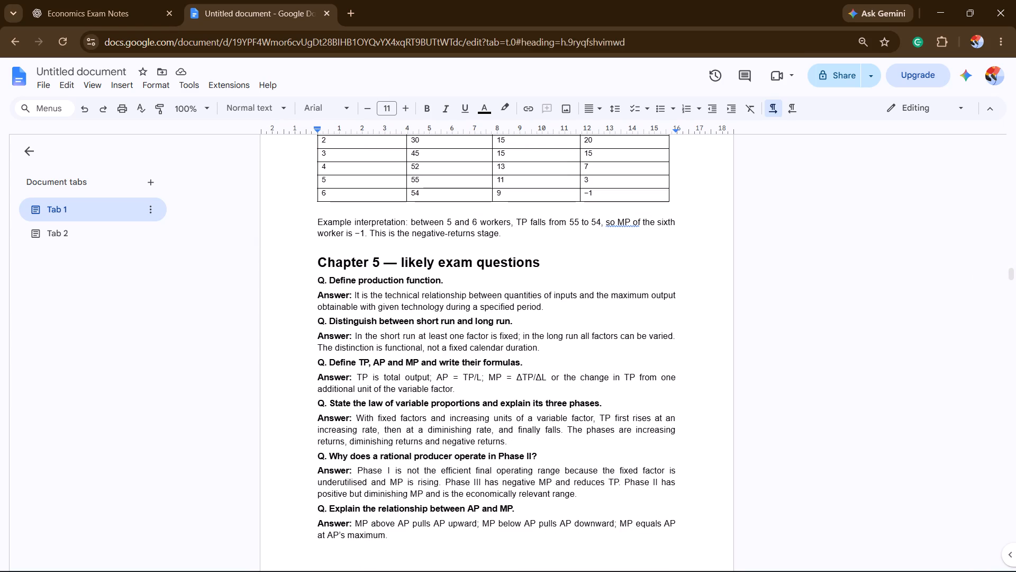
left_click_drag(318, 270, 388, 289)
scroll(465, 424, "down", 4)
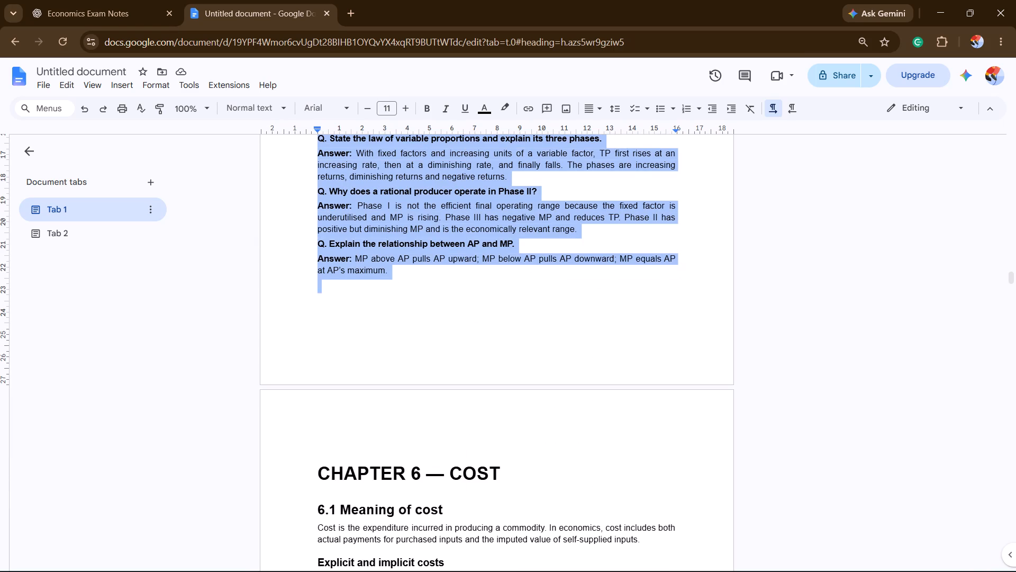
left_click_drag(388, 289, 393, 275)
key("ctrl+x")
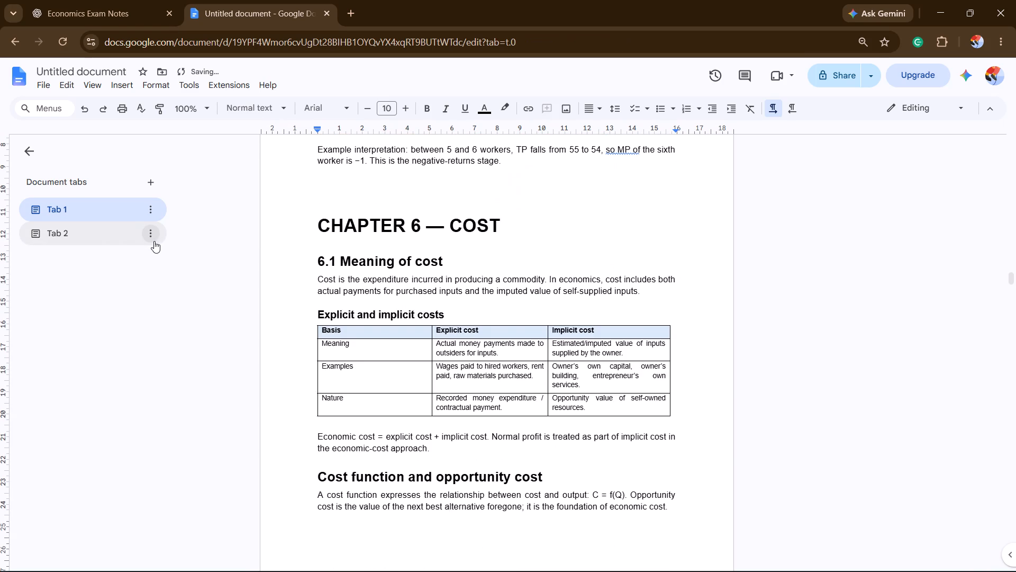
left_click(112, 244)
key("v")
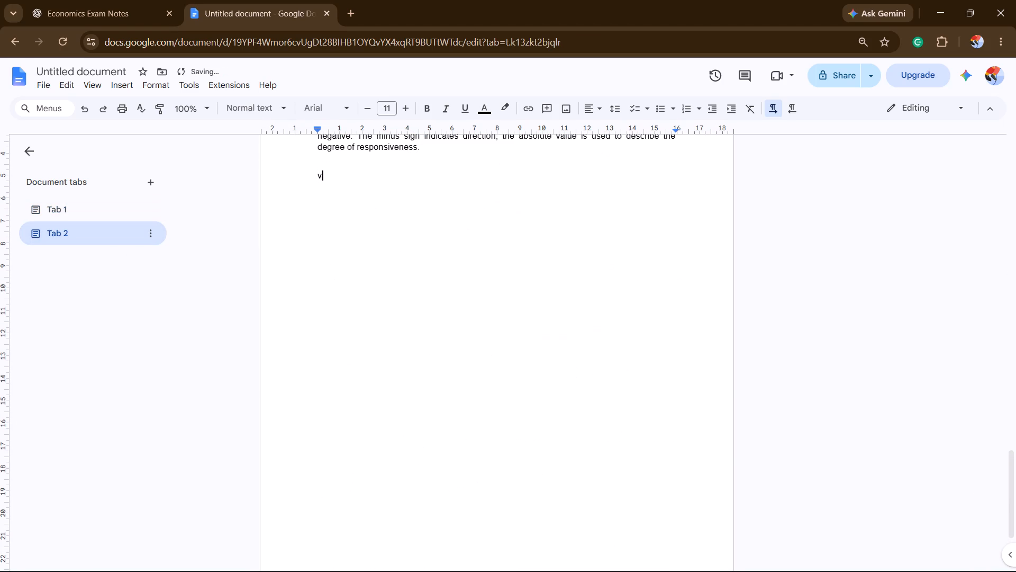
key("BackSpace")
key("ctrl+v")
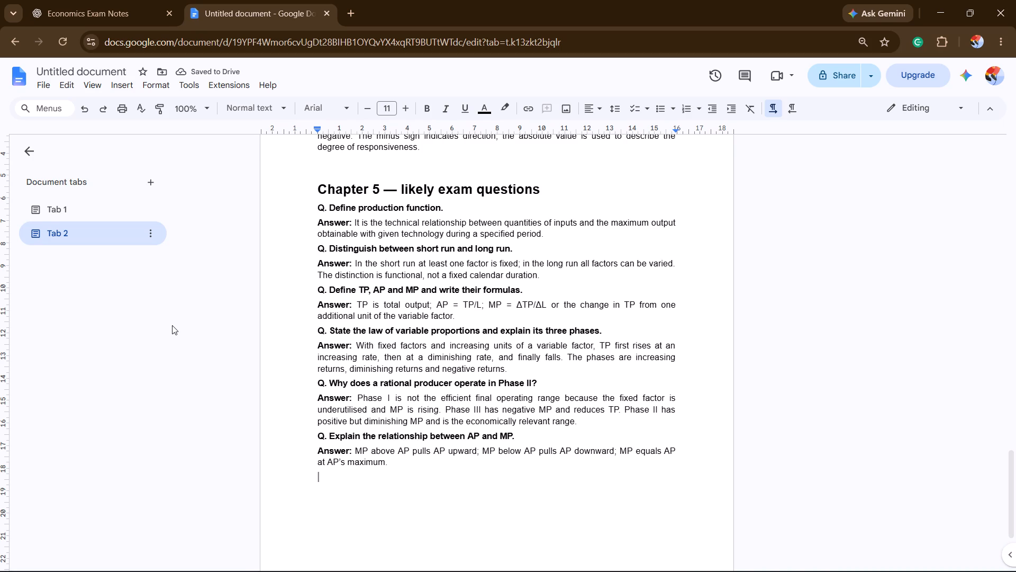
Move the entire "Chapter 6 — likely exam questions" section from Tab 1 to Tab 2, below the Chapter 5 questions.
left_click(59, 211)
scroll(374, 281, "down", 9)
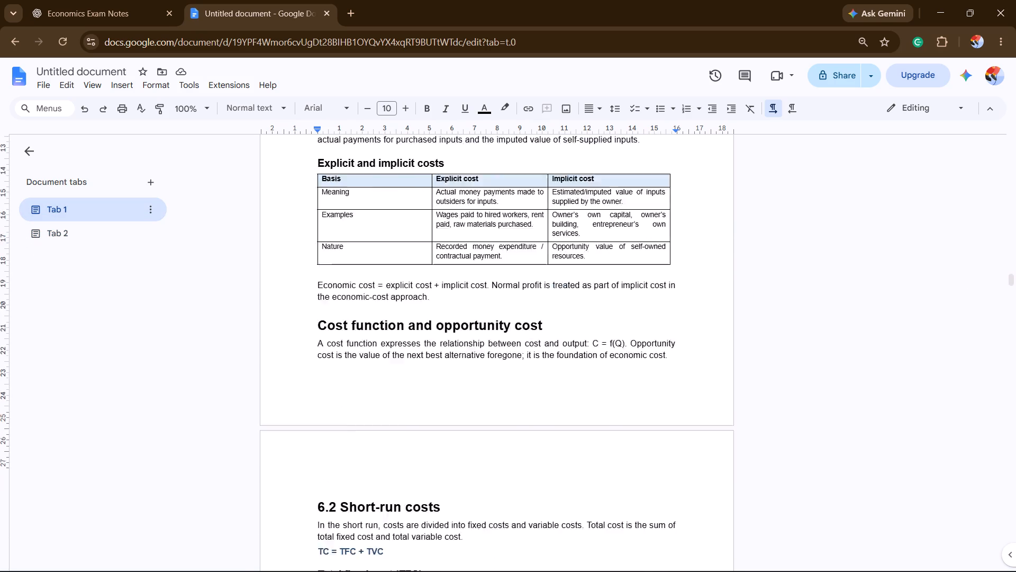
scroll(374, 281, "down", 17)
scroll(374, 281, "down", 4)
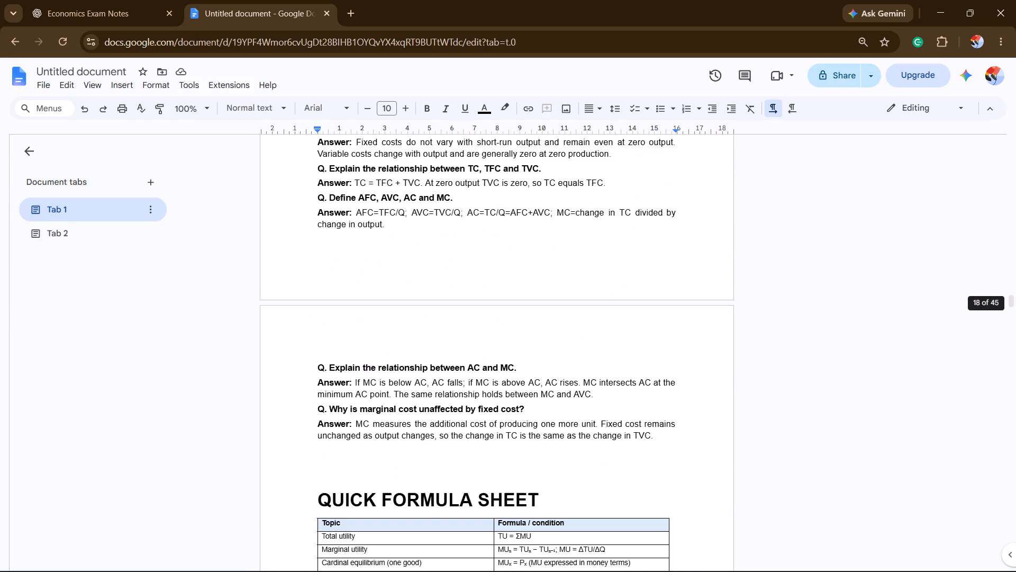
scroll(374, 281, "up", 2)
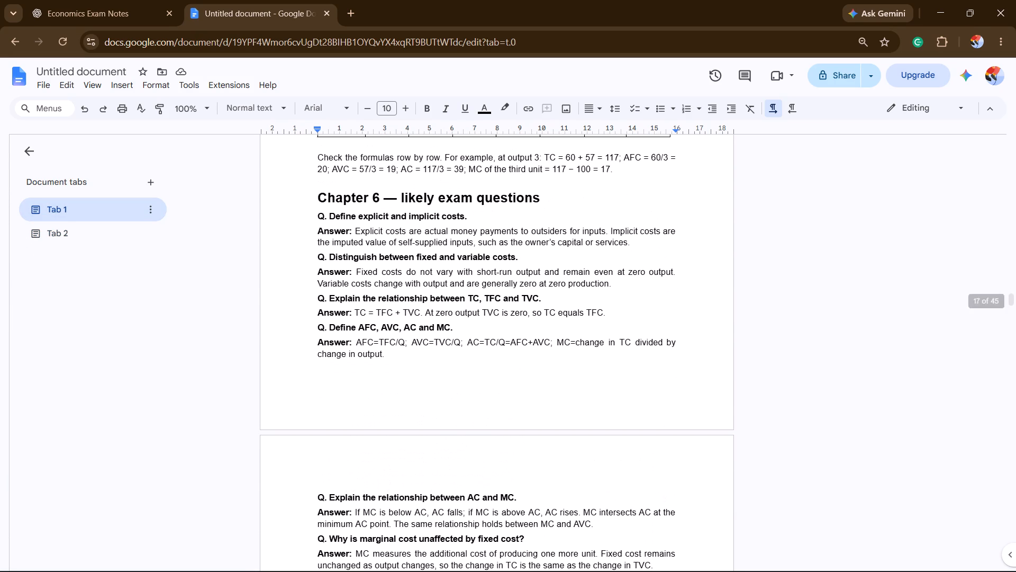
left_click_drag(310, 204, 431, 490)
scroll(431, 490, "down", 1)
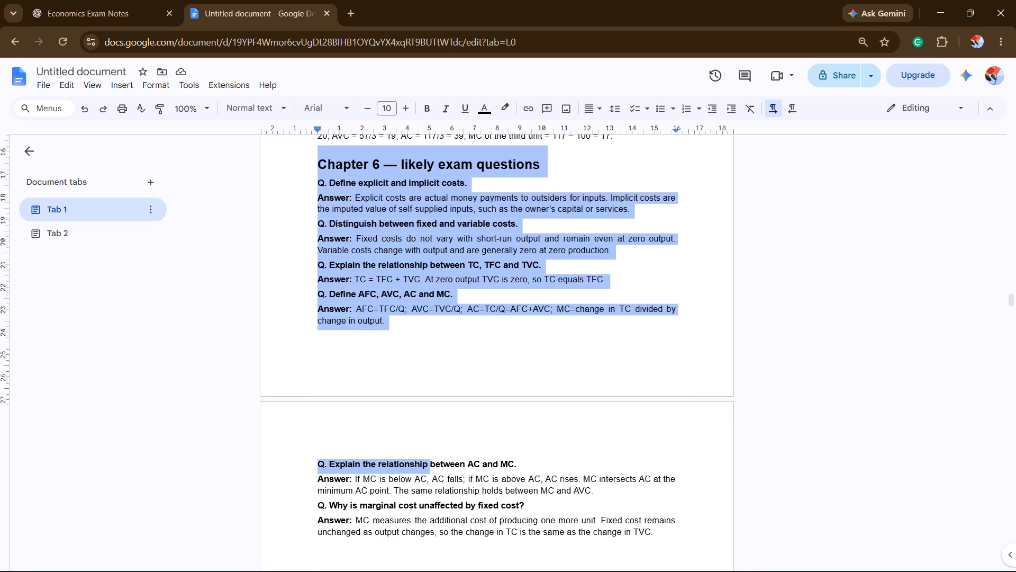
scroll(431, 490, "down", 1)
left_click_drag(431, 490, 606, 448)
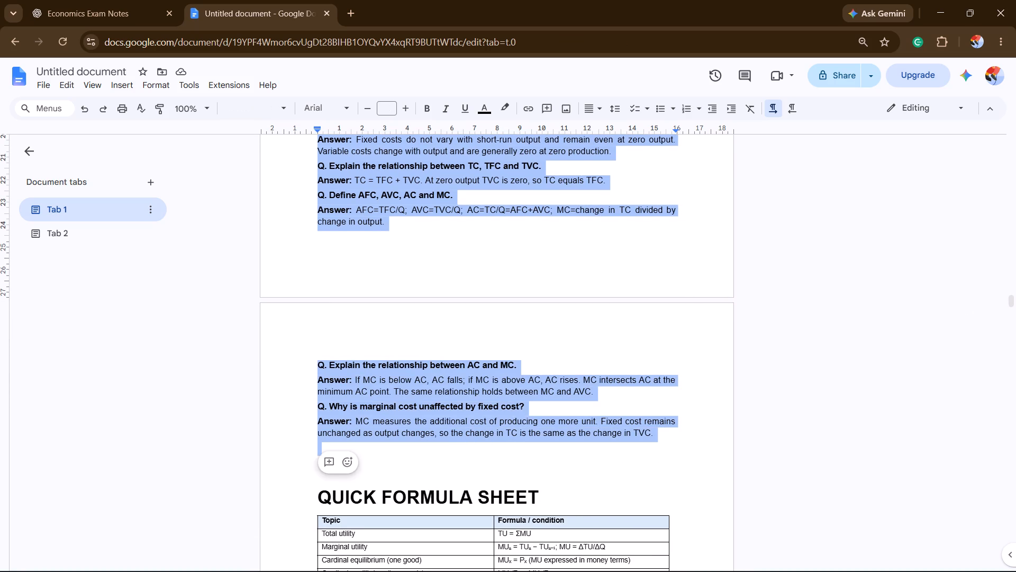
key("ctrl+x")
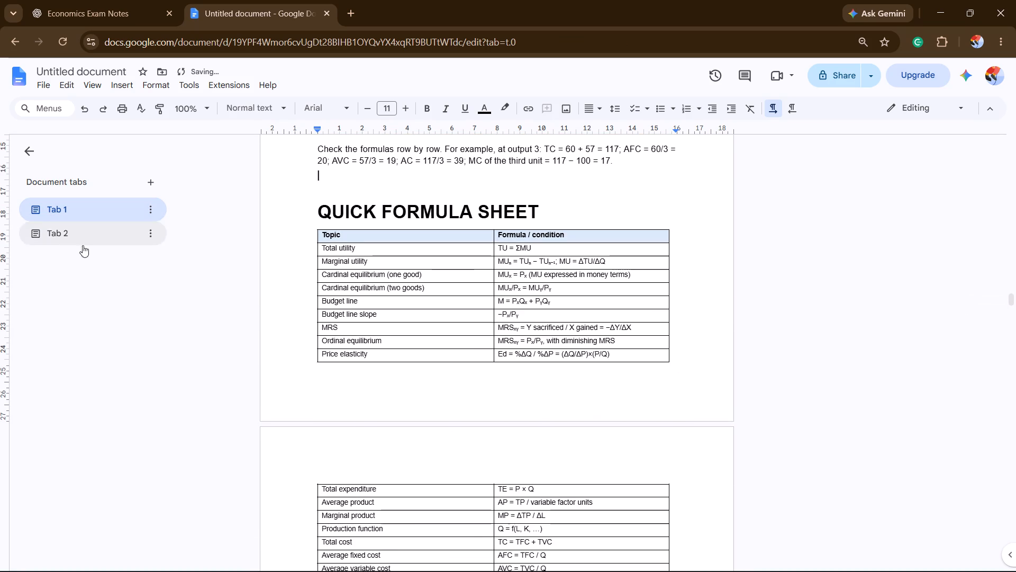
left_click(87, 247)
left_click(88, 237)
key("ctrl+v")
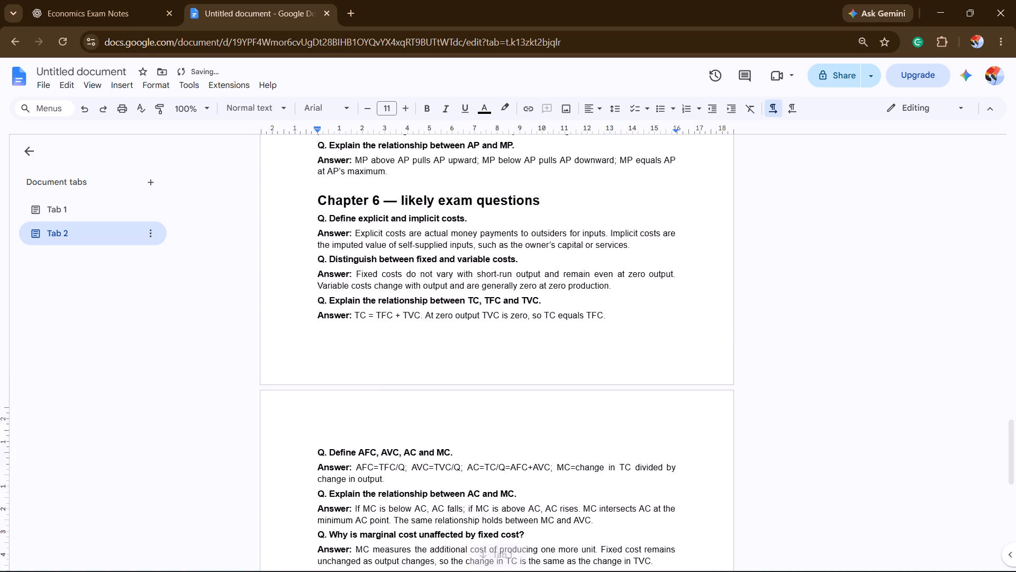
scroll(462, 308, "down", 4)
Look through the rest of Tab 1 after the Chapter 6 notes, including the formula sheet, numericals, question bank and revision plan.
left_click(110, 216)
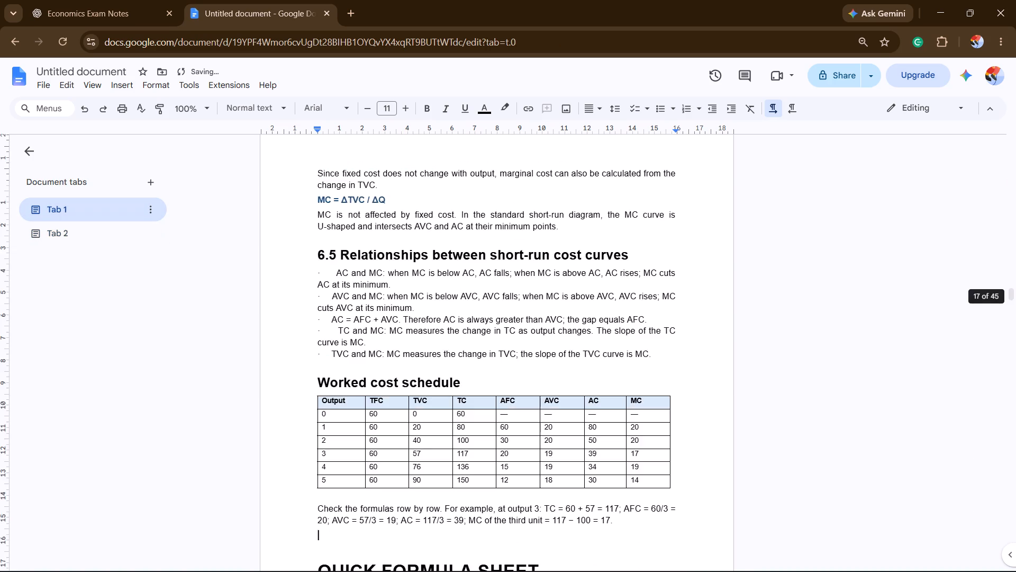
scroll(464, 301, "down", 13)
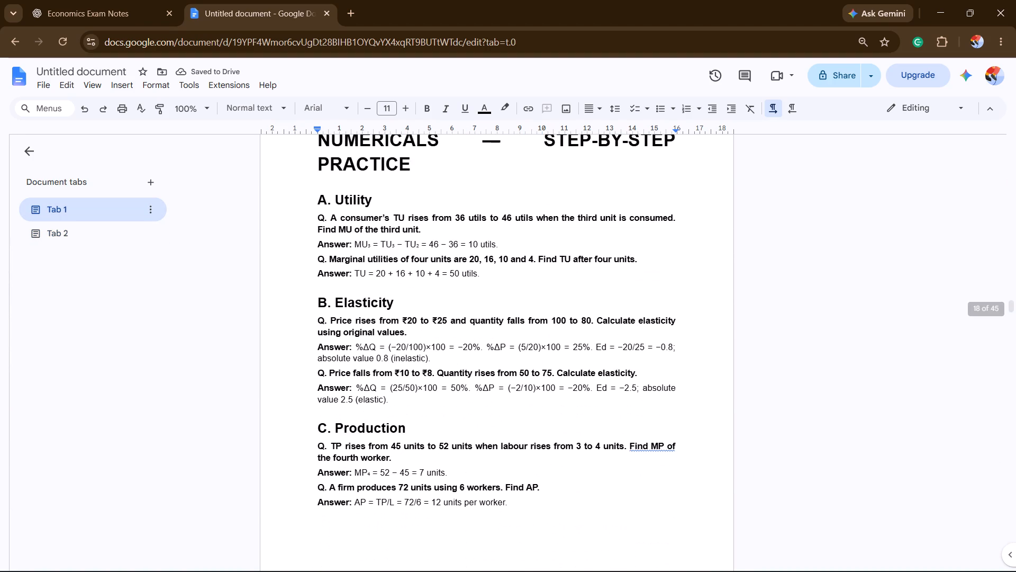
scroll(464, 301, "down", 7)
scroll(464, 301, "up", 11)
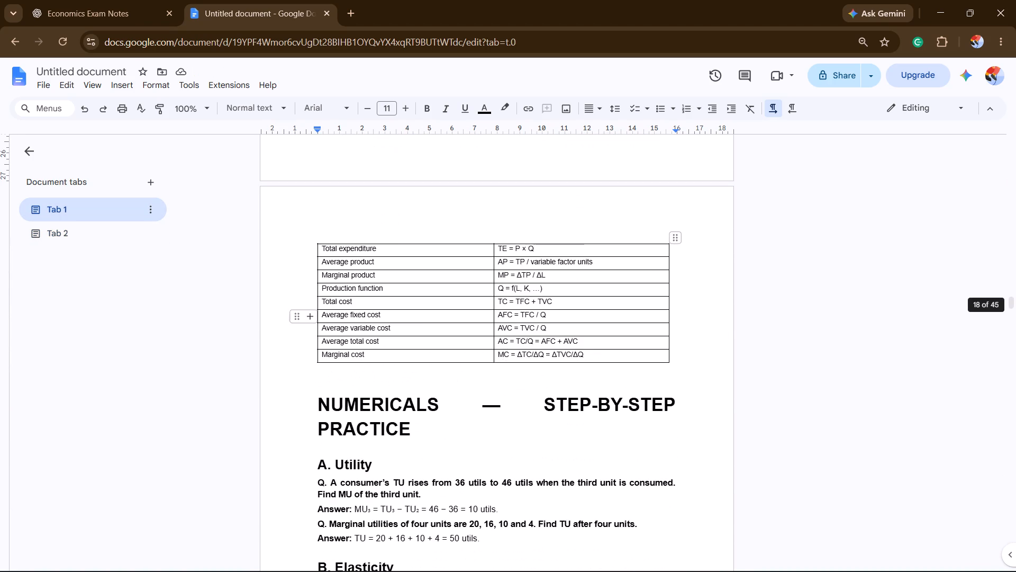
scroll(324, 391, "down", 6)
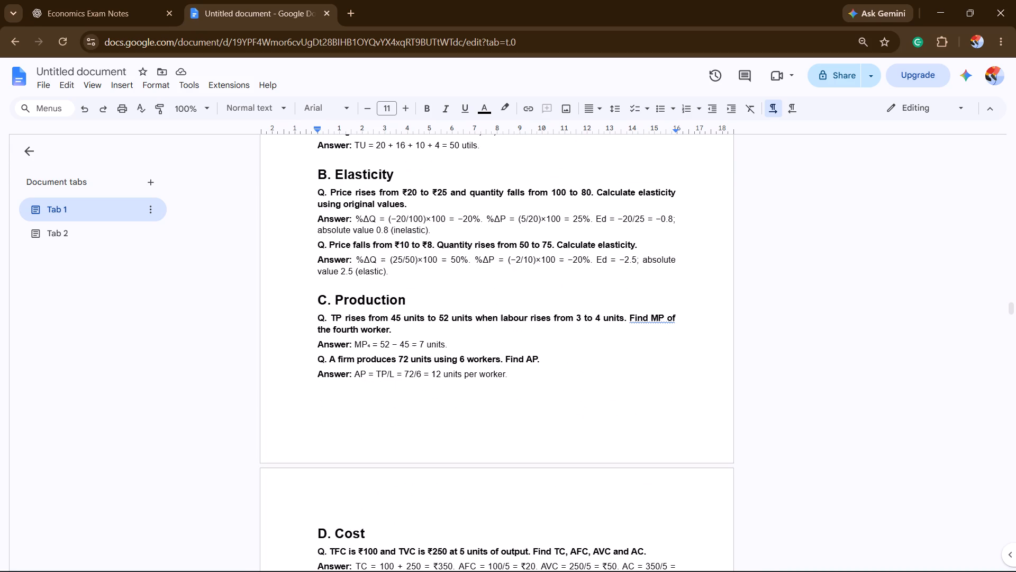
scroll(324, 391, "down", 6)
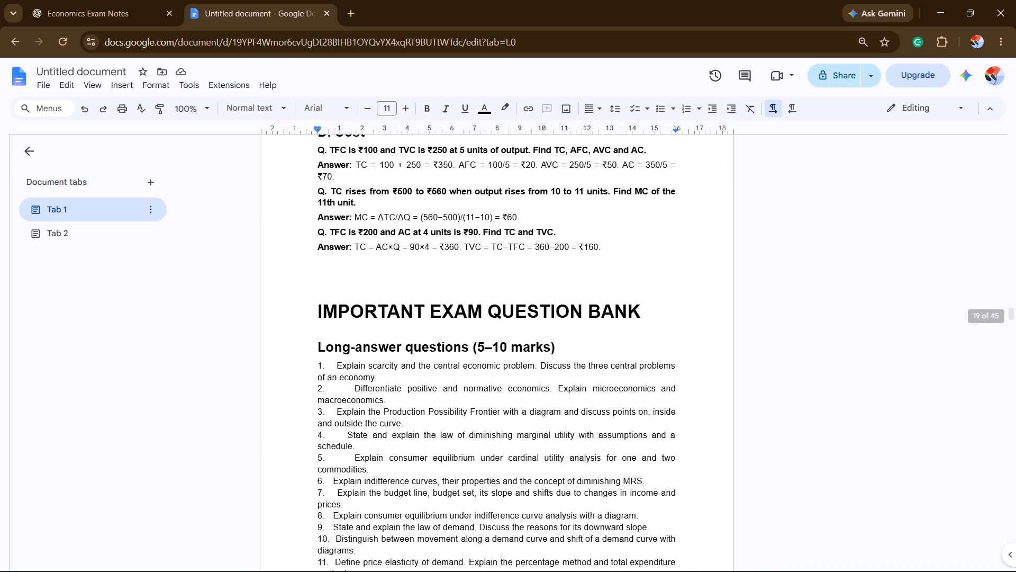
scroll(324, 391, "down", 15)
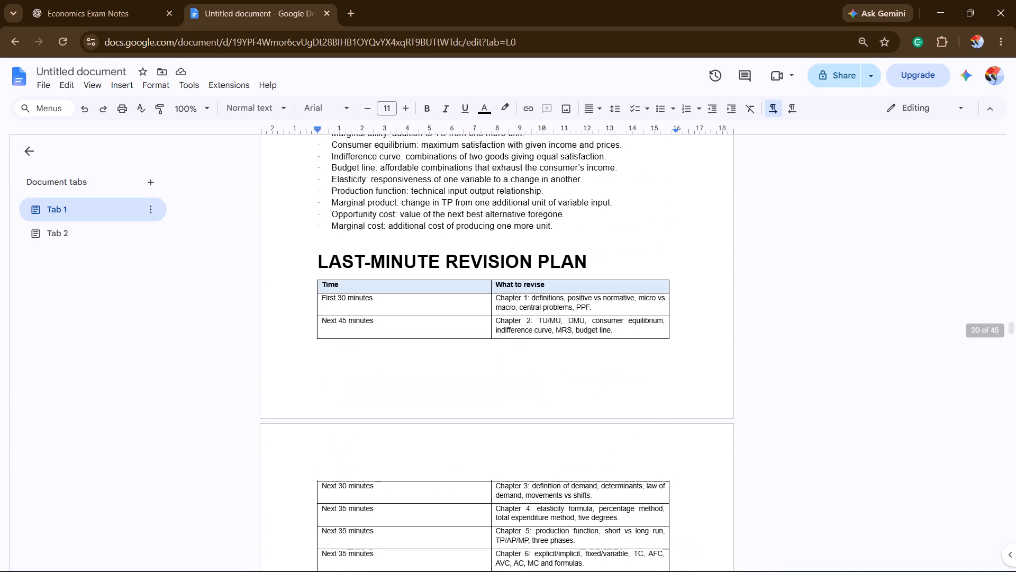
scroll(324, 391, "down", 4)
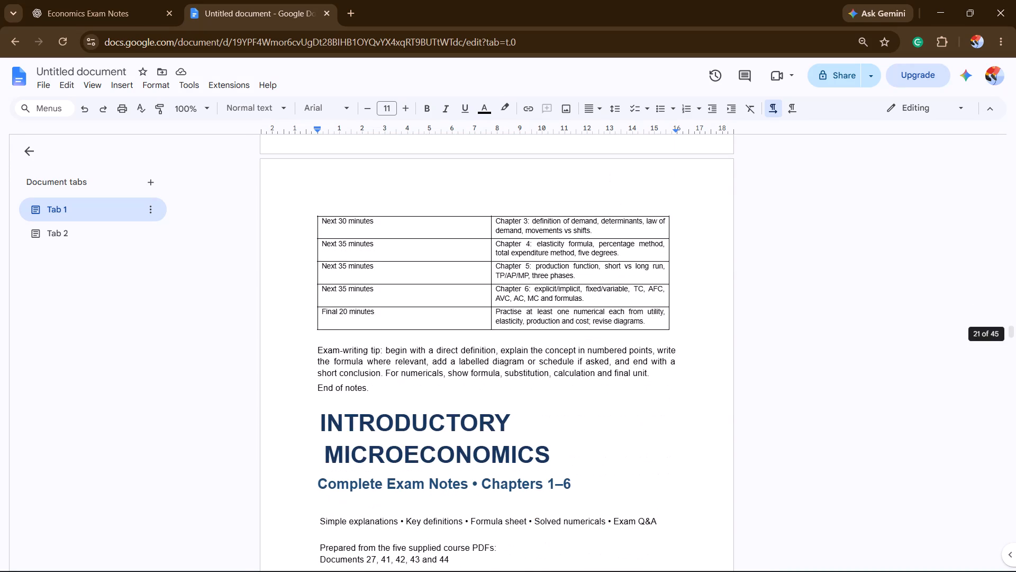
scroll(324, 391, "down", 11)
scroll(324, 391, "up", 7)
scroll(324, 391, "down", 8)
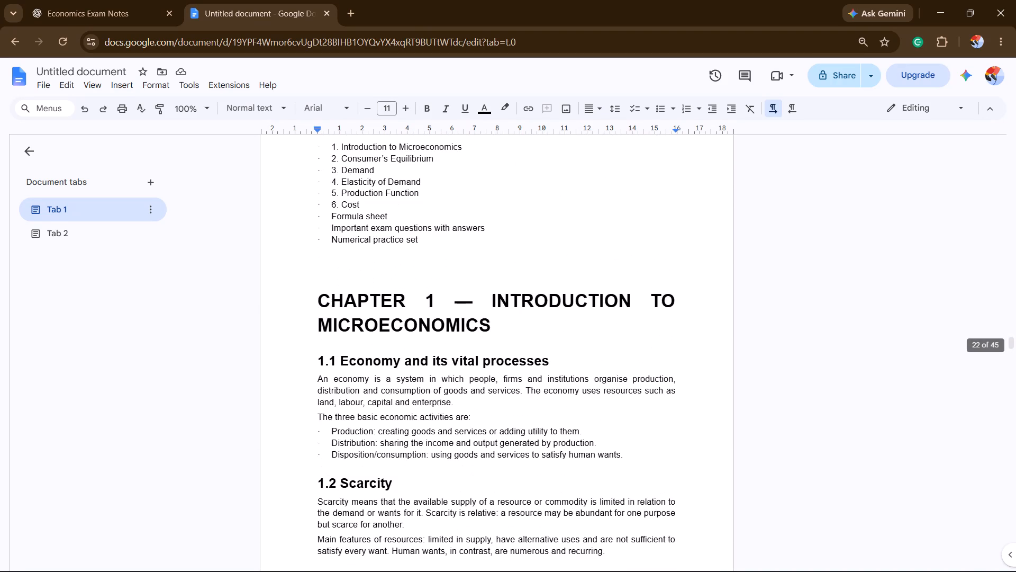
scroll(324, 391, "down", 4)
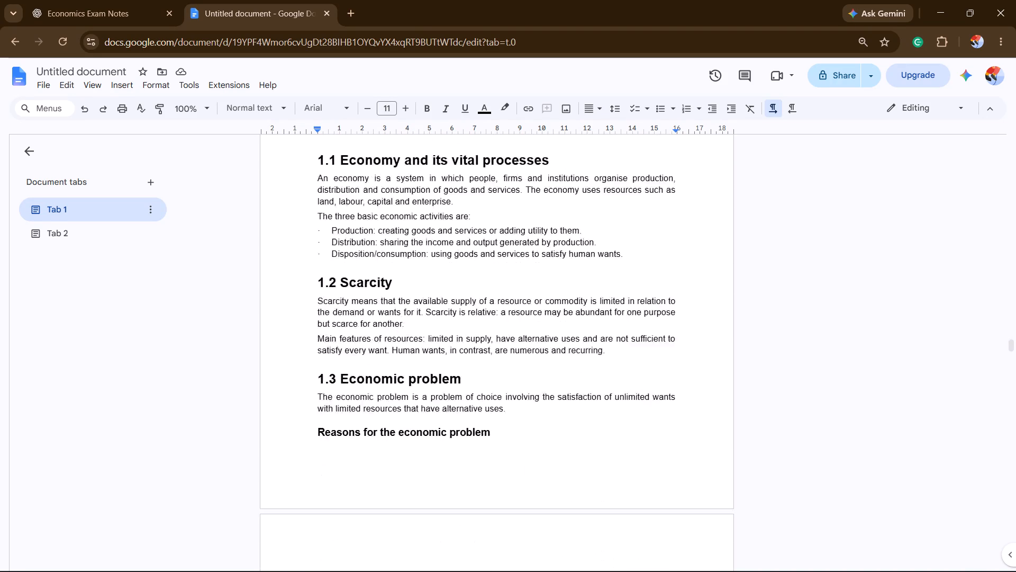
scroll(324, 358, "down", 17)
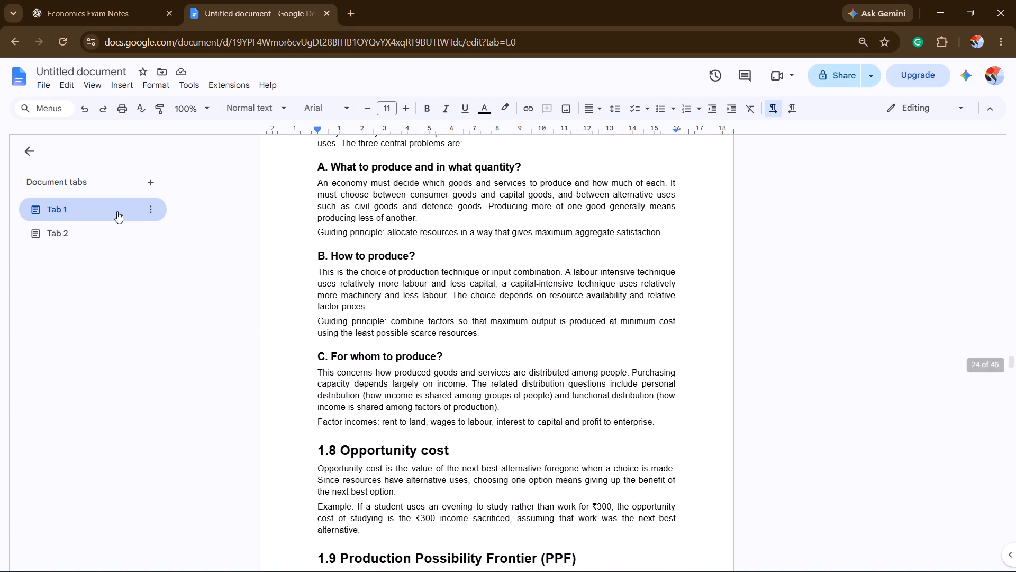
Look through Tab 1 and its outline, from the Chapter 2 exam questions back to the title, contents and sections 1.1 and 1.2.
left_click(117, 211)
scroll(515, 267, "down", 18)
scroll(521, 277, "down", 9)
scroll(521, 277, "up", 1)
scroll(521, 277, "down", 19)
scroll(96, 322, "down", 4)
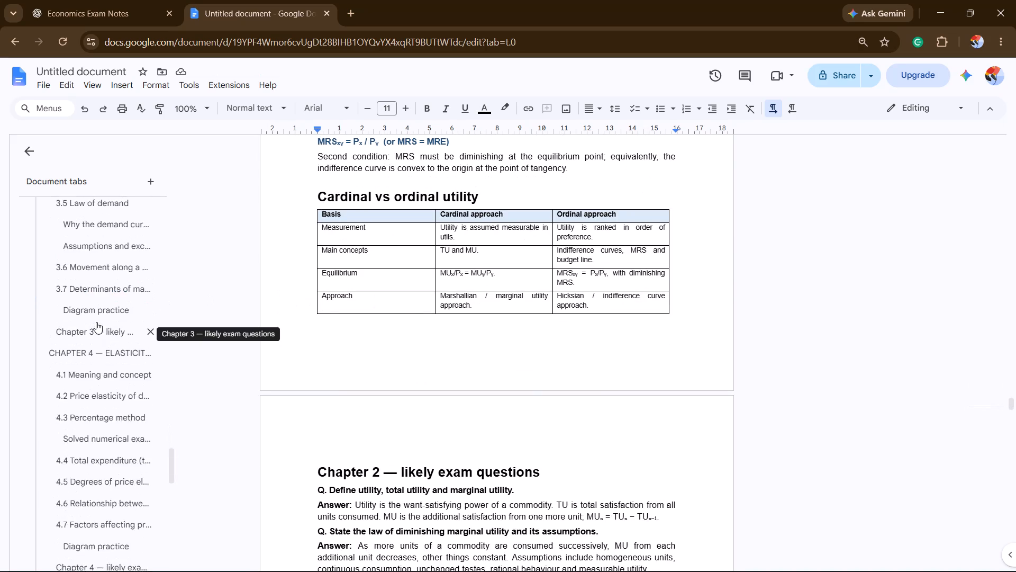
scroll(96, 322, "down", 19)
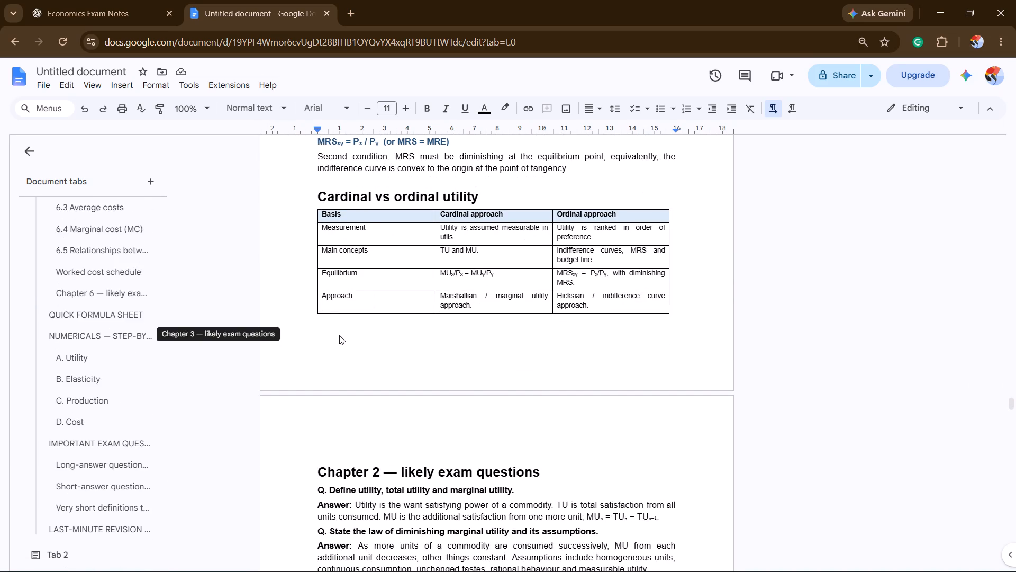
scroll(459, 261, "down", 14)
scroll(459, 261, "up", 9)
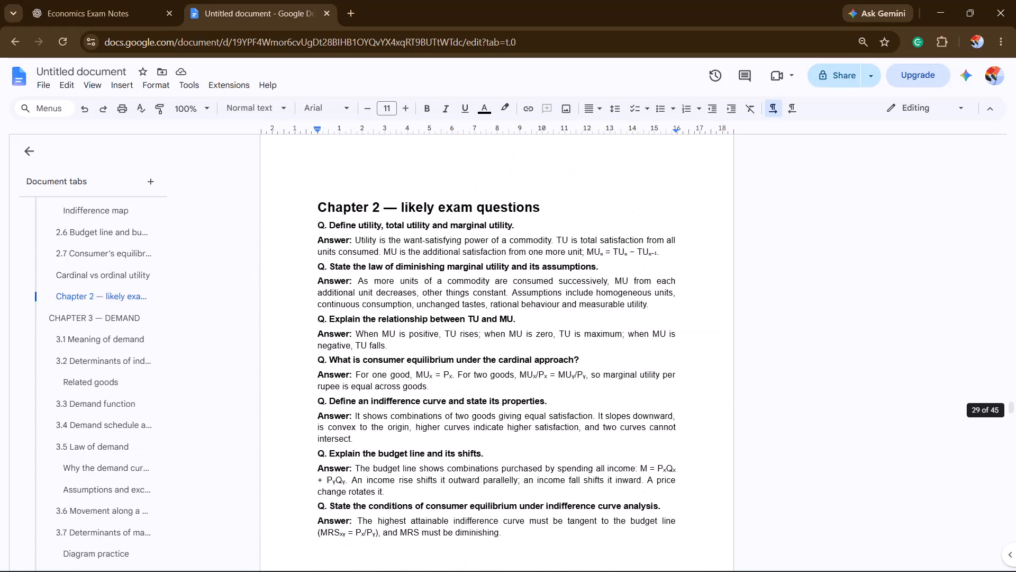
scroll(459, 261, "up", 3)
scroll(459, 261, "up", 20)
scroll(459, 261, "up", 2)
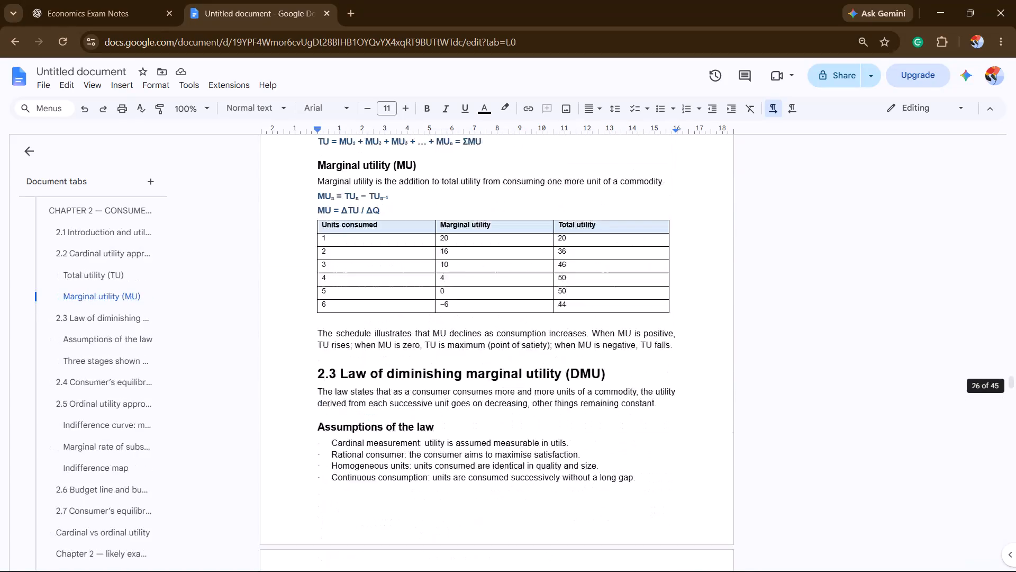
scroll(459, 261, "up", 20)
scroll(459, 261, "up", 16)
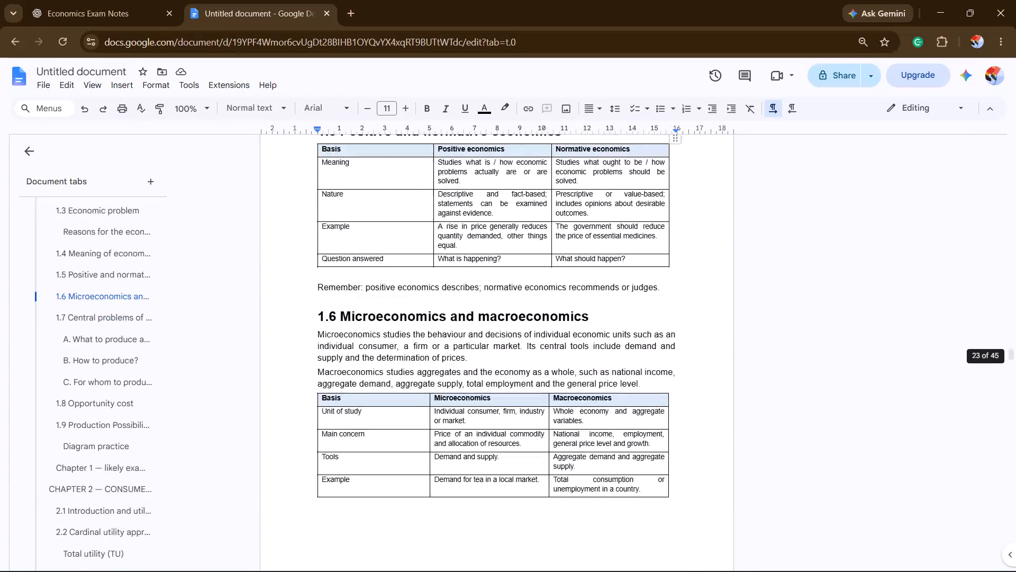
scroll(459, 261, "up", 20)
scroll(459, 261, "up", 14)
scroll(459, 261, "down", 1)
scroll(459, 261, "up", 2)
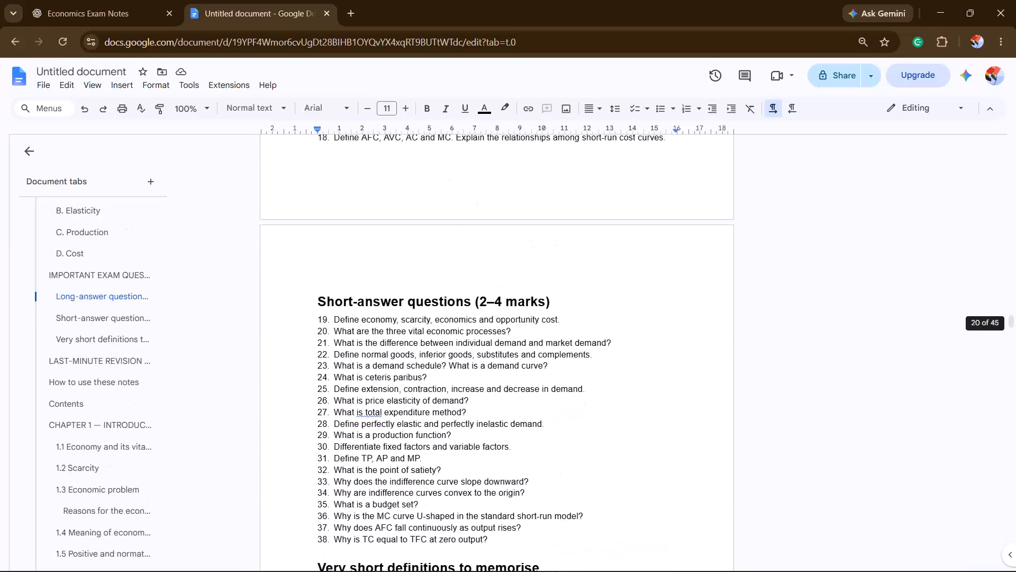
scroll(459, 261, "up", 20)
scroll(459, 261, "up", 13)
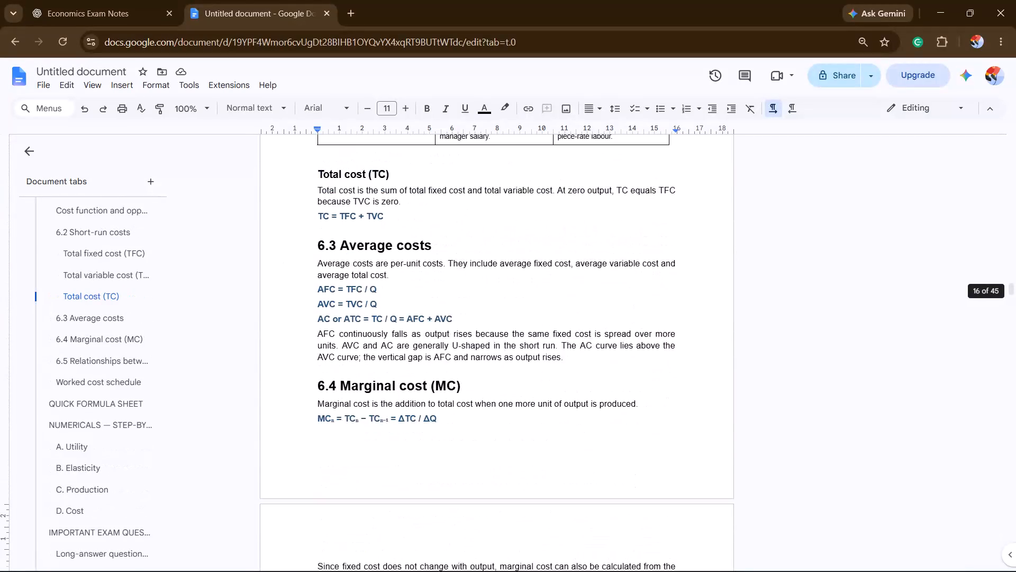
scroll(459, 261, "up", 20)
scroll(459, 261, "up", 13)
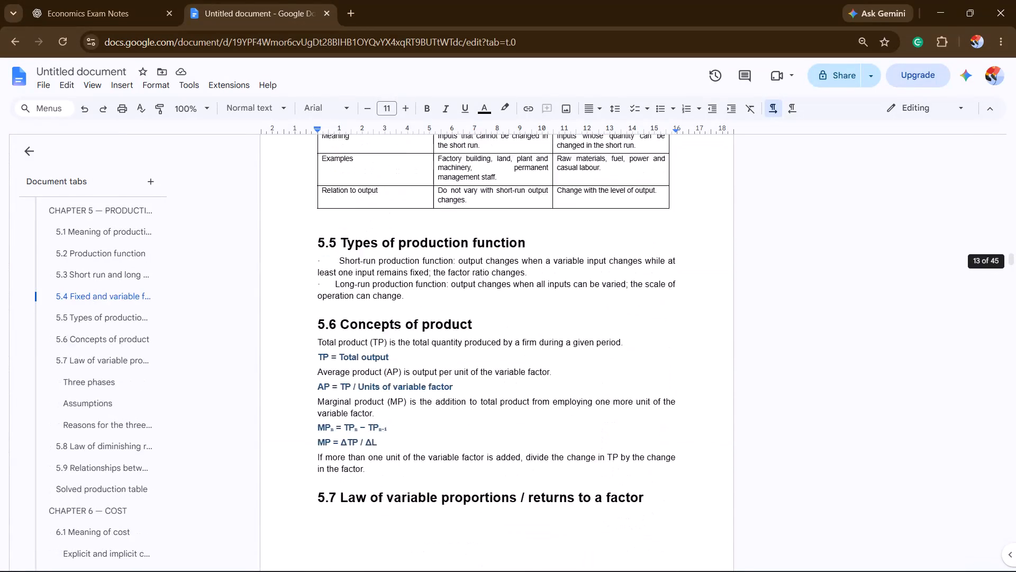
scroll(459, 261, "up", 20)
scroll(459, 261, "up", 13)
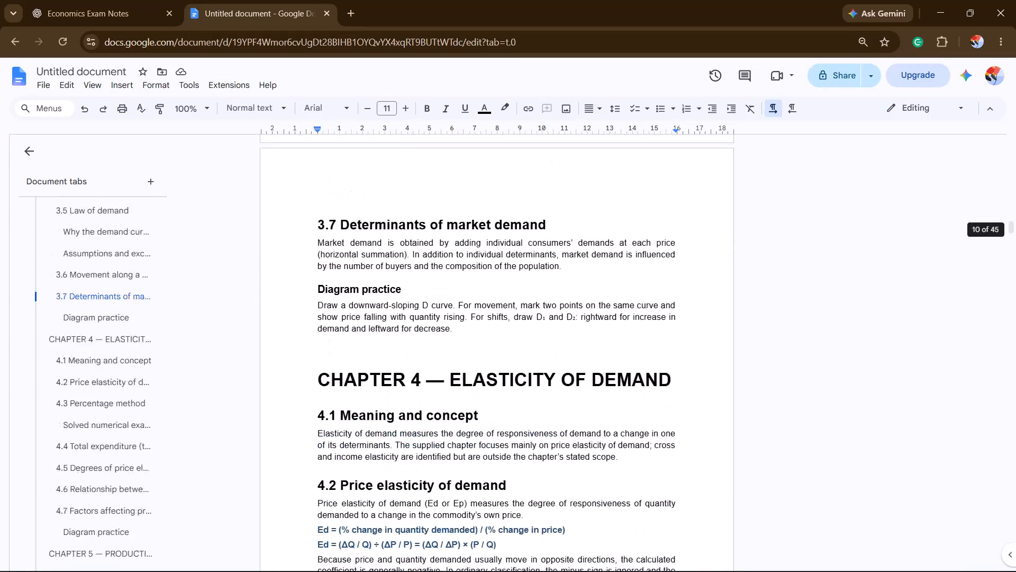
scroll(459, 261, "up", 16)
scroll(459, 261, "down", 1)
scroll(459, 261, "up", 17)
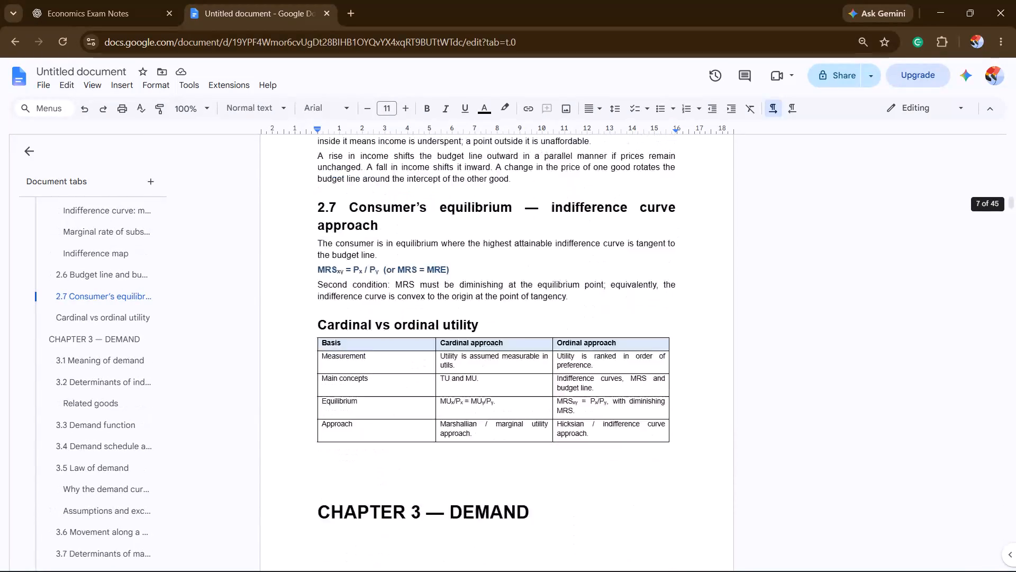
scroll(459, 261, "up", 20)
scroll(459, 261, "up", 12)
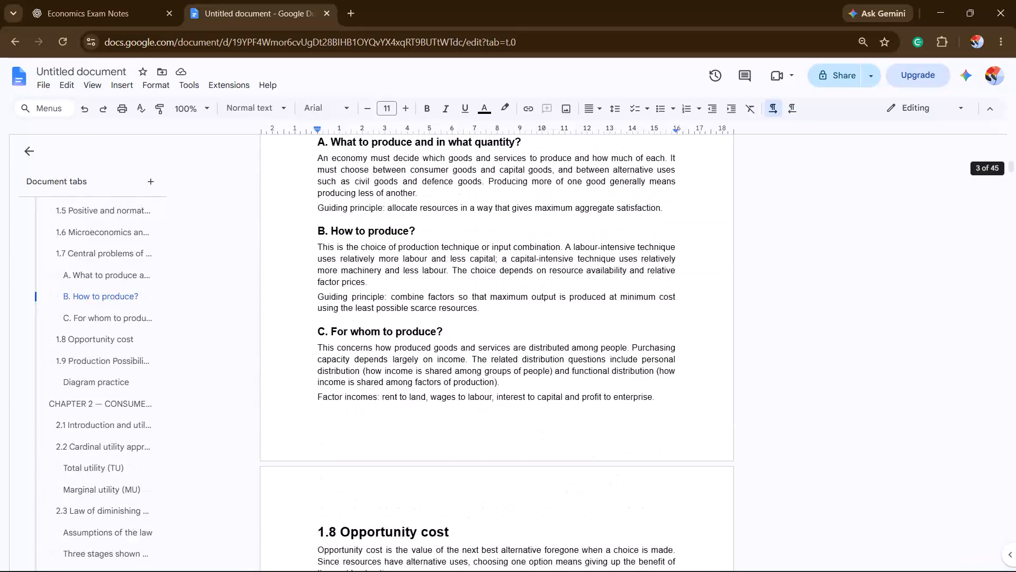
scroll(459, 261, "up", 20)
scroll(459, 261, "up", 12)
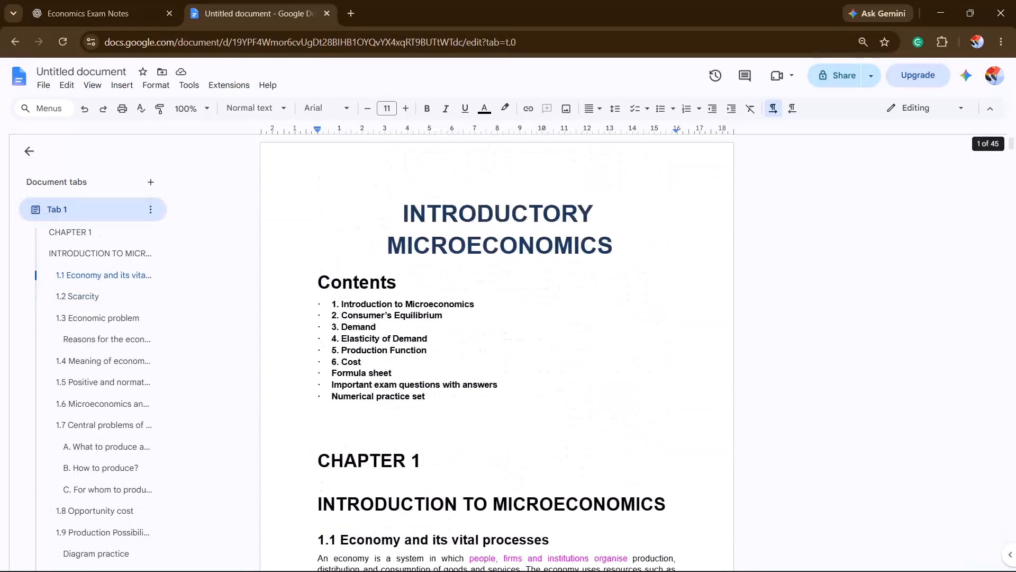
scroll(459, 261, "up", 2)
right_click(459, 261)
scroll(459, 261, "down", 4)
scroll(459, 261, "up", 1)
scroll(459, 261, "down", 3)
left_click(367, 277)
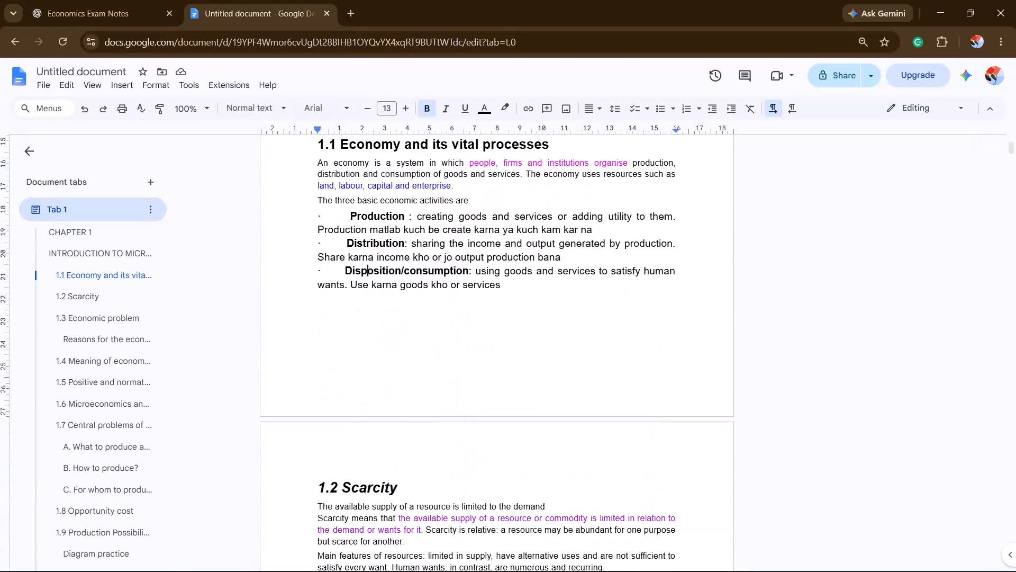
left_click(387, 343)
scroll(387, 343, "down", 5)
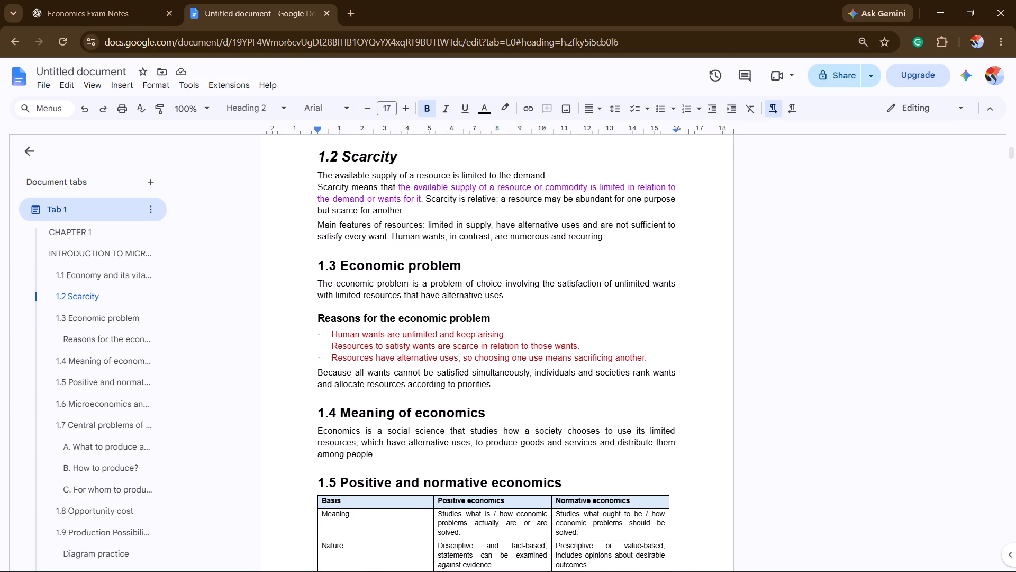
Insert a blank line before the "1.6 Microeconomics and macroeconomics" heading so it starts on the next page with its text.
scroll(334, 243, "up", 1)
scroll(334, 243, "down", 3)
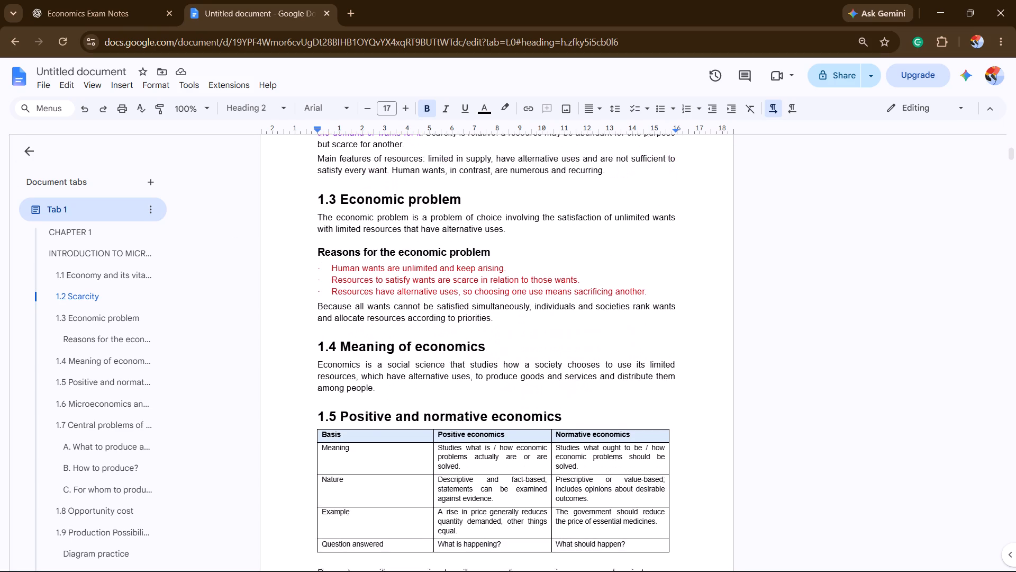
scroll(365, 312, "down", 2)
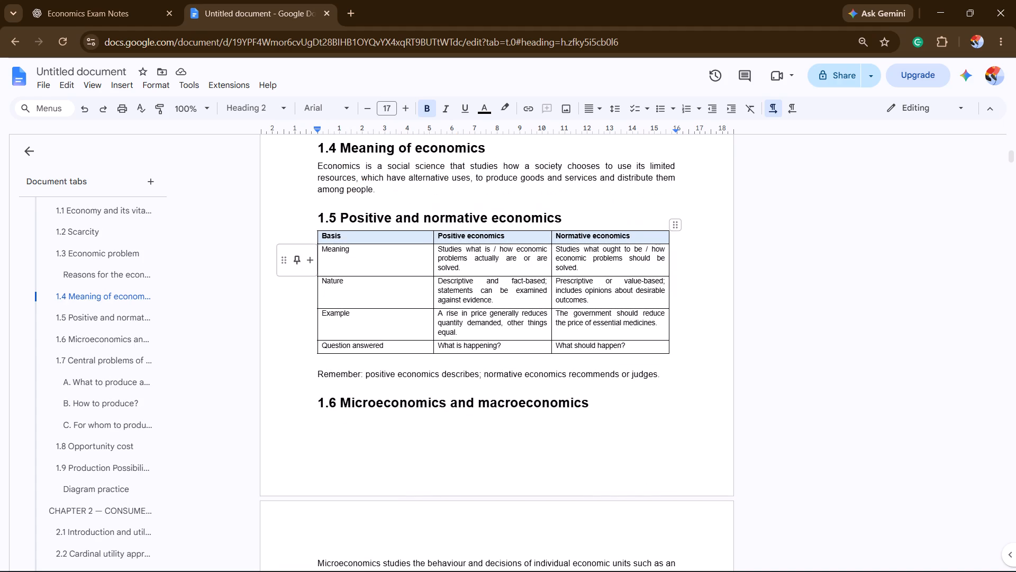
scroll(392, 258, "down", 2)
left_click(294, 270)
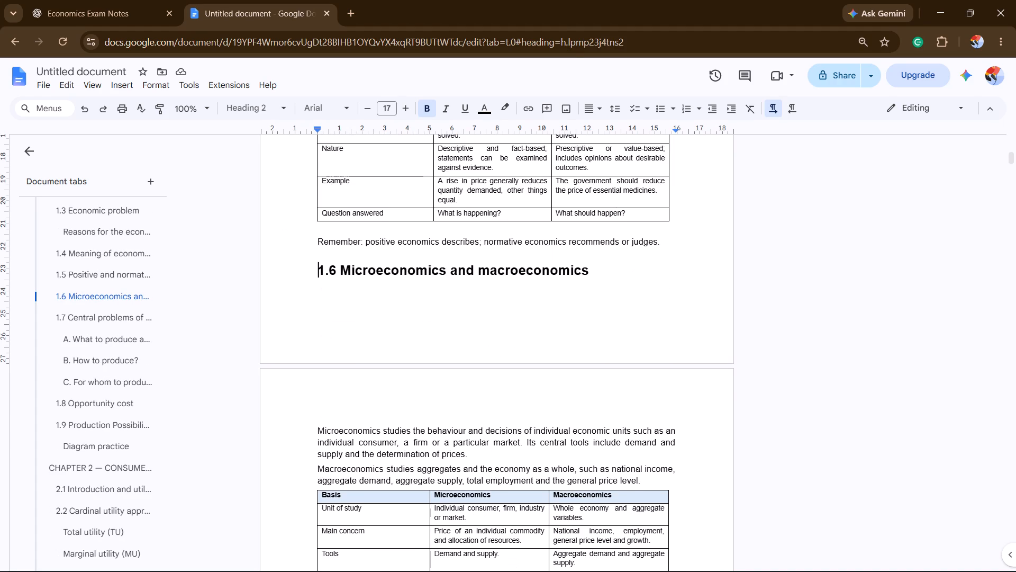
key("Return")
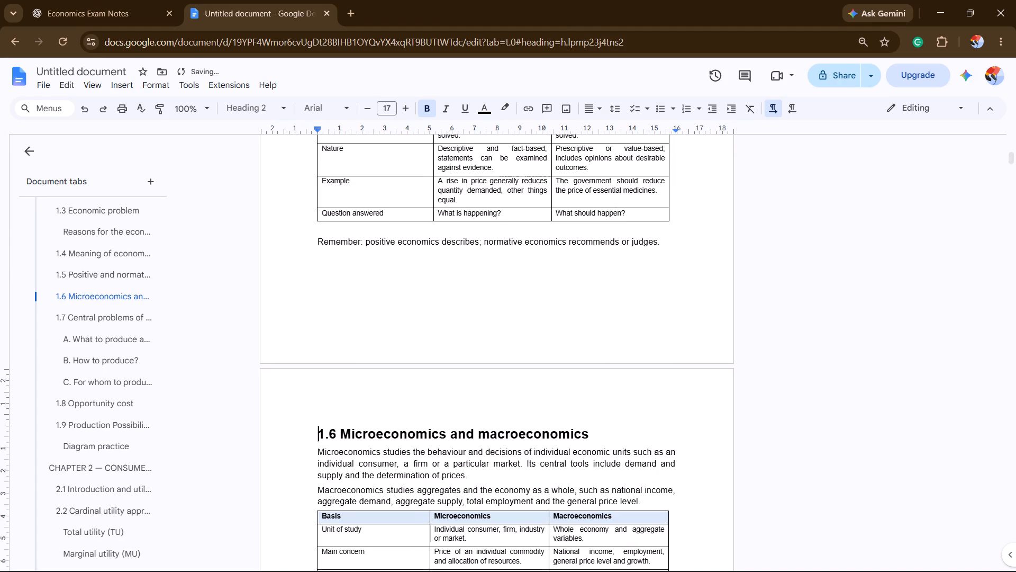
Insert two blank lines before the "C. For whom to produce?" heading in section 1.7 to push the whole subsection onto the next page.
scroll(512, 264, "down", 5)
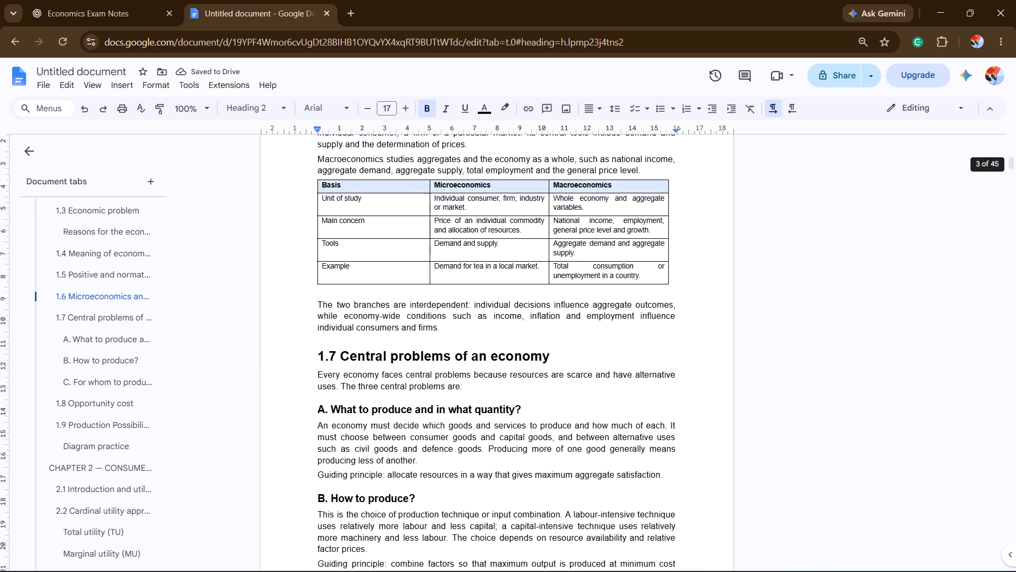
scroll(512, 264, "down", 7)
scroll(512, 264, "up", 2)
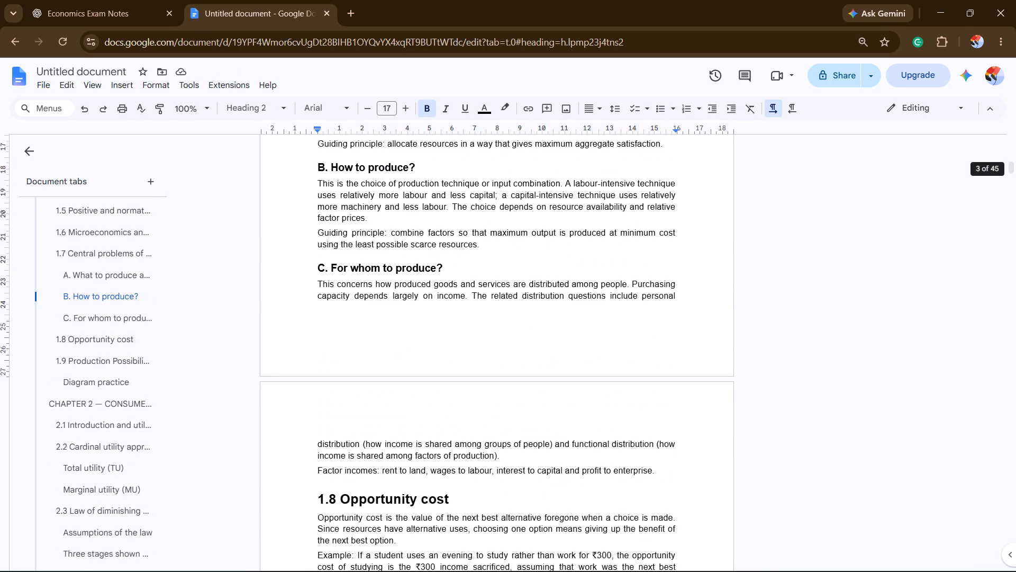
left_click(309, 273)
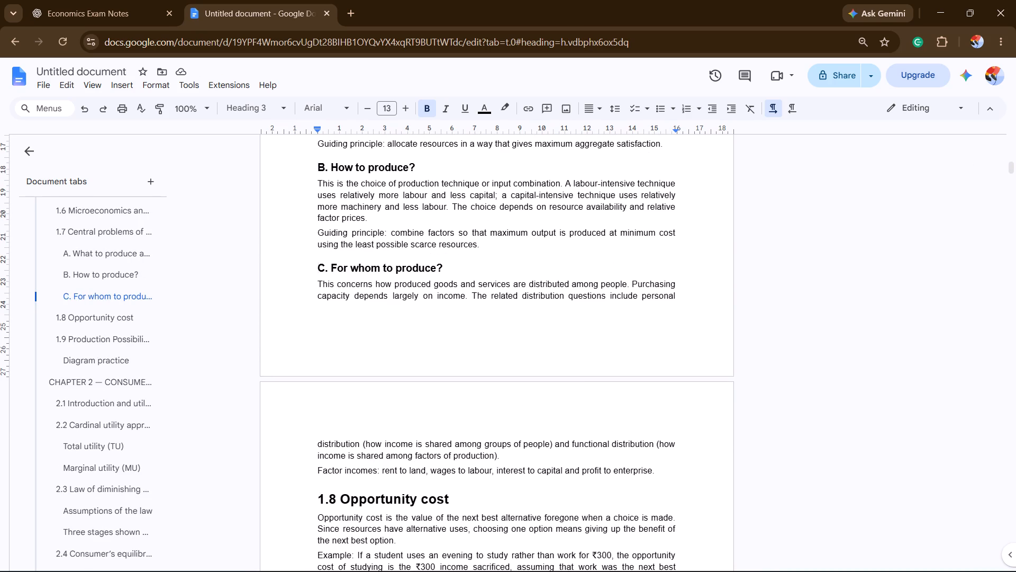
key("Return")
key("Return")
Insert a blank line before the "CHAPTER 2 — CONSUMER'S EQUILIBRIUM" heading so the chapter starts on a new page.
scroll(392, 303, "down", 2)
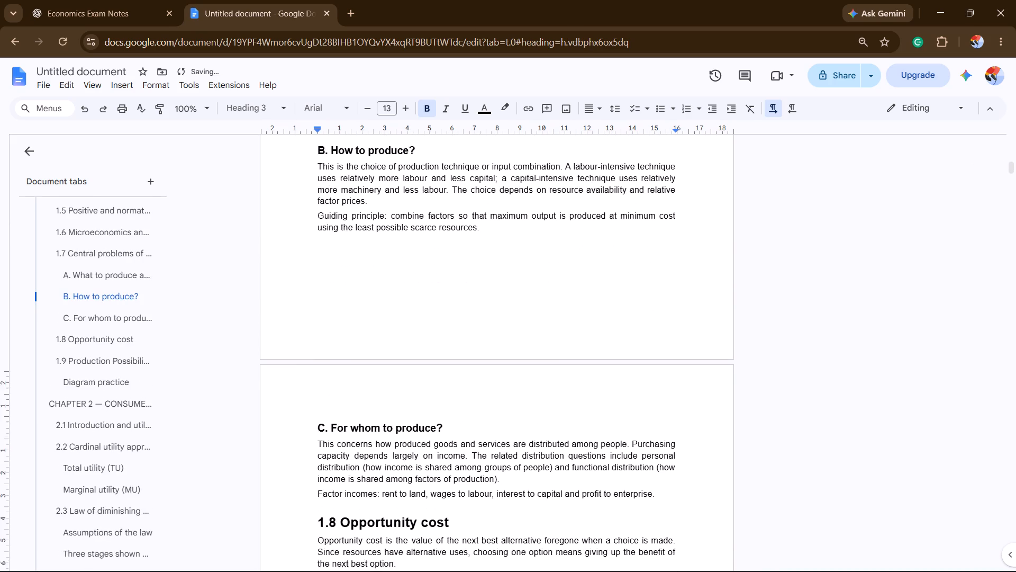
scroll(392, 303, "down", 8)
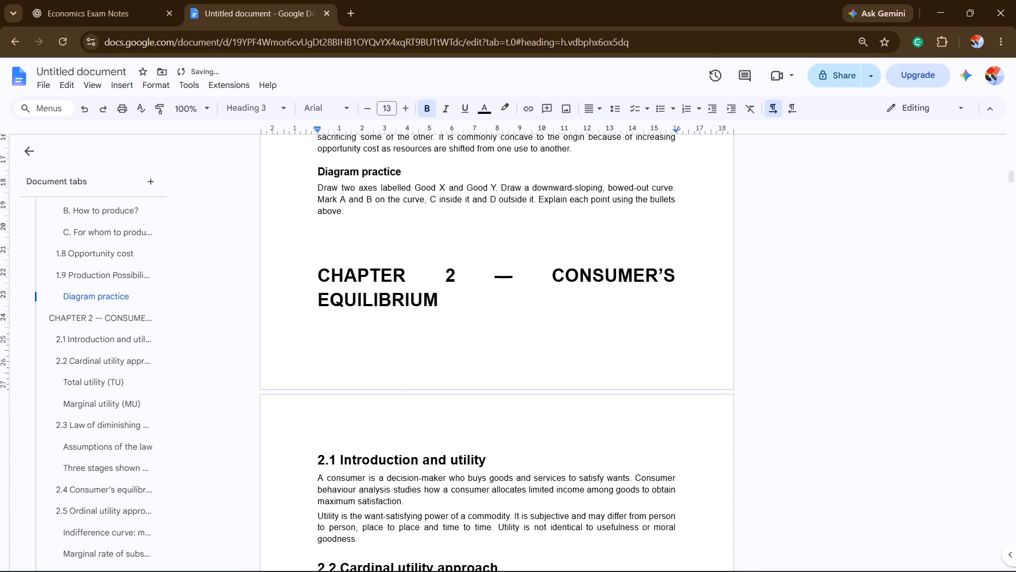
left_click(314, 274)
key("Return")
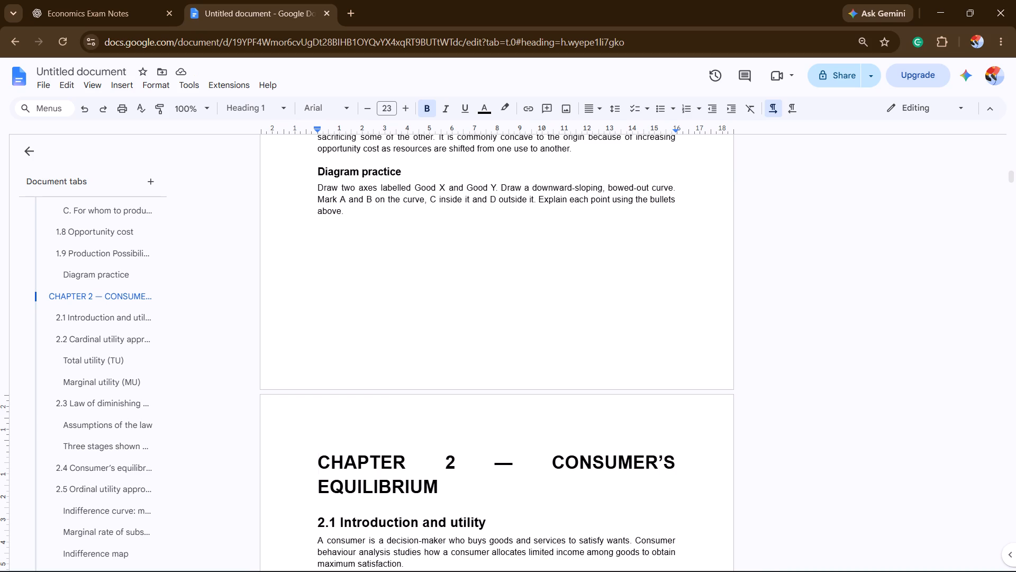
Insert a blank line before the "Assumptions of the law" heading in section 2.3 to move it onto the page with its bullets.
scroll(473, 339, "down", 12)
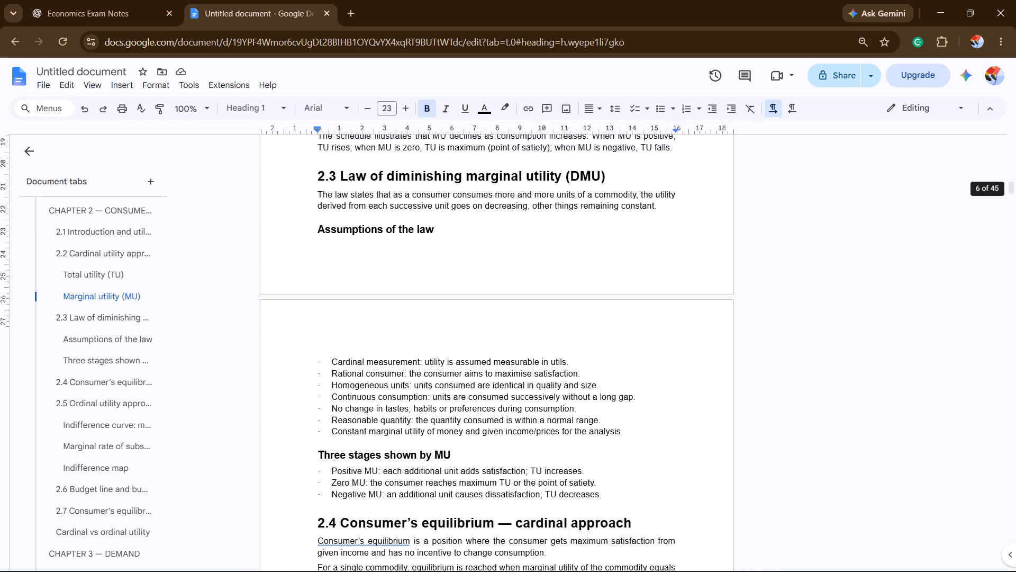
left_click(311, 211)
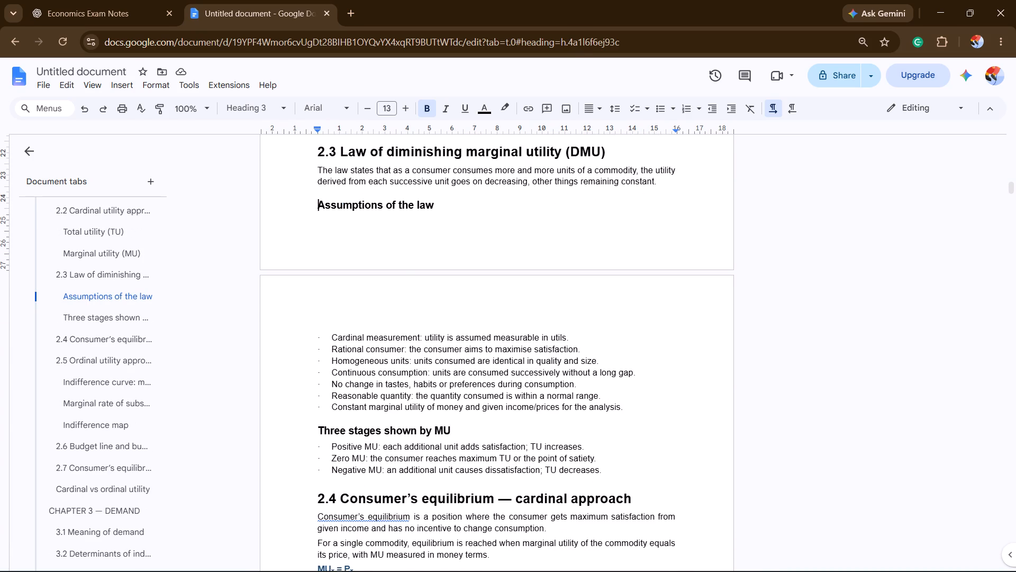
key("Return")
Merge the "An indifference curve normally does not touch either axis" bullet in section 2.5 into the preceding bullet about curves not intersecting.
scroll(372, 236, "down", 8)
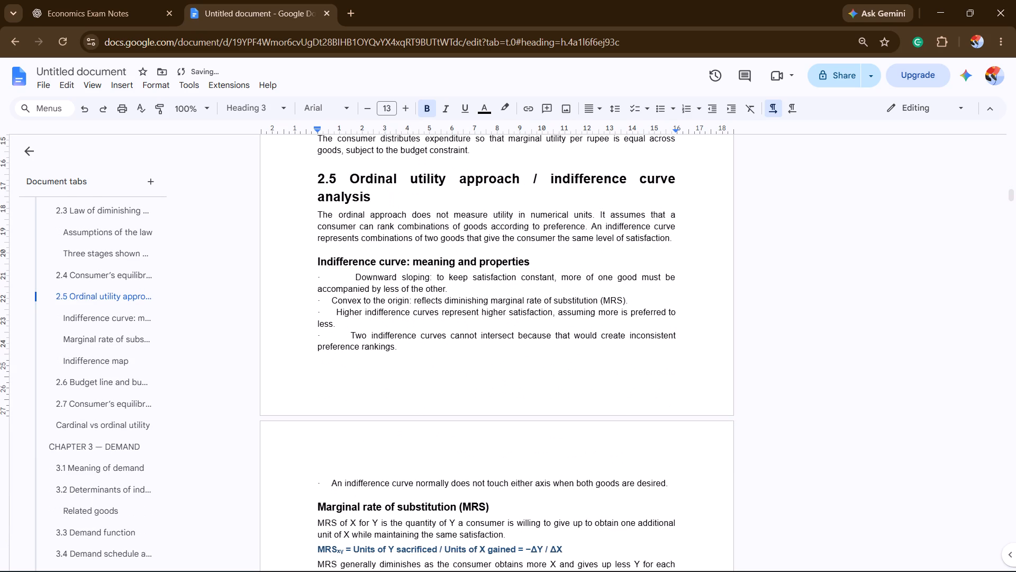
left_click(329, 472)
key("BackSpace")
key("BackSpace")
key("BackSpace")
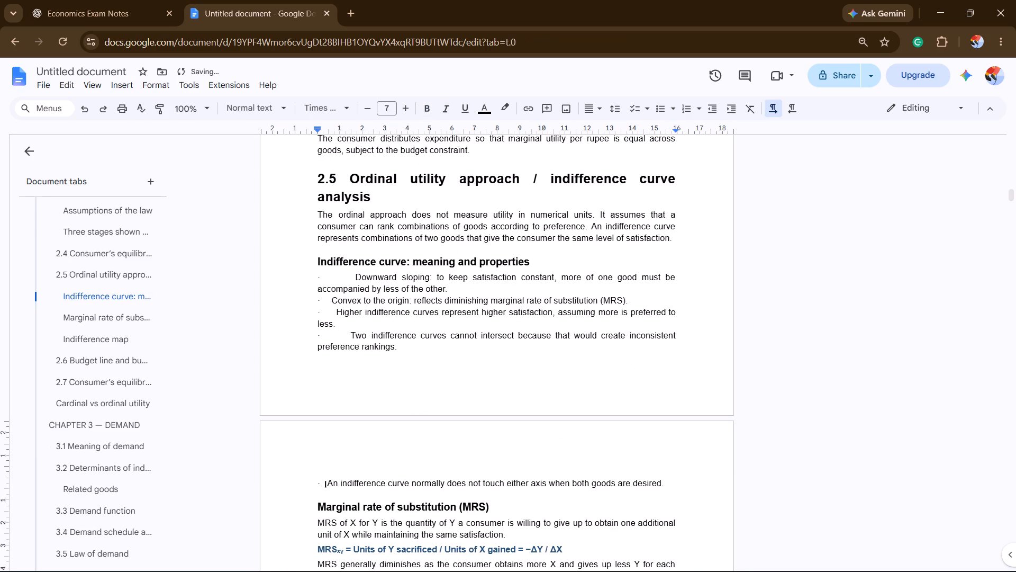
key("BackSpace")
key("BackSpace")
key("BackSpace")
key("BackSpace")
key("BackSpace")
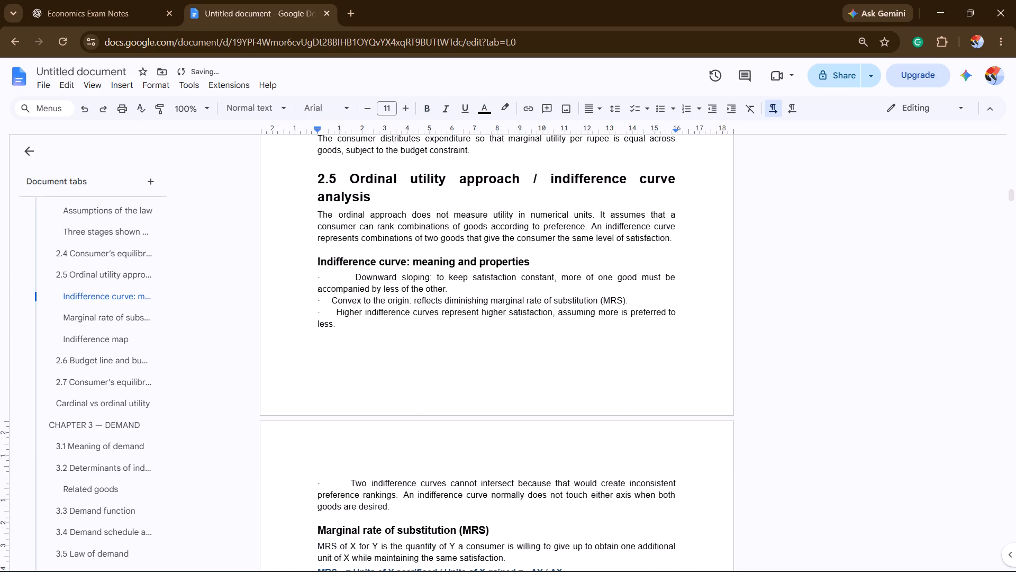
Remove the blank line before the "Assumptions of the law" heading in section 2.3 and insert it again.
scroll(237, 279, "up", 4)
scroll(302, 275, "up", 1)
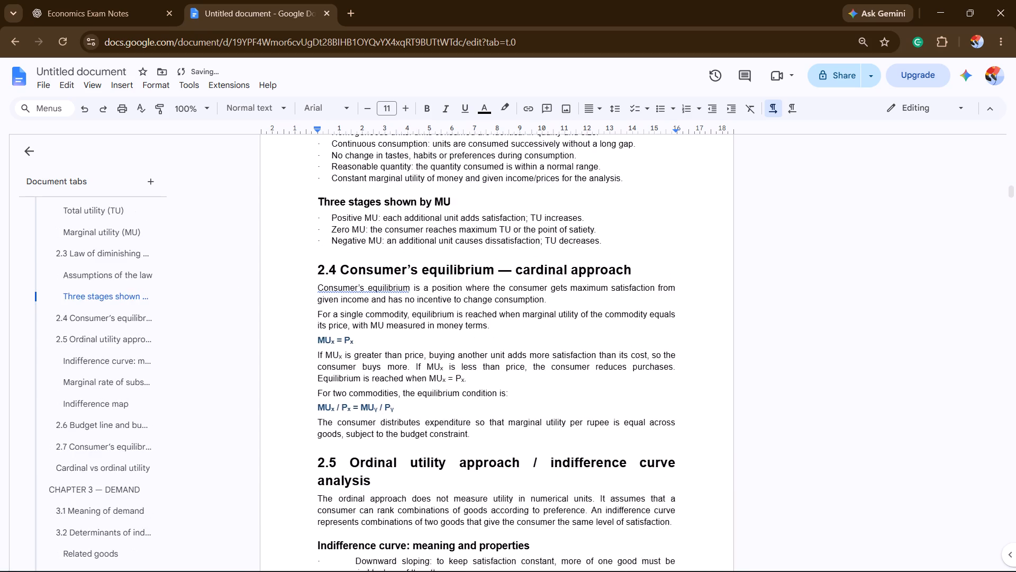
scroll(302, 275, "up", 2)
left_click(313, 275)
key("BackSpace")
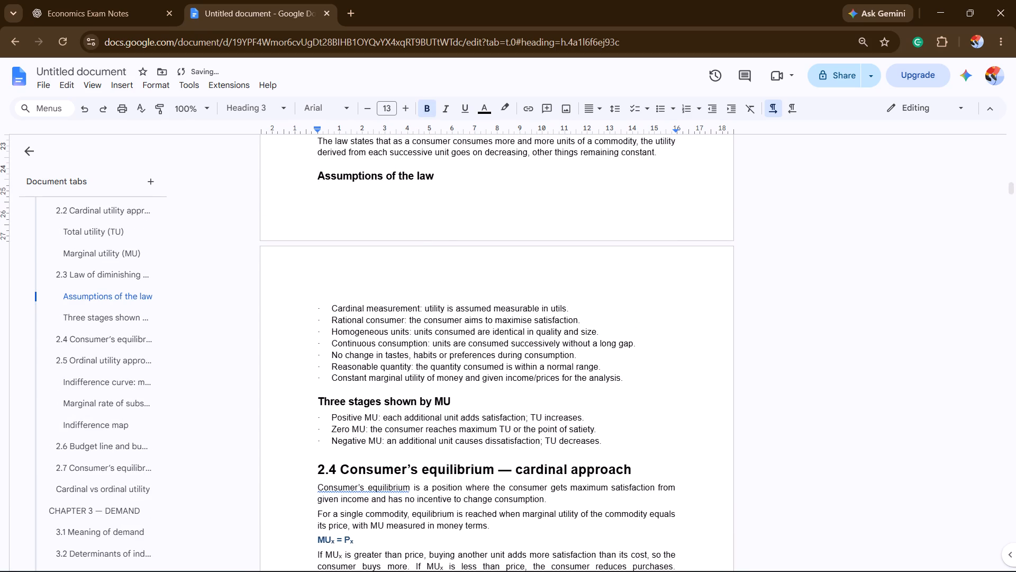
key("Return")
Insert four blank lines before the "Indifference curve: meaning and properties" heading to push it and its bullets onto the next page.
scroll(337, 298, "down", 9)
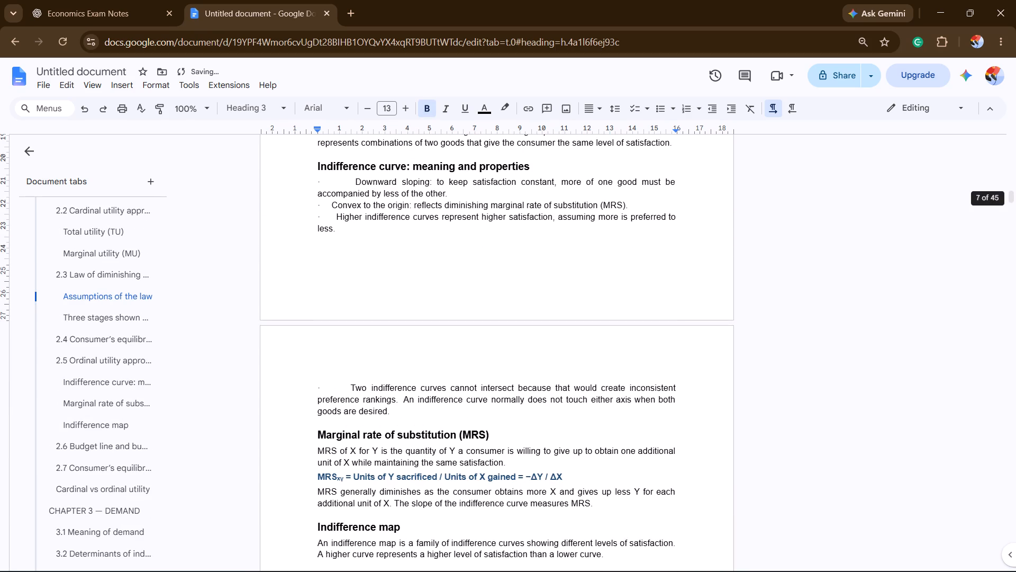
left_click(308, 170)
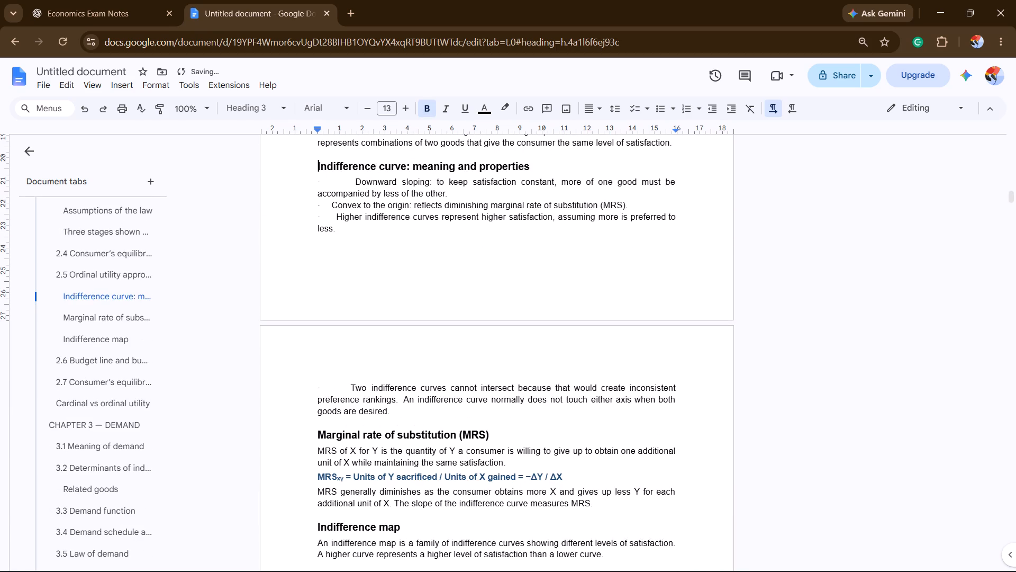
key("Return")
key("Return")
key("Return")
key("Return")
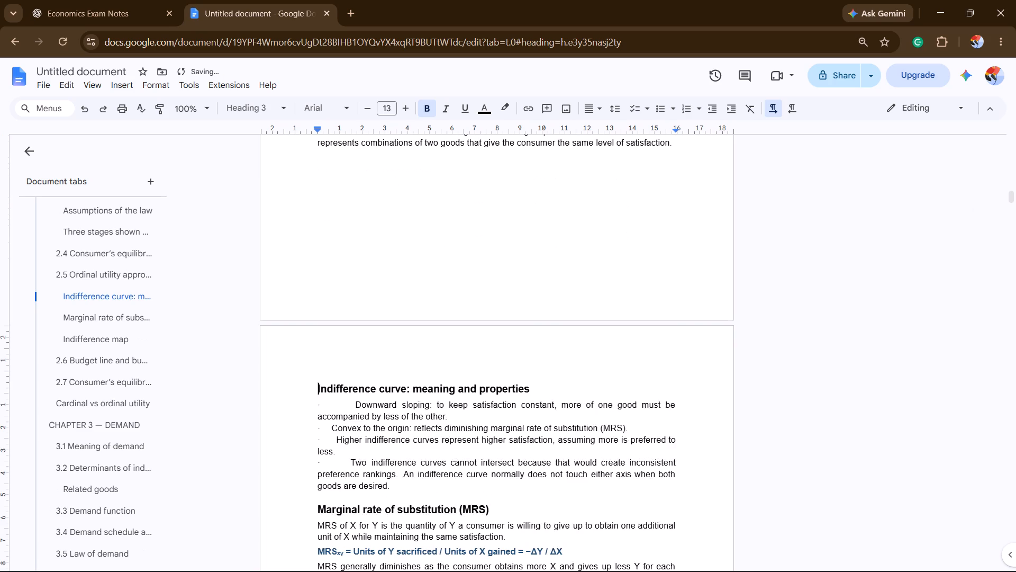
Insert three blank lines before the "2.7 Consumer's equilibrium — indifference curve approach" heading to push it onto the next page.
scroll(383, 225, "down", 8)
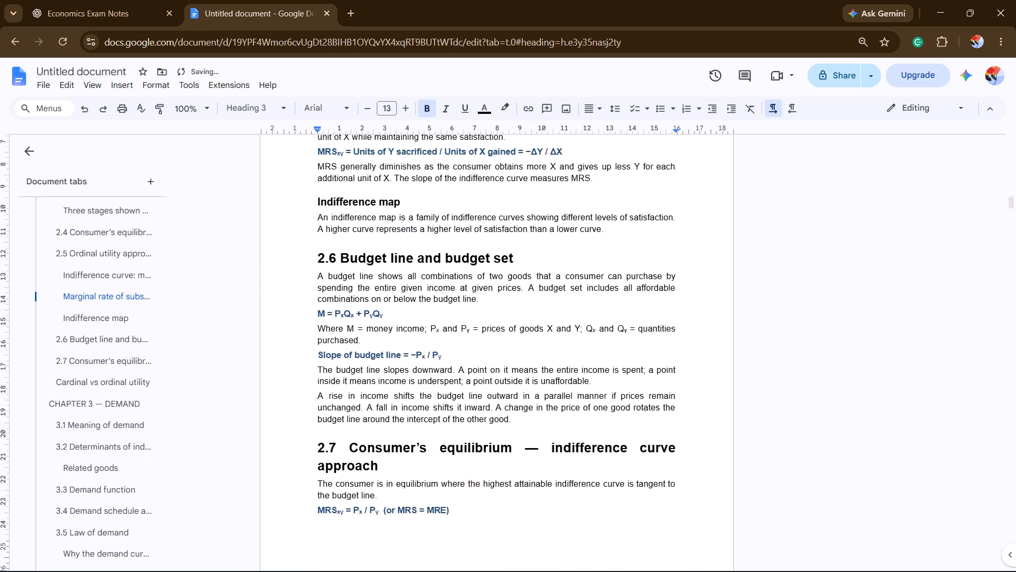
scroll(383, 225, "down", 2)
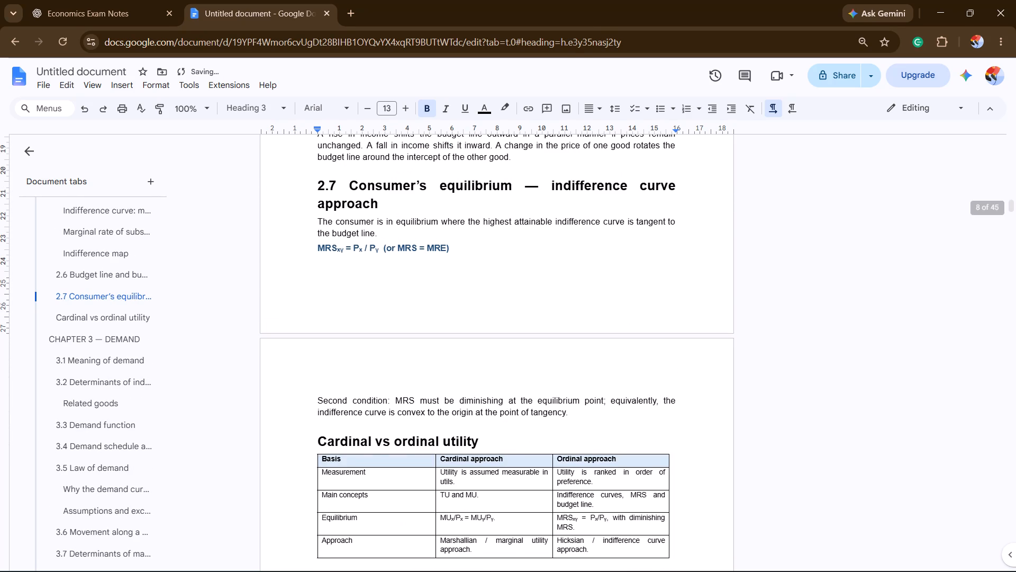
left_click(316, 183)
key("Return")
key("Return")
key("Return")
Remove the empty space between the "Cardinal vs ordinal utility" table and the "CHAPTER 3 — DEMAND" heading.
scroll(319, 190, "down", 4)
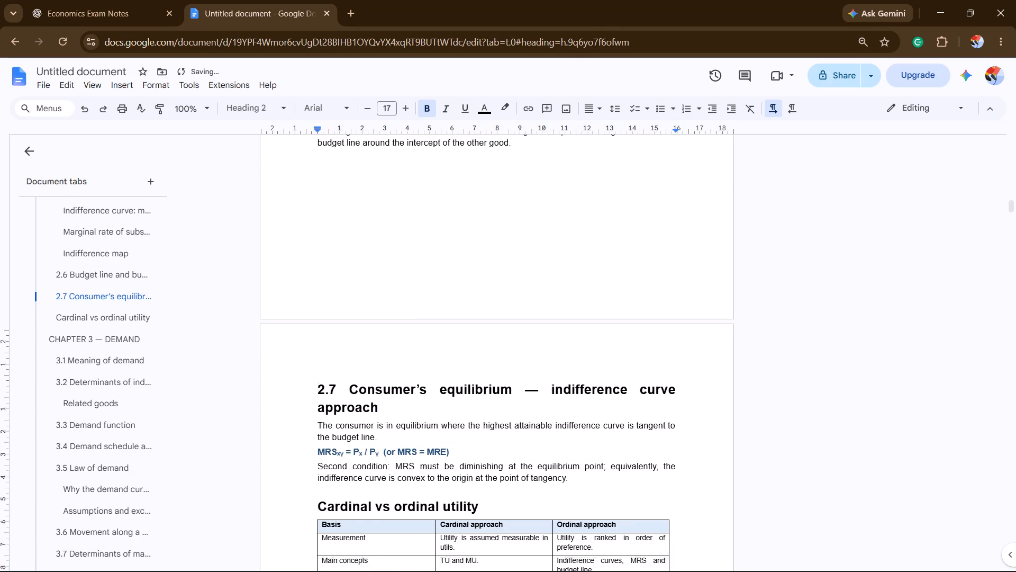
scroll(321, 193, "down", 6)
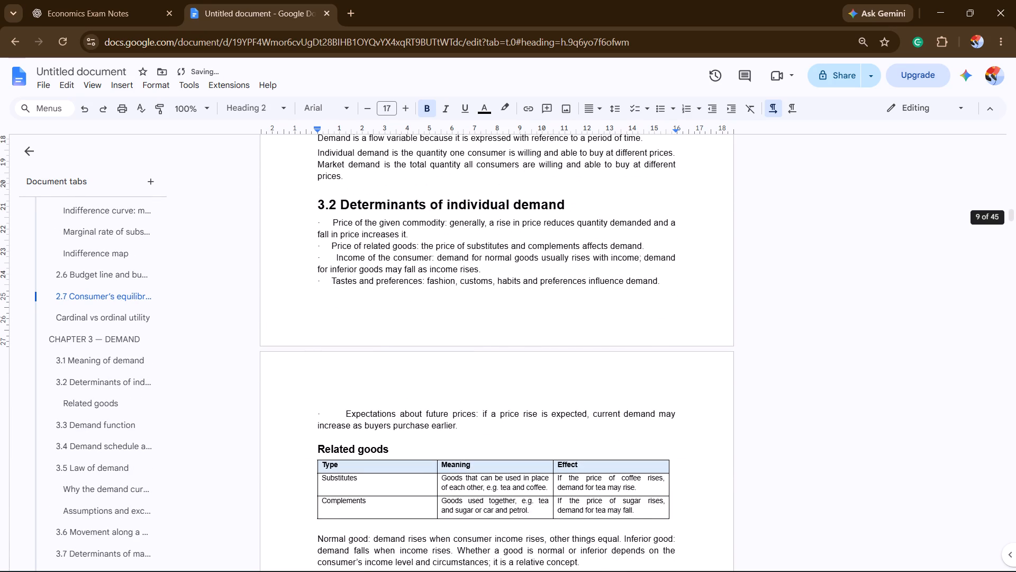
scroll(319, 204, "up", 6)
scroll(328, 276, "down", 1)
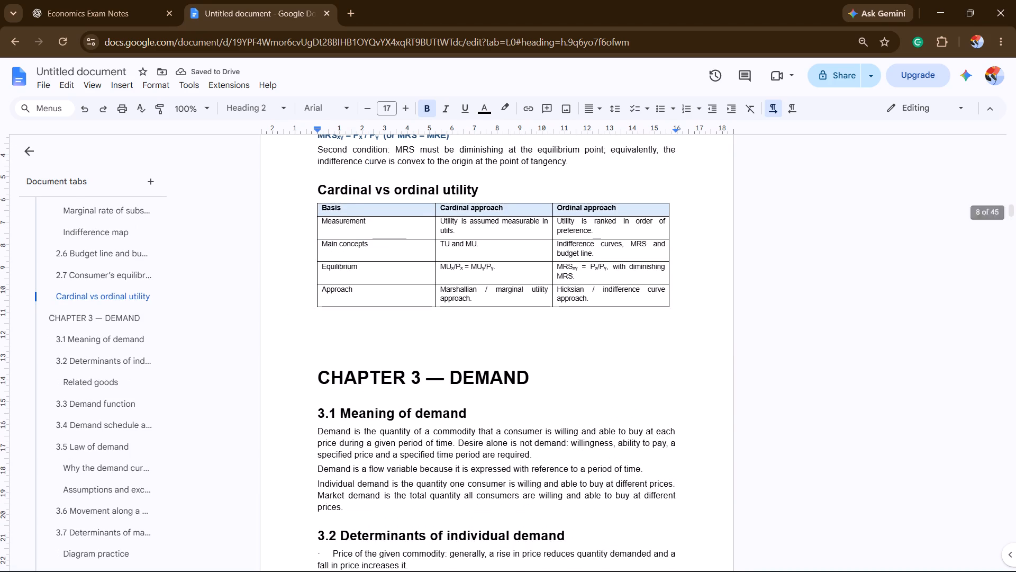
left_click(319, 379)
key("BackSpace")
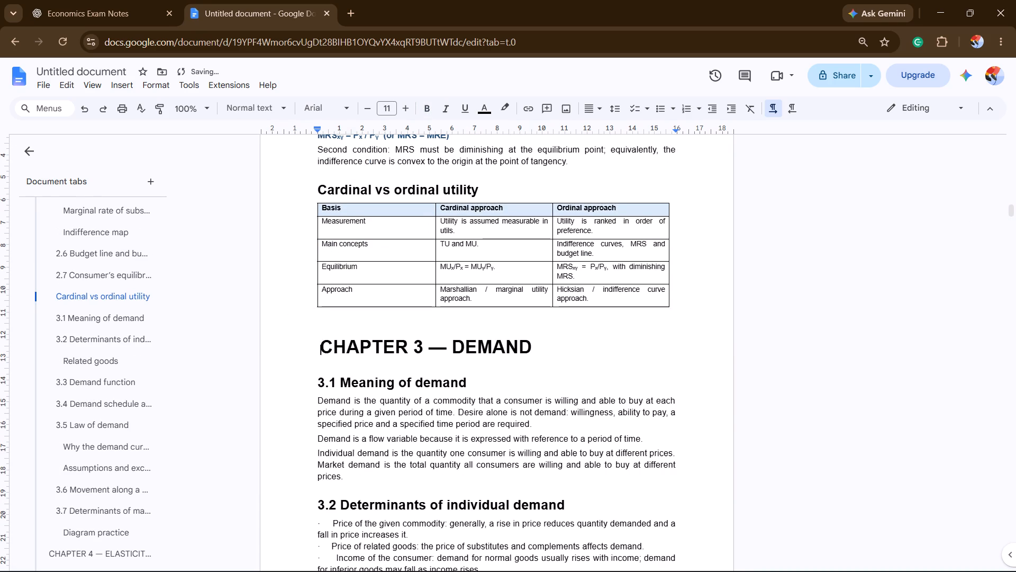
key("BackSpace")
key("BackSpace")
Remove the blank line between the price and quantity demanded table and the "3.5 Law of demand" heading.
scroll(357, 378, "down", 2)
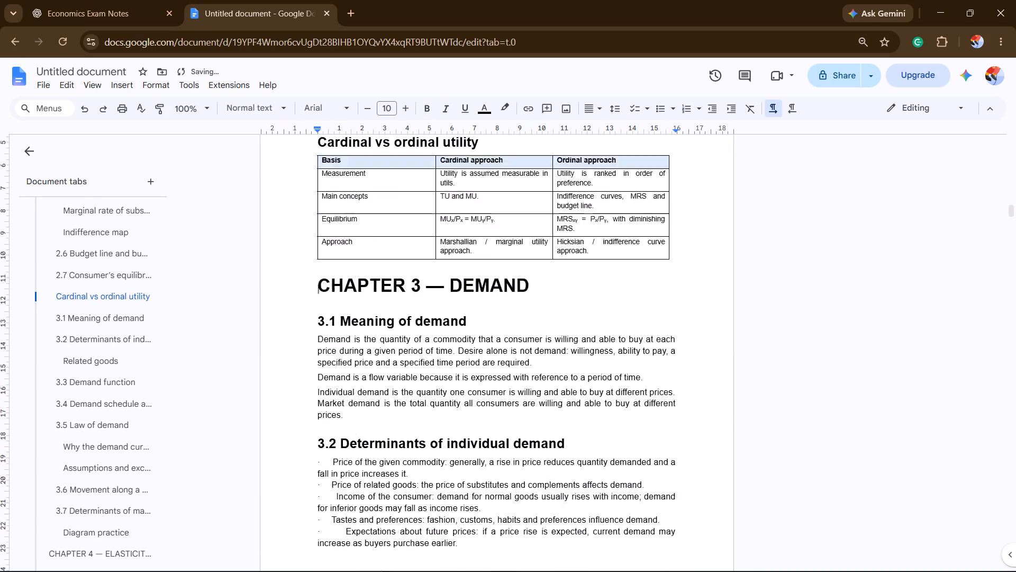
scroll(357, 378, "down", 5)
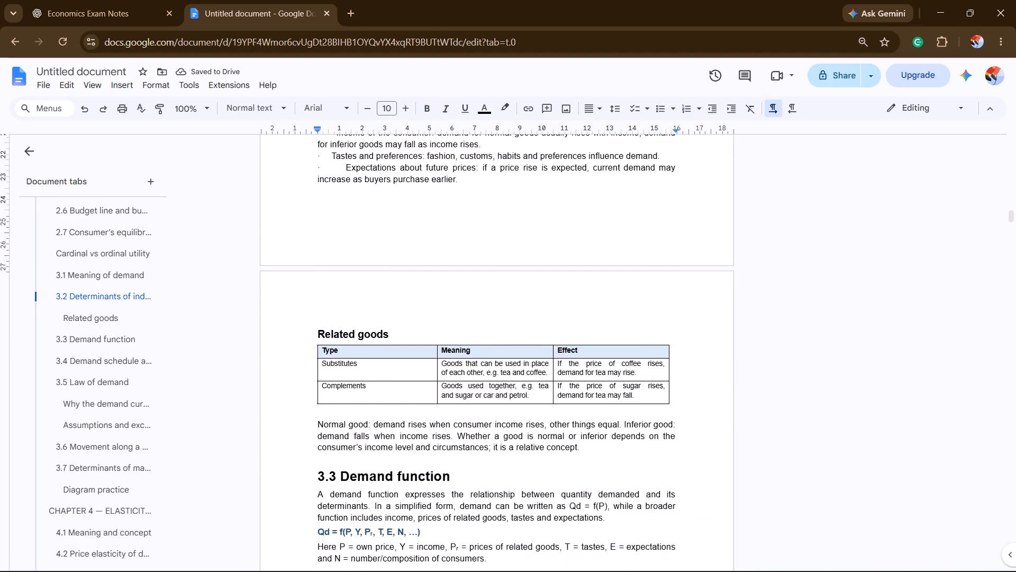
scroll(357, 378, "down", 7)
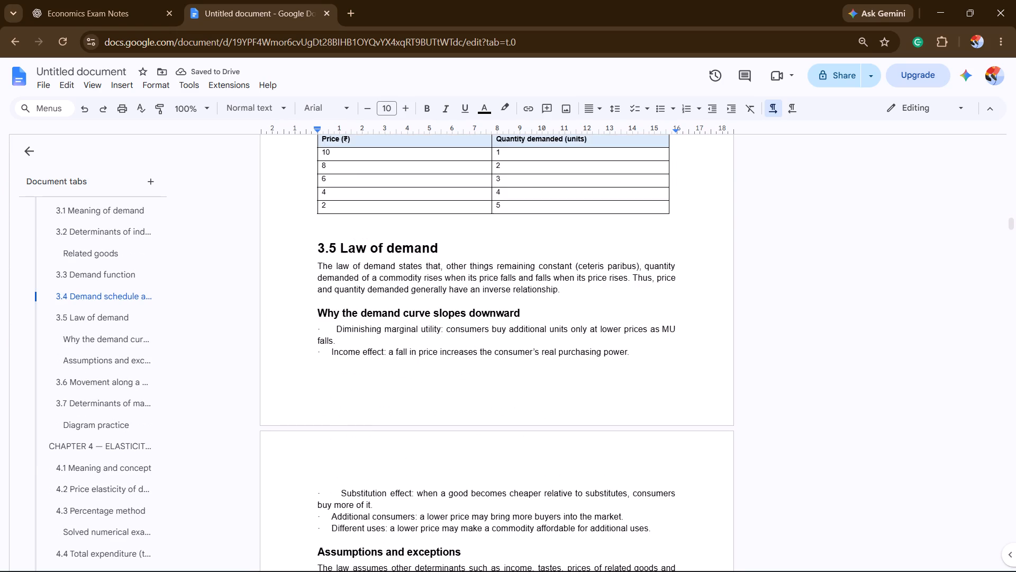
scroll(357, 378, "down", 2)
scroll(357, 378, "up", 4)
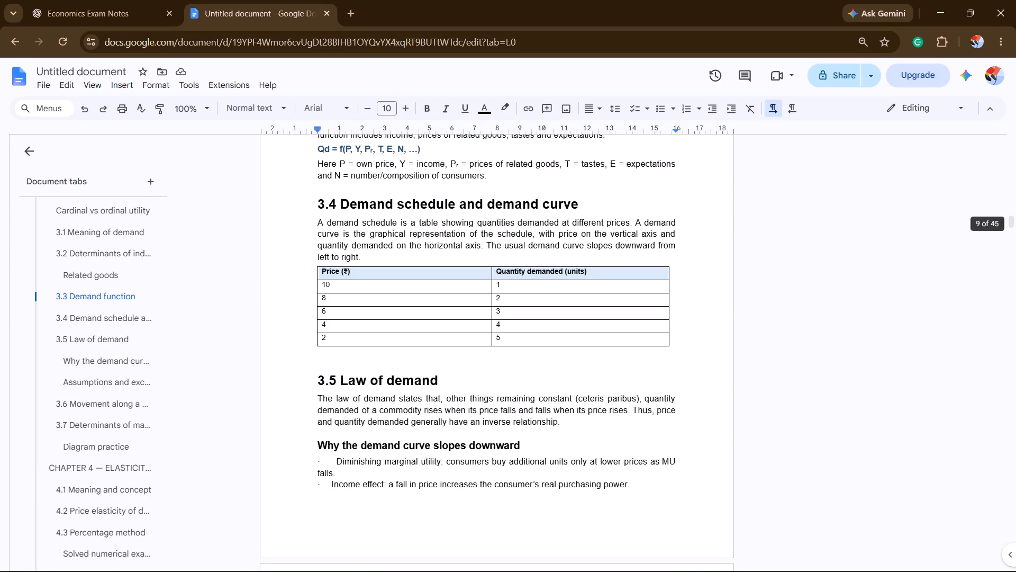
left_click(313, 370)
key("BackSpace")
Close the gap above the "3.4 Demand schedule and demand curve" heading by merging it into the preceding paragraph and splitting it off again.
scroll(341, 382, "down", 3)
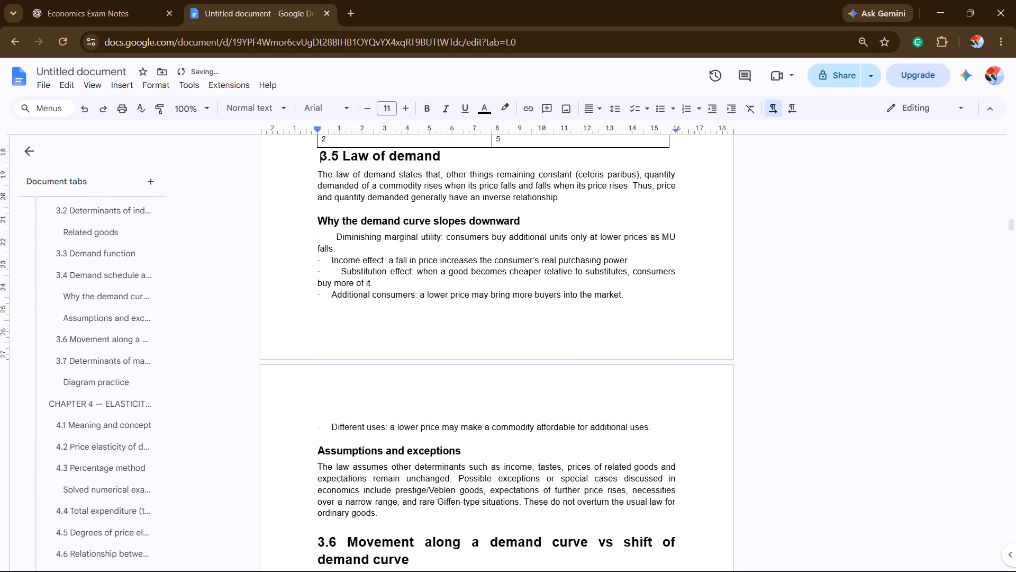
scroll(341, 382, "up", 2)
scroll(323, 328, "up", 2)
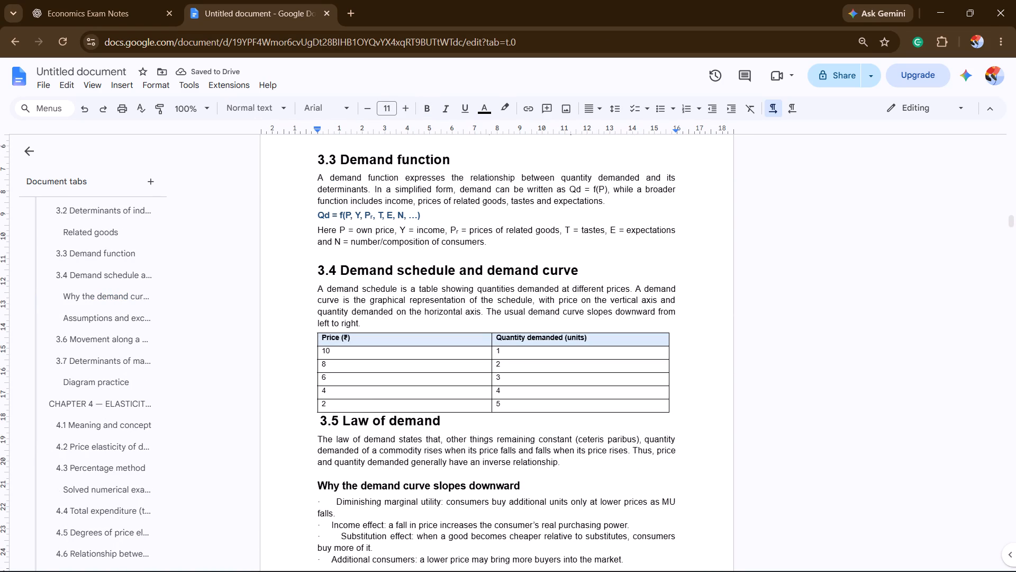
left_click(314, 277)
key("BackSpace")
key("Return")
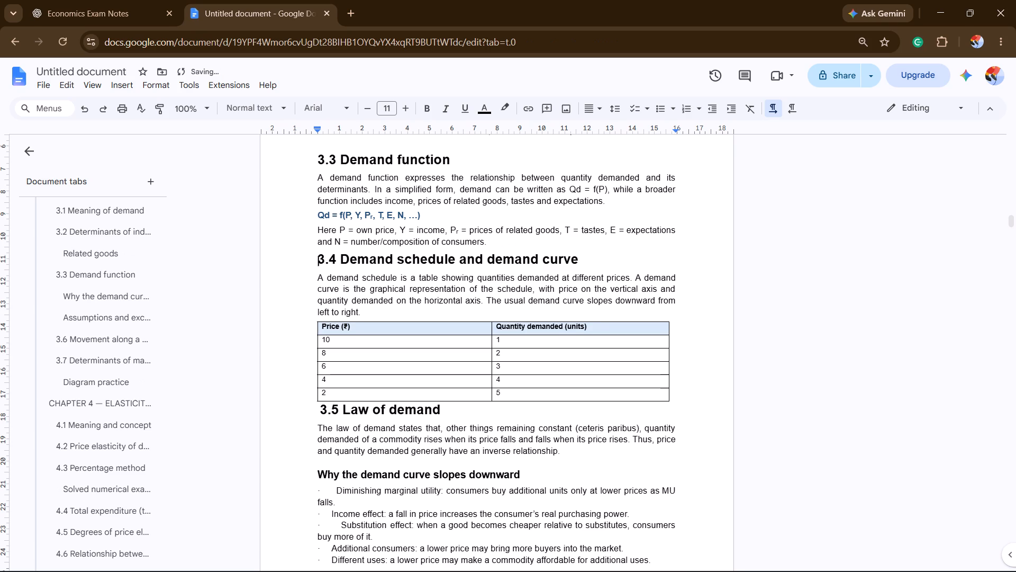
Close the gap above the "3.3 Demand function" heading by merging it into the preceding paragraph and splitting it off again.
scroll(314, 277, "up", 3)
left_click(320, 293)
key("BackSpace")
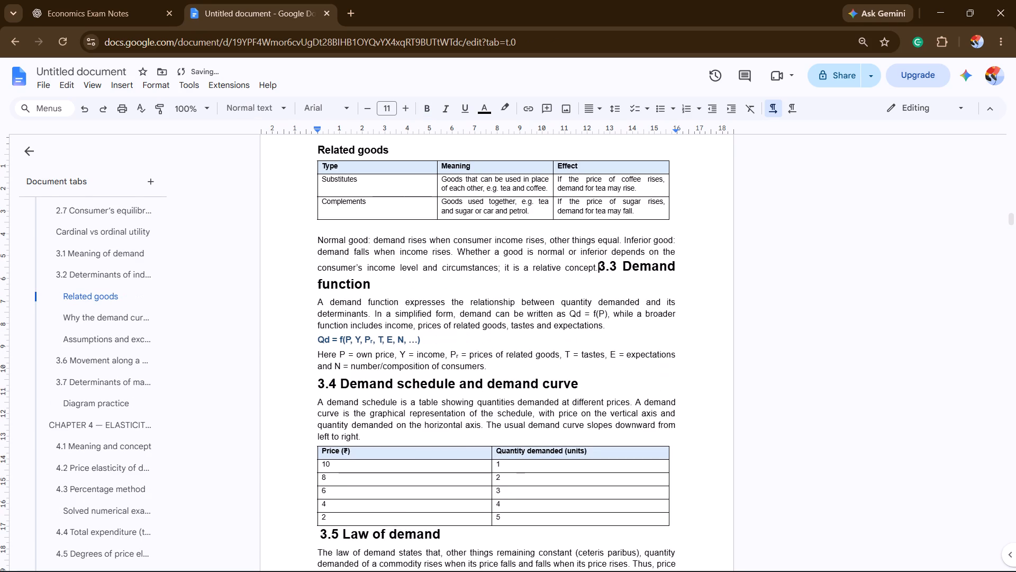
key("Return")
Merge the "Related goods" heading into the preceding bullet, split it off again, and add one blank line before it.
scroll(320, 293, "up", 2)
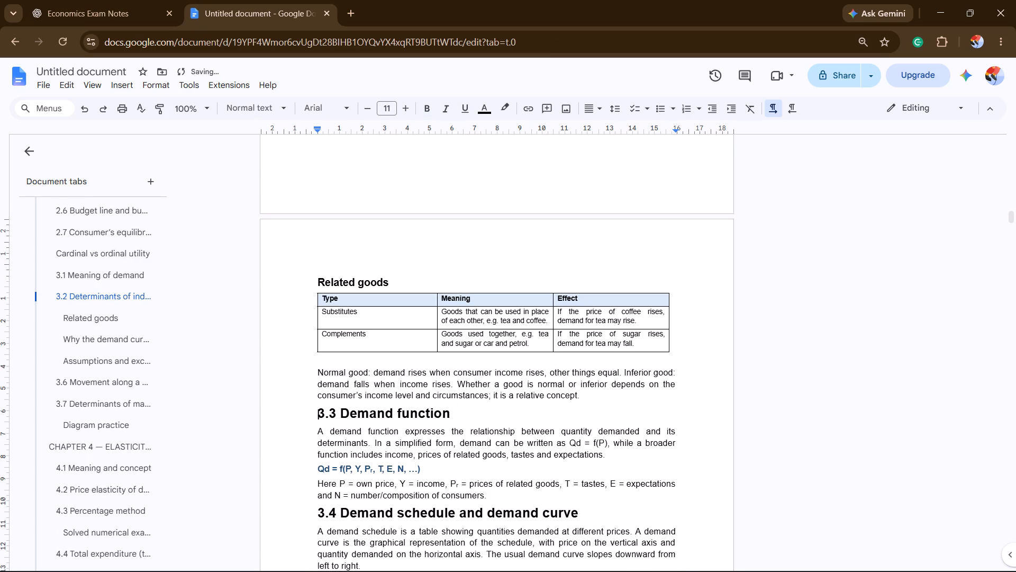
left_click(315, 286)
left_click(307, 274)
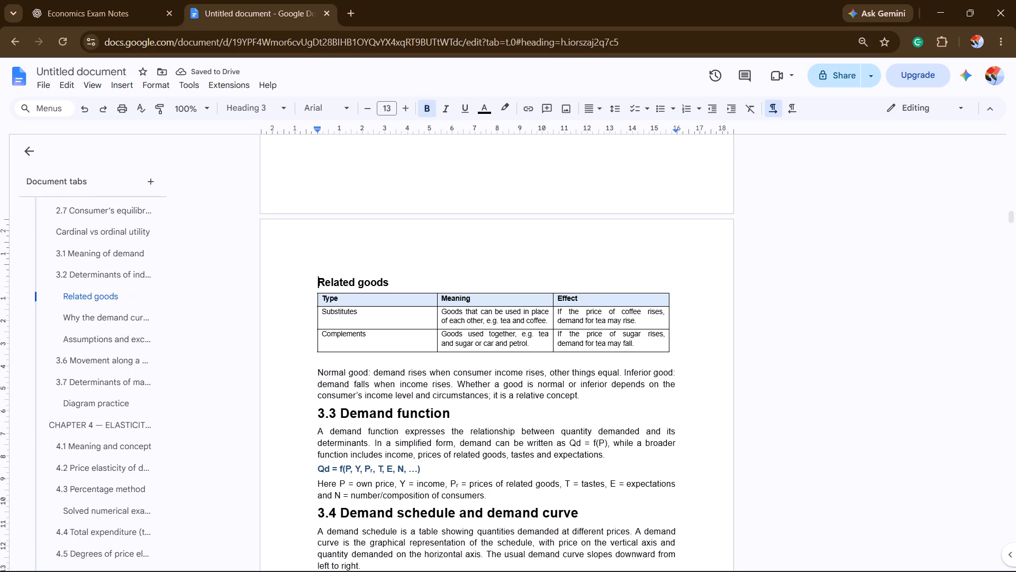
key("BackSpace")
key("Return")
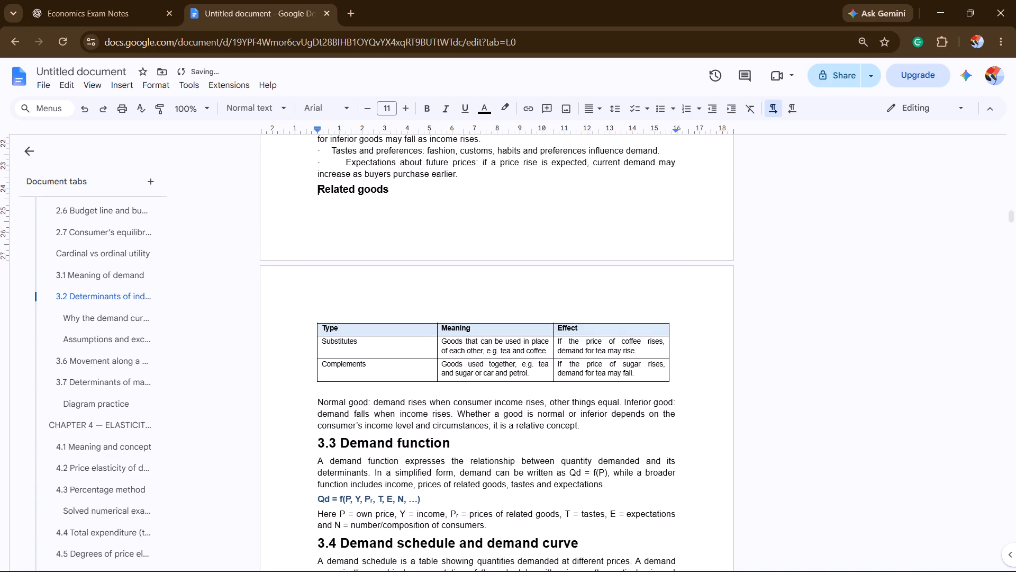
key("Return")
Merge the "4.2 Price elasticity of demand" heading into the preceding paragraph, split it off again, and add two blank lines before it.
scroll(344, 281, "down", 9)
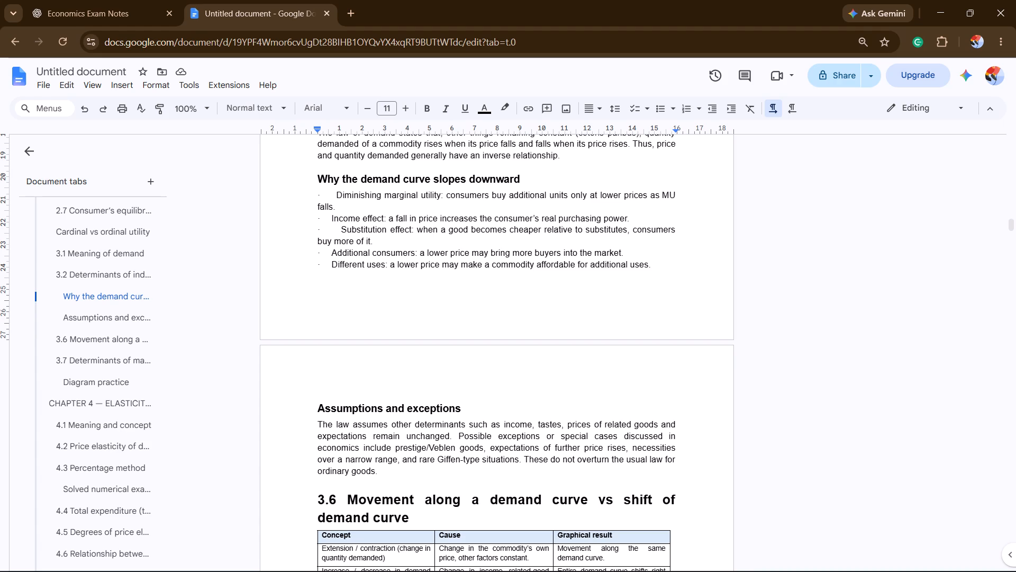
scroll(344, 281, "down", 9)
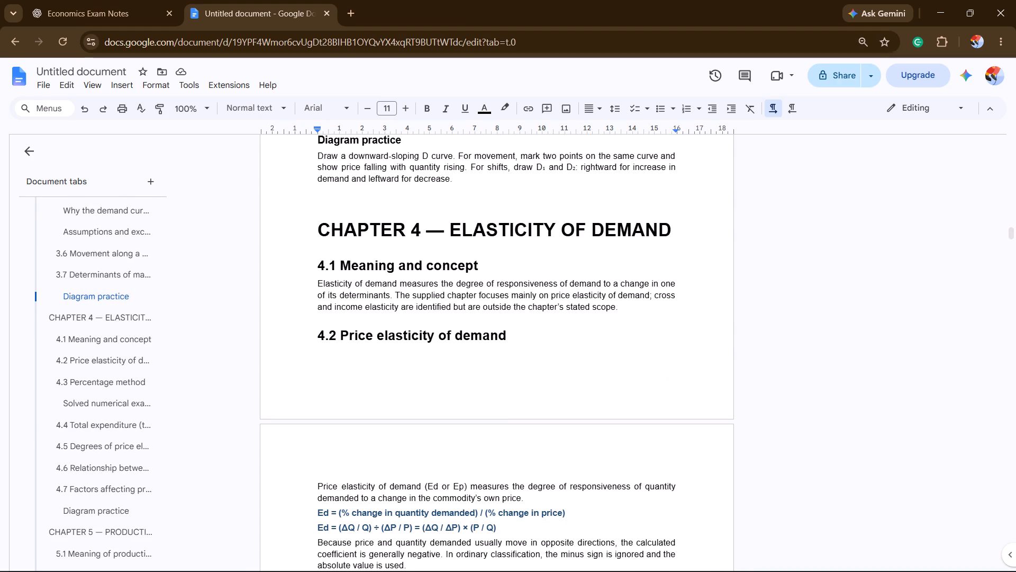
left_click(307, 333)
key("BackSpace")
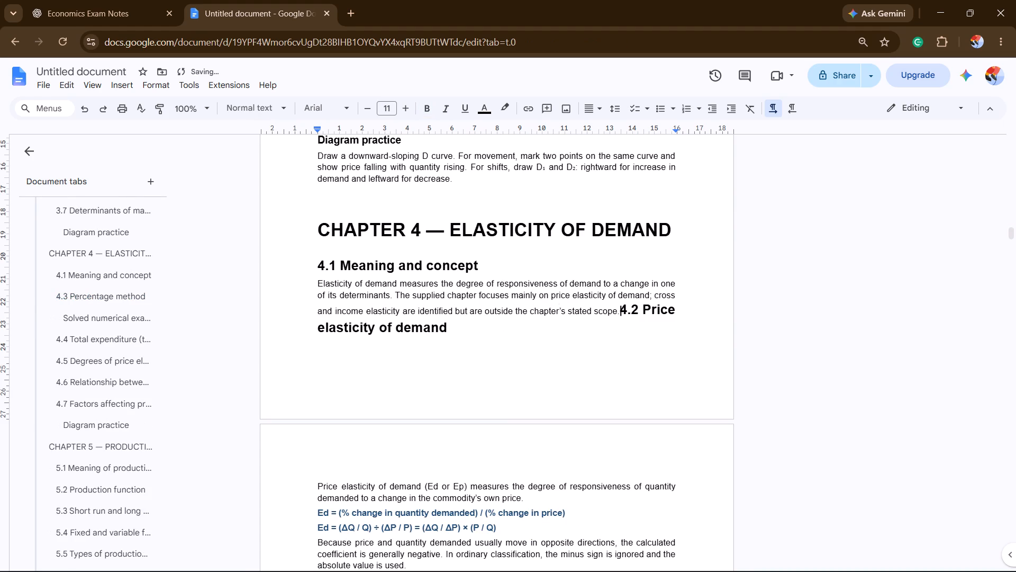
key("Return")
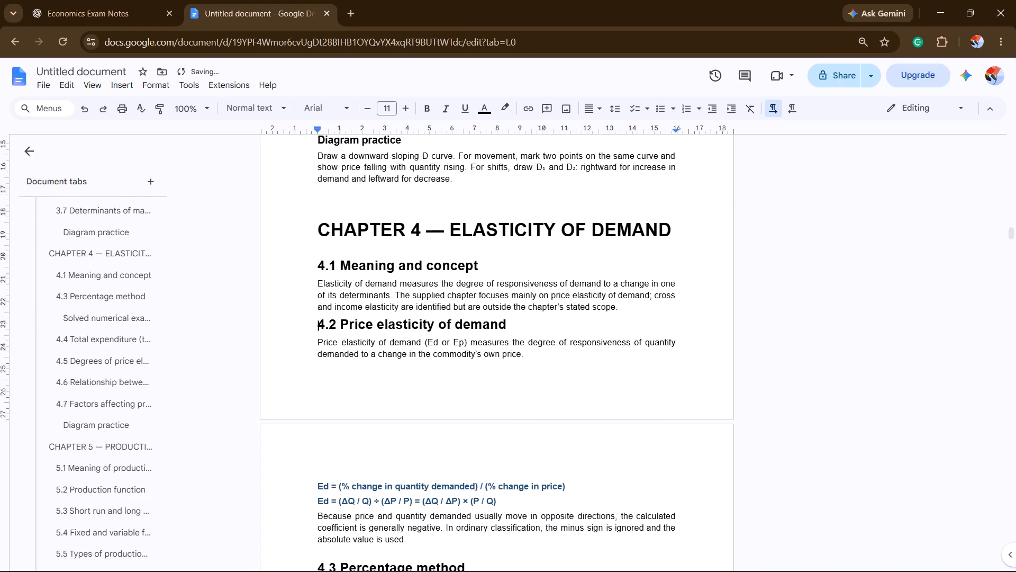
key("Return")
key("Return")
Remove the blank line above the "5.5 Types of production function" heading so both of its bullets fit on one page.
scroll(307, 333, "down", 9)
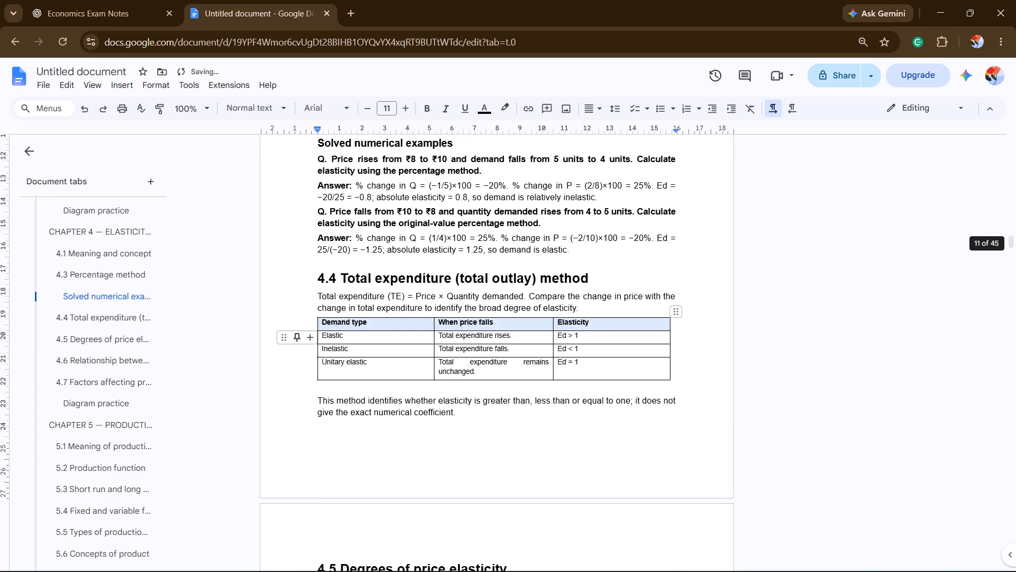
scroll(307, 333, "down", 11)
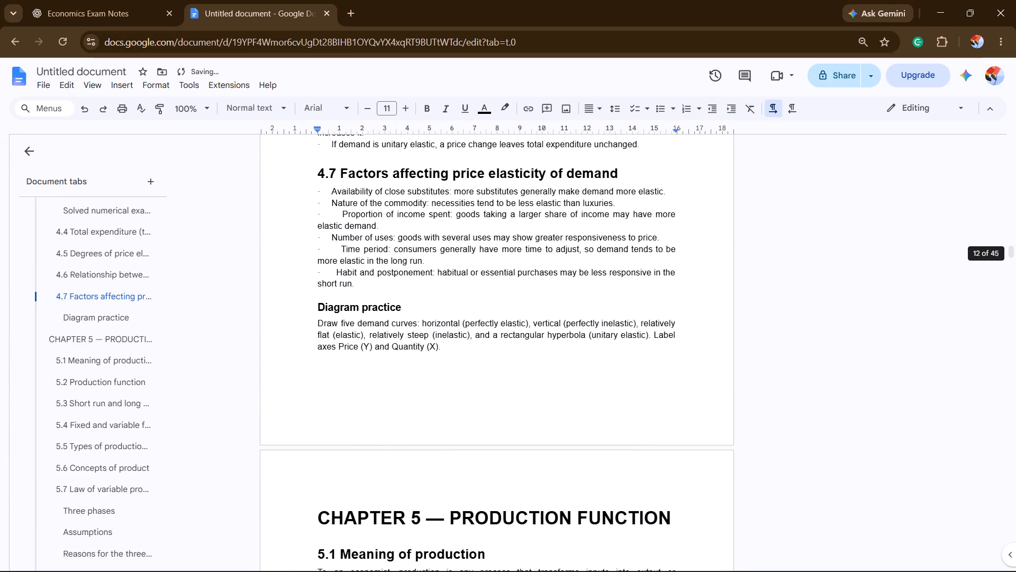
scroll(307, 333, "down", 9)
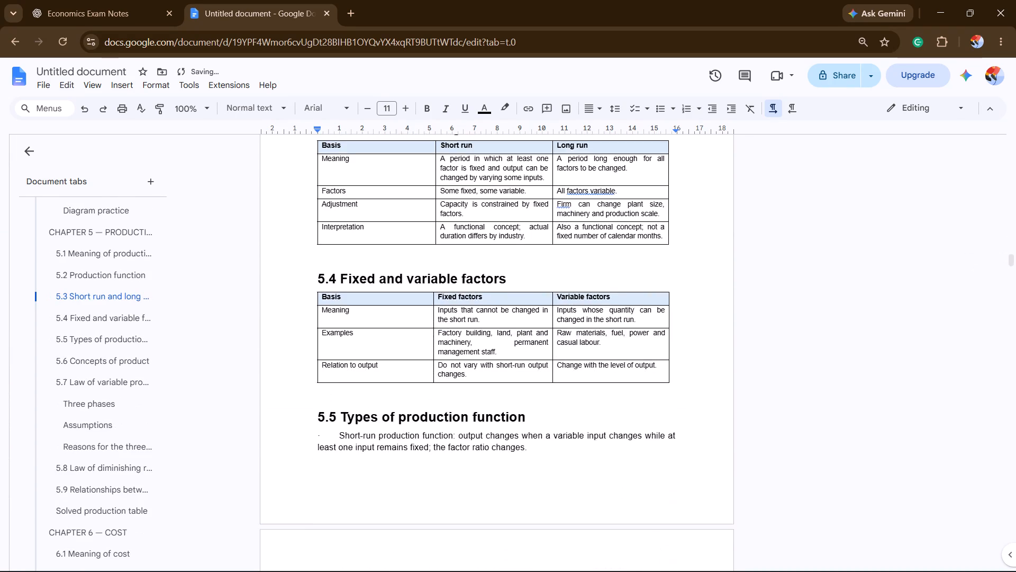
scroll(307, 333, "down", 2)
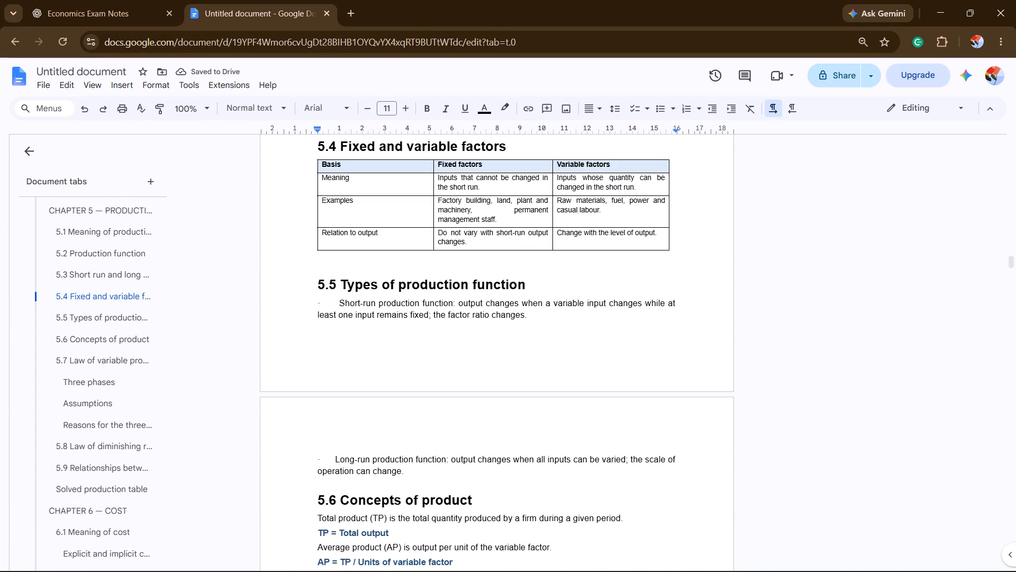
left_click(314, 289)
key("Return")
key("BackSpace")
key("BackSpace")
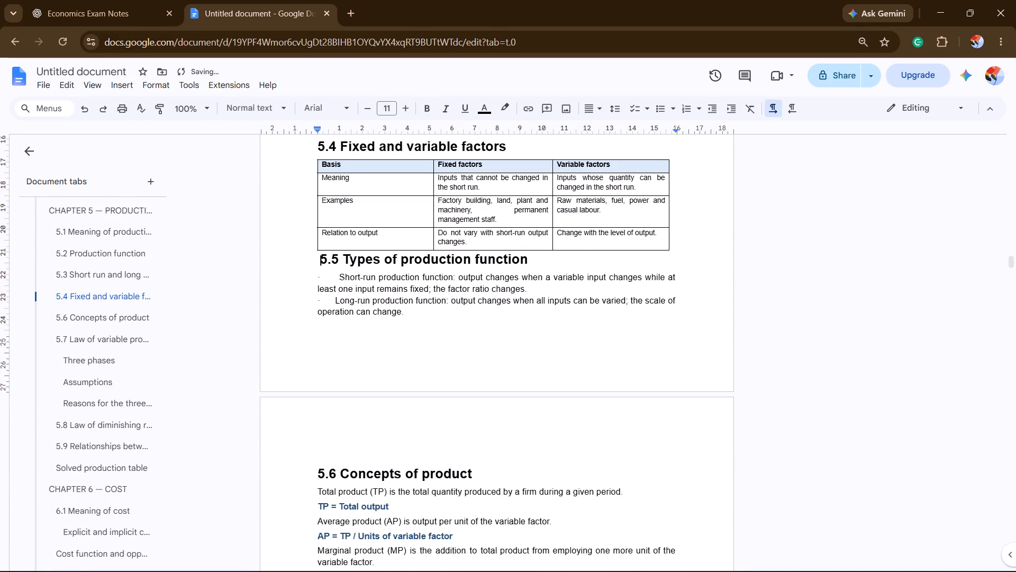
Remove the blank line between the short run and long run table and the "5.4 Fixed and variable factors" heading.
scroll(314, 289, "up", 2)
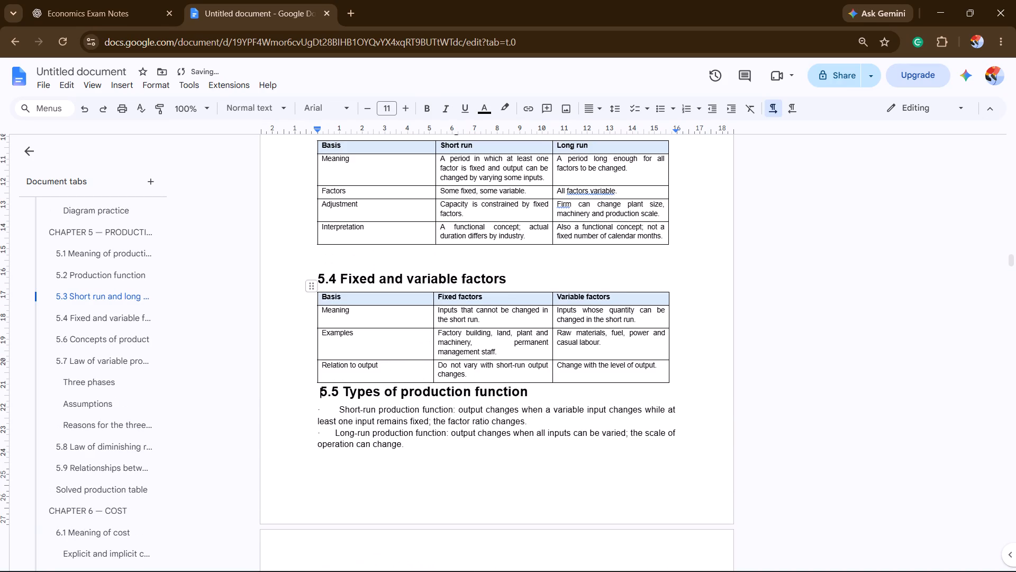
left_click(314, 279)
key("BackSpace")
Insert a blank line before the "5.6 Concepts of product" heading to push it onto the page with its text.
scroll(330, 299, "down", 2)
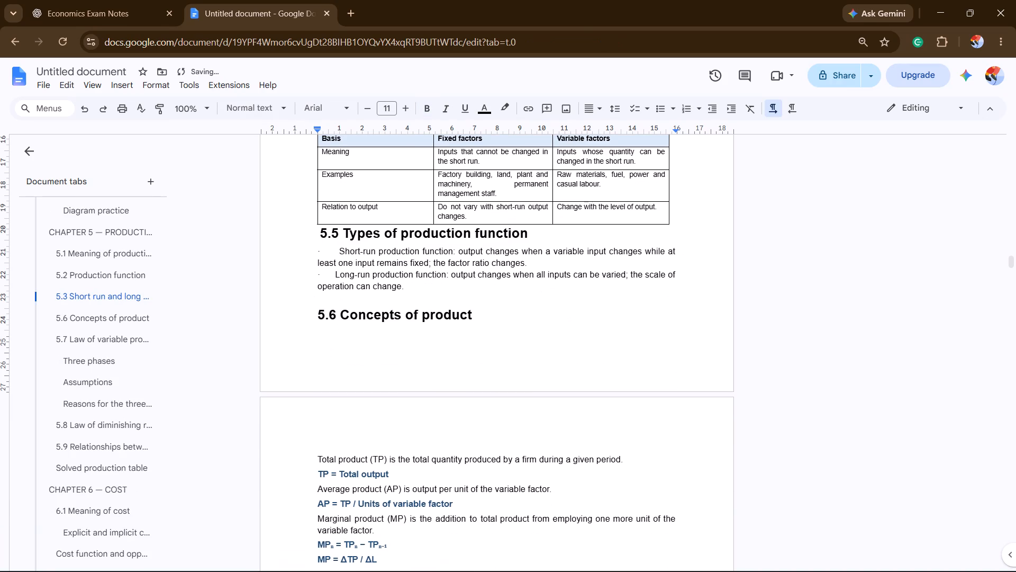
left_click(313, 316)
key("Return")
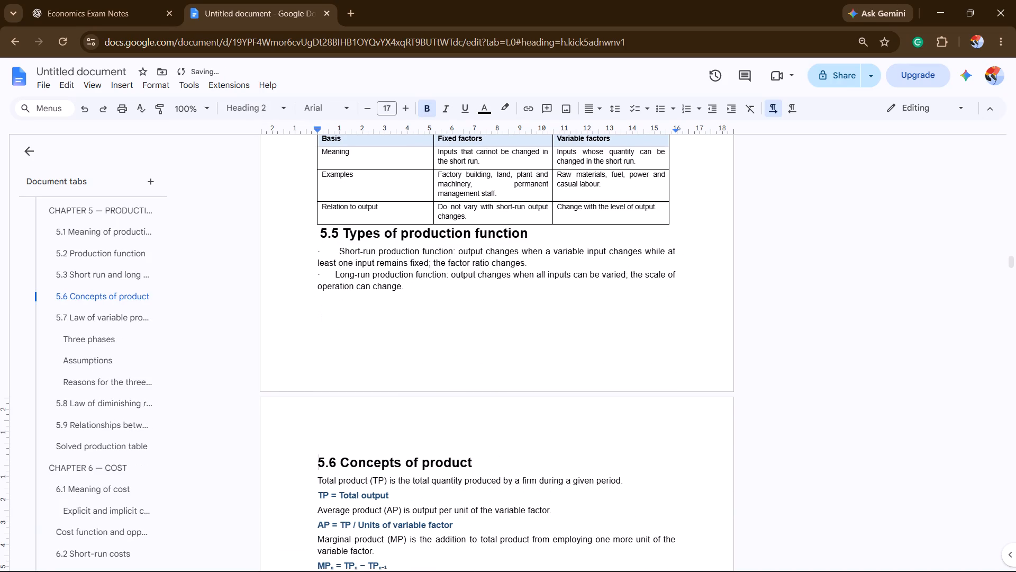
Remove the blank line between the "Three phases" table and the "Assumptions" heading in section 5.7.
scroll(313, 316, "down", 3)
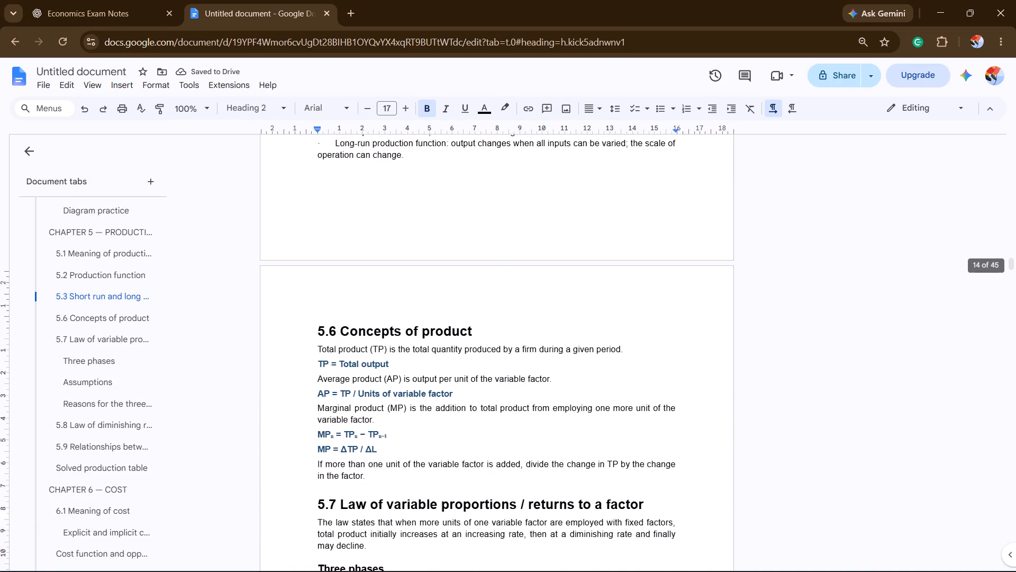
scroll(313, 316, "down", 9)
scroll(313, 316, "up", 2)
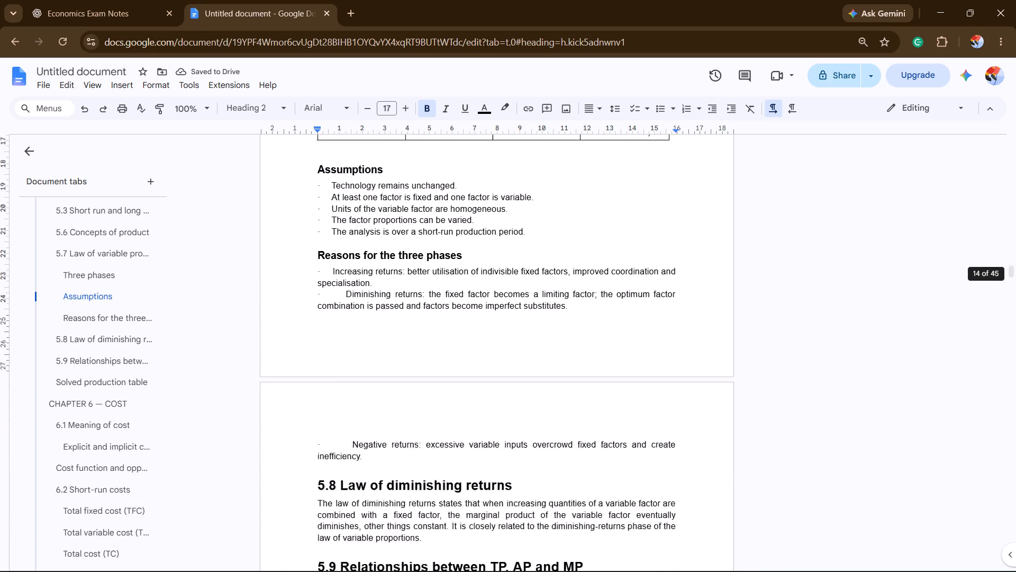
left_click(313, 267)
key("BackSpace")
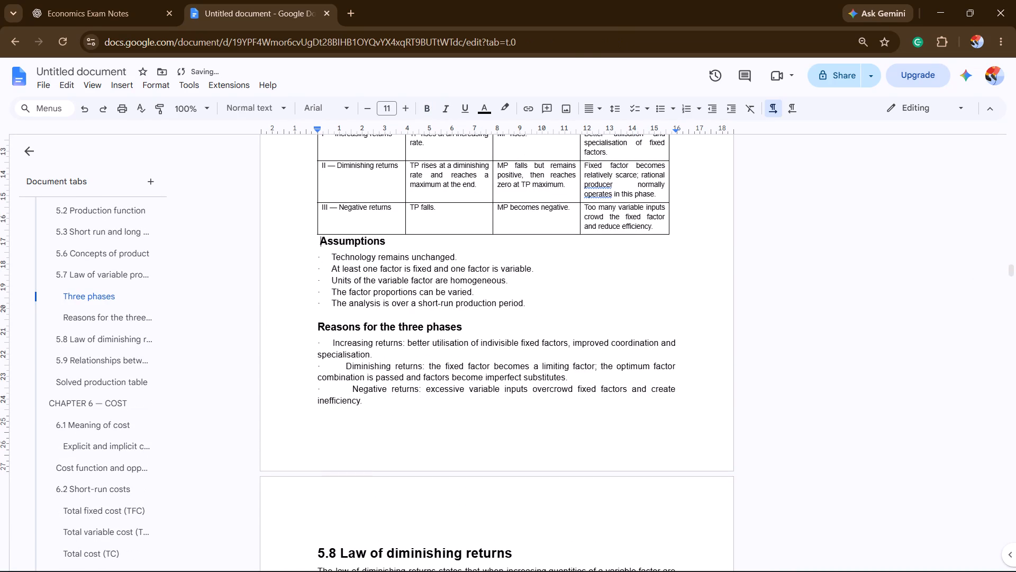
Check the page layout from section 5.7 through the "Explicit and implicit costs" table in Chapter 6.
scroll(319, 283, "down", 1)
scroll(319, 283, "up", 4)
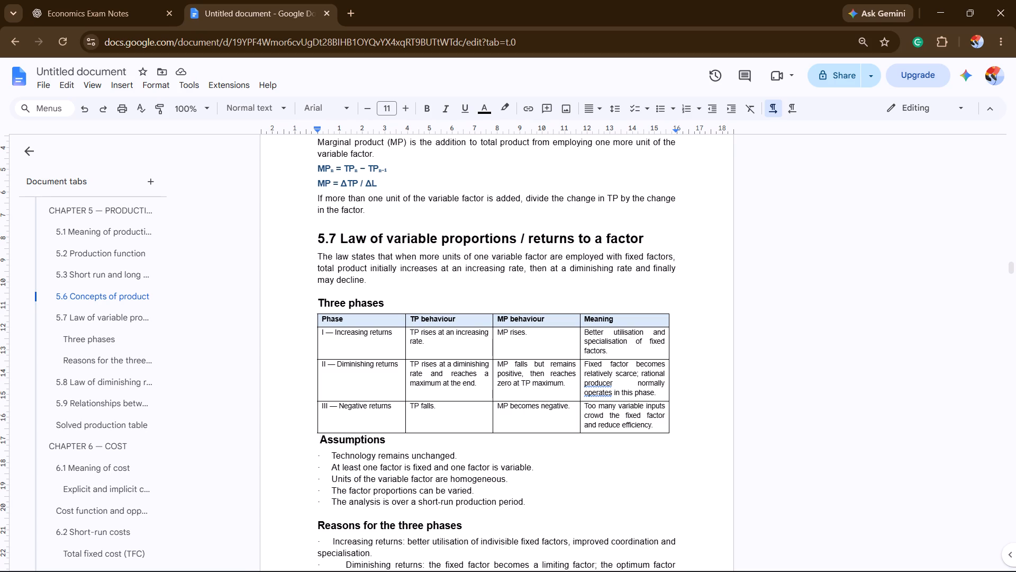
scroll(319, 283, "down", 11)
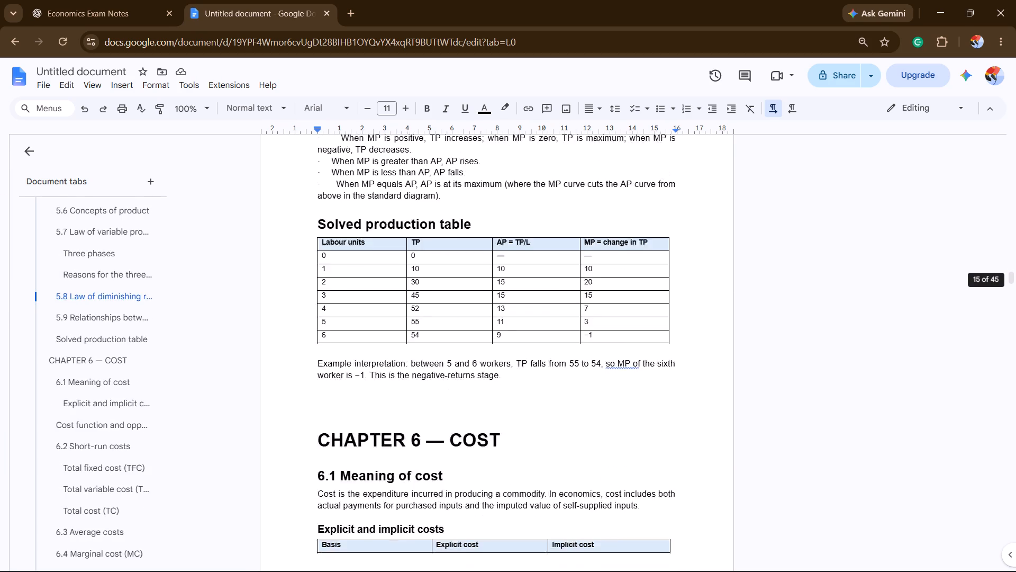
scroll(319, 283, "down", 3)
scroll(319, 283, "up", 1)
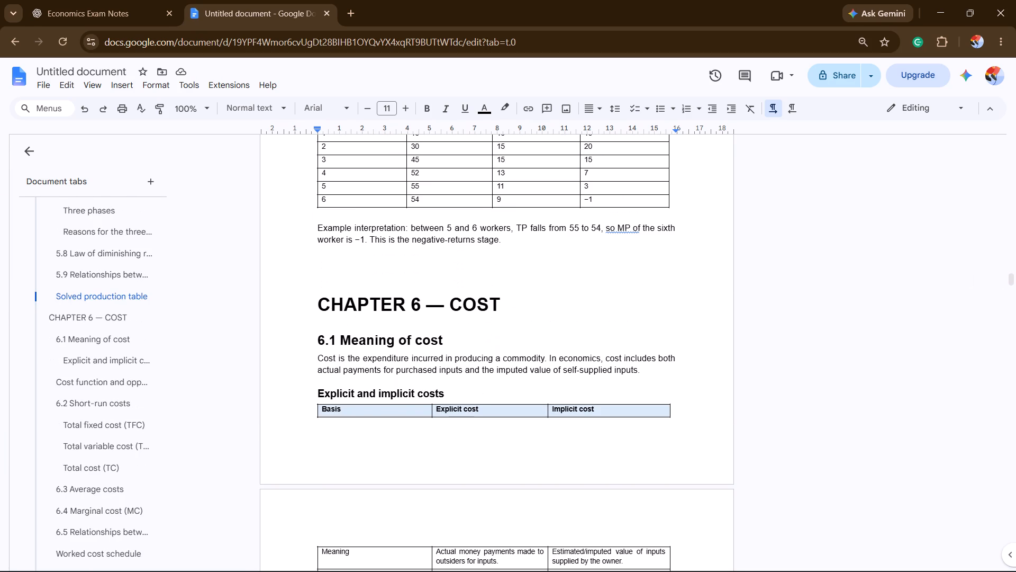
Insert blank lines before the "CHAPTER 6 — COST" heading so the chapter starts at the top of a new page.
left_click(319, 292)
key("BackSpace")
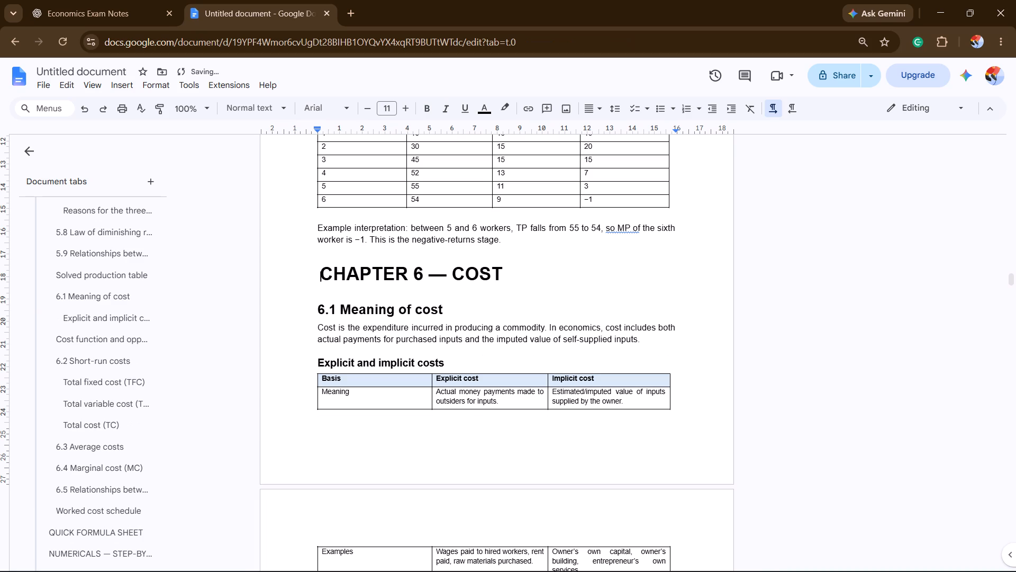
key("Return")
key("Return")
key("Return")
key("Return")
key("Return")
key("Return")
key("Return")
key("Return")
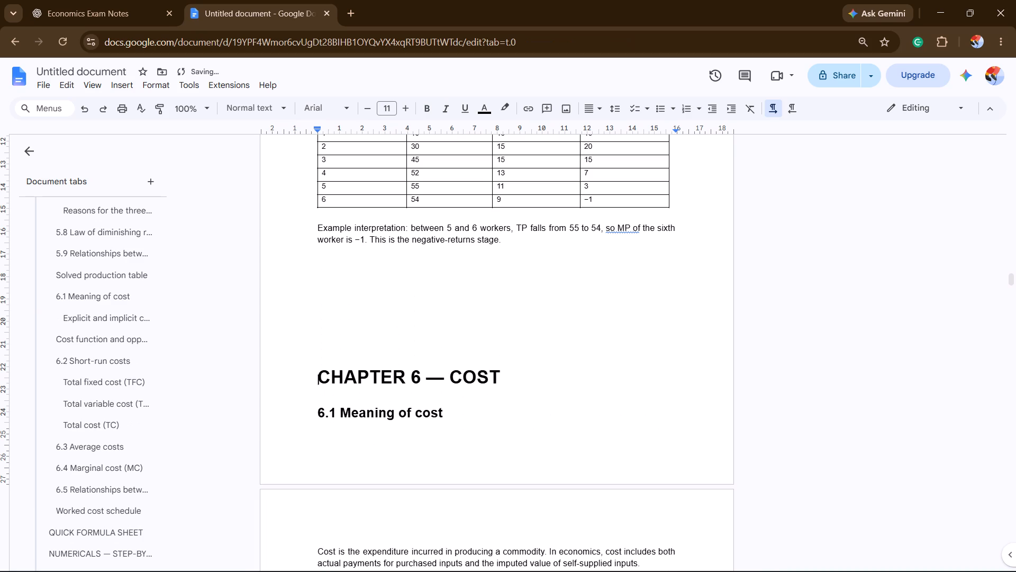
key("Return")
key("Return")
scroll(319, 292, "down", 5)
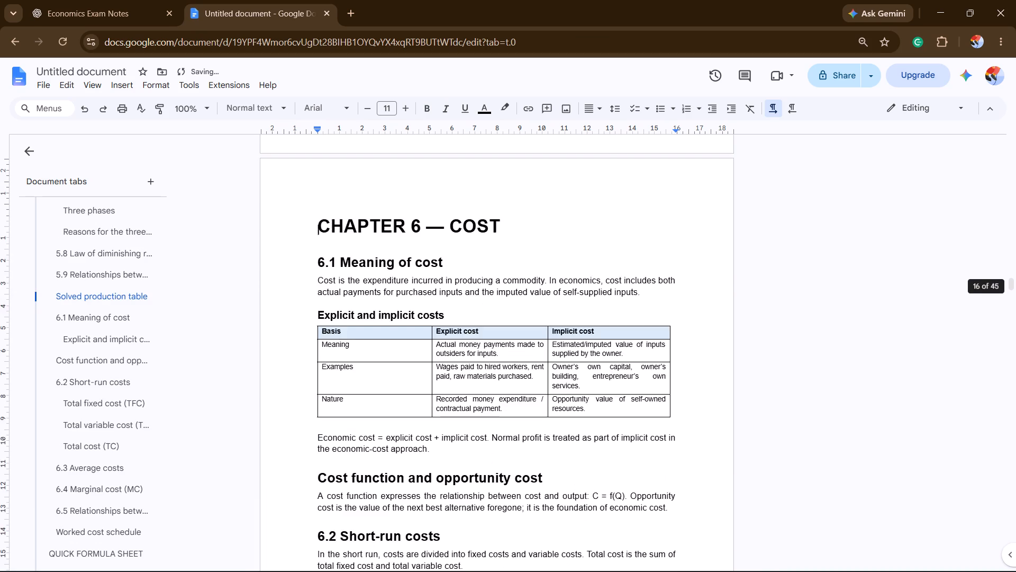
scroll(319, 292, "down", 7)
scroll(319, 292, "up", 2)
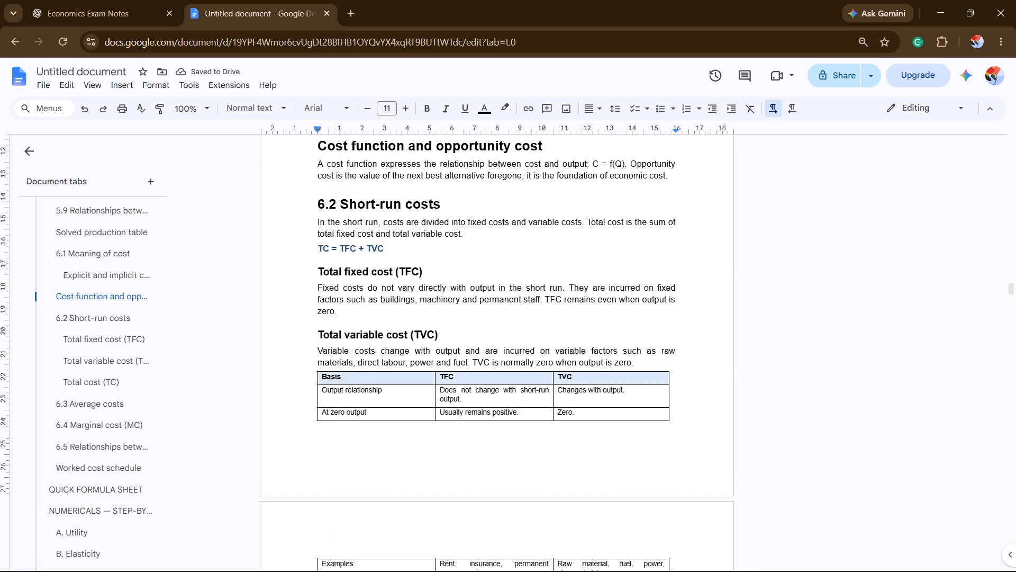
scroll(319, 292, "up", 5)
key("Return")
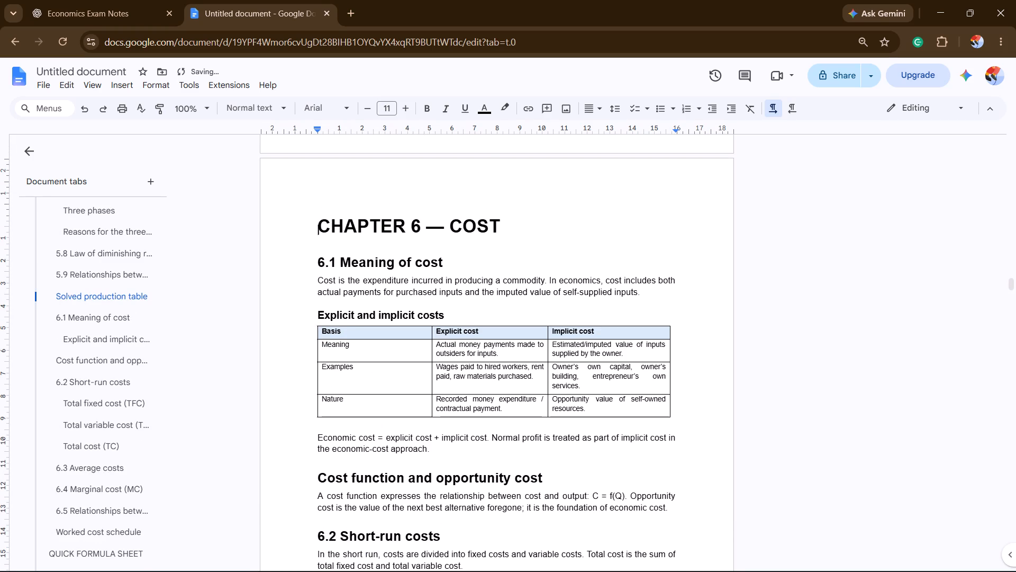
key("Return")
key("BackSpace")
key("BackSpace")
key("BackSpace")
key("Return")
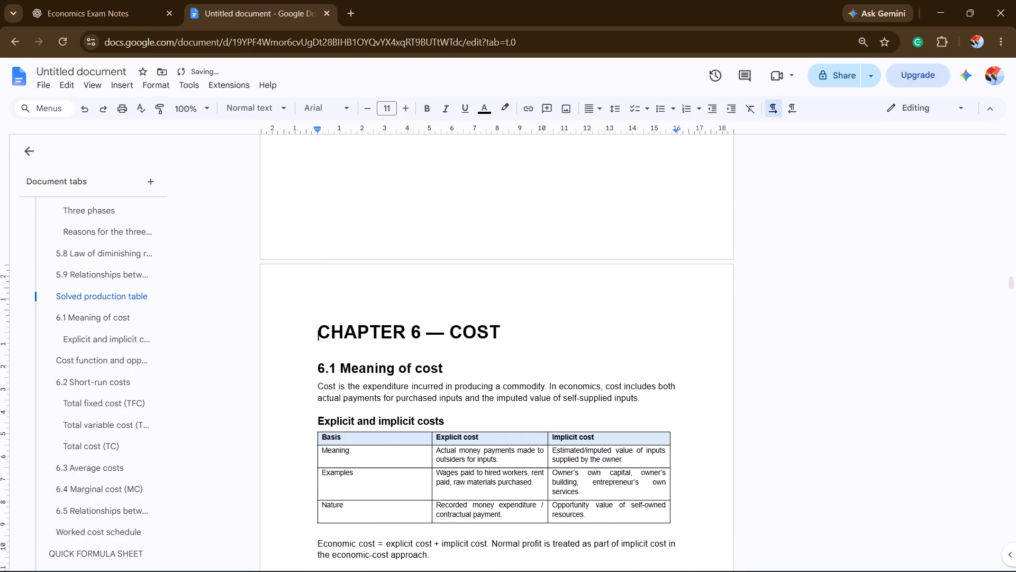
Remove the extra spacing above the "6.1 Meaning of cost", "Explicit and implicit costs" and "Cost function and opportunity cost" headings, keeping each on its own line.
scroll(398, 270, "down", 2)
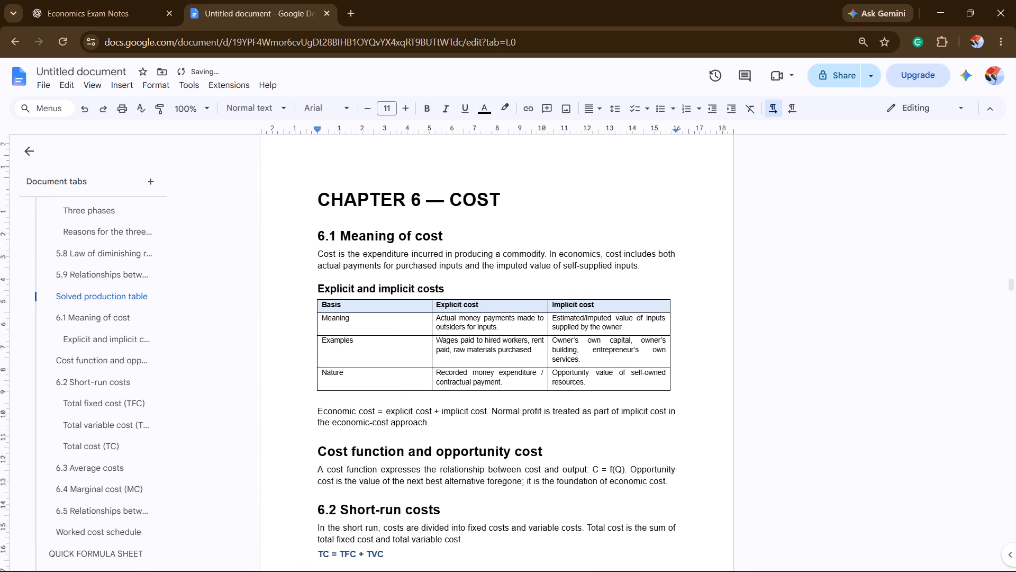
left_click(314, 237)
key("BackSpace")
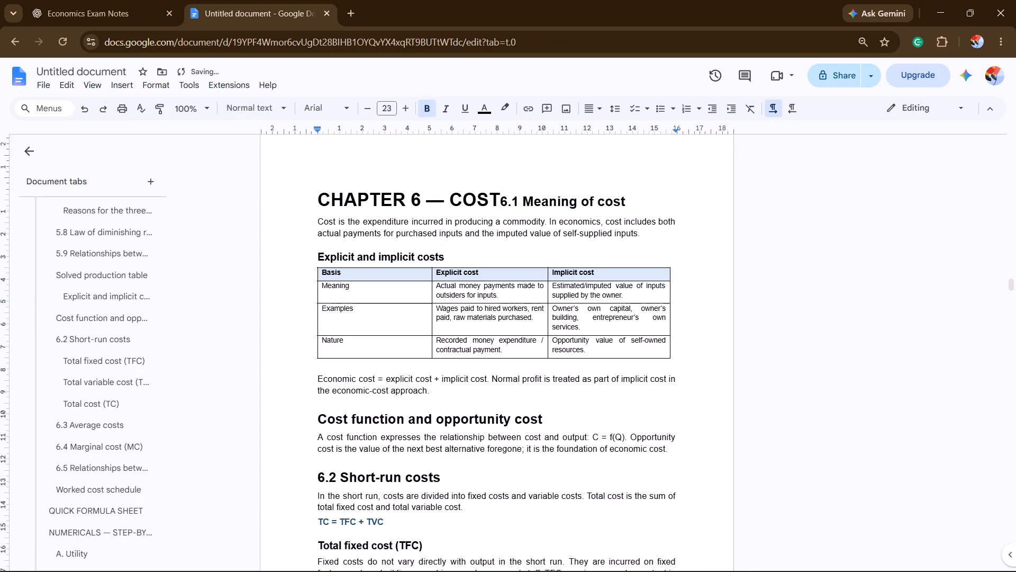
key("Return")
left_click(315, 269)
key("BackSpace")
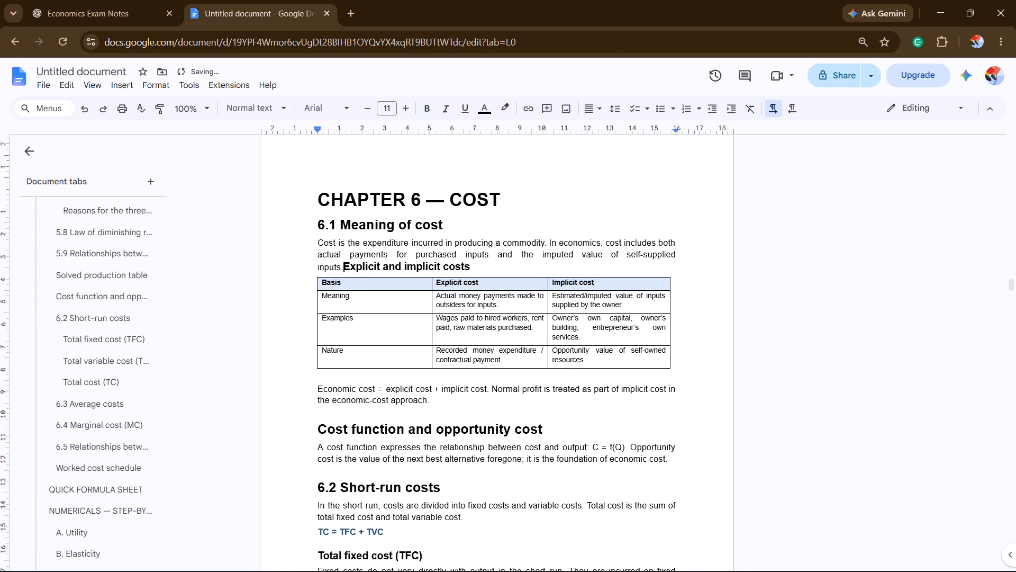
key("Return")
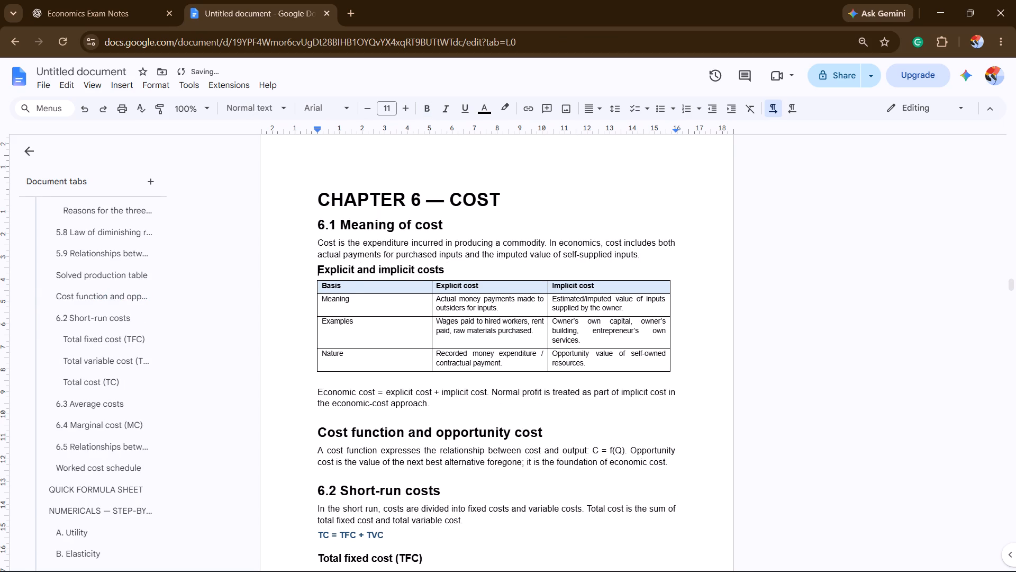
left_click(316, 427)
key("BackSpace")
key("Return")
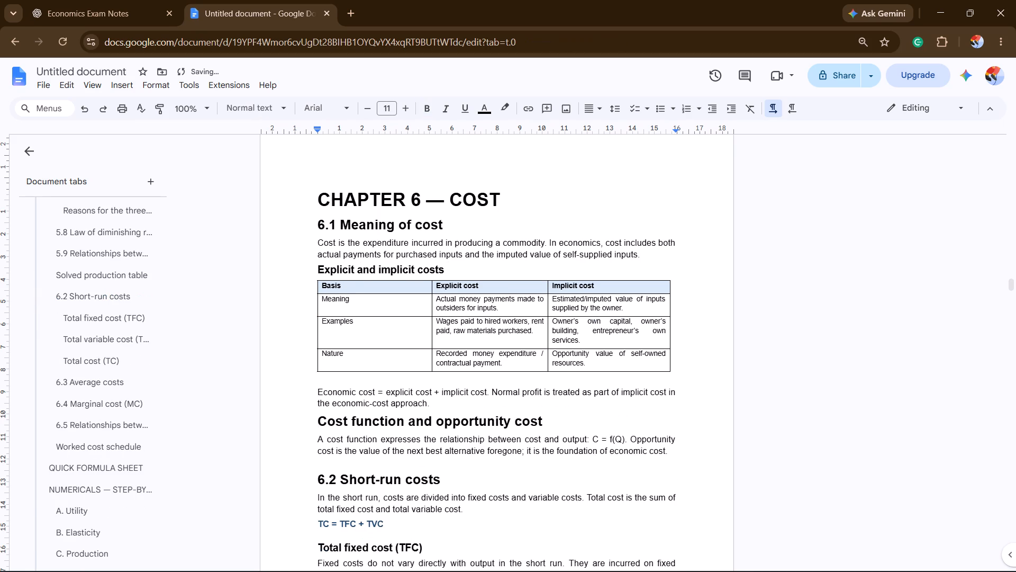
Remove the extra spacing above the "Total fixed cost (TFC)" and "Total variable cost (TVC)" headings in section 6.2, keeping each on its own line.
scroll(317, 419, "down", 4)
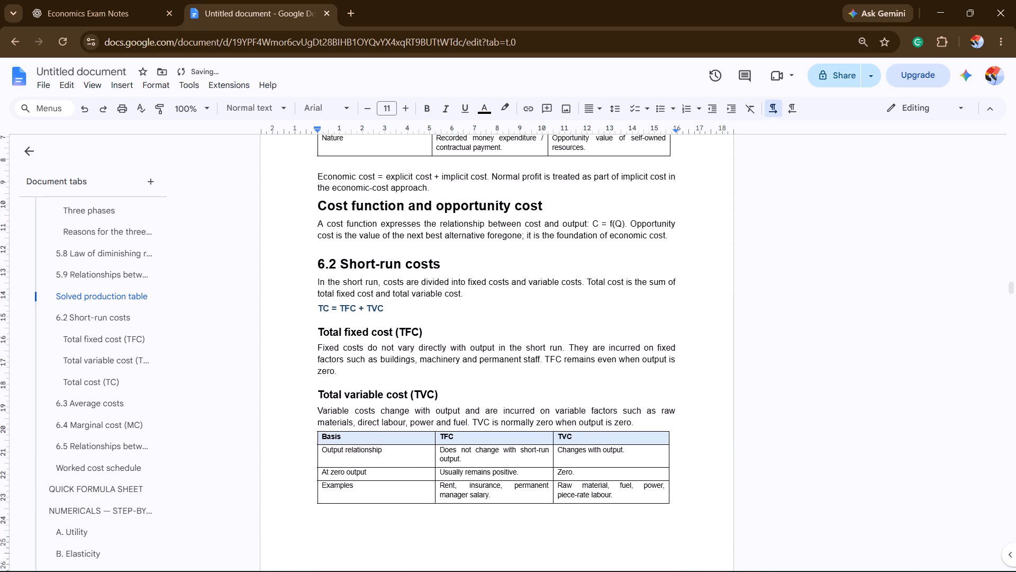
scroll(317, 419, "down", 3)
scroll(317, 419, "up", 3)
scroll(317, 419, "down", 2)
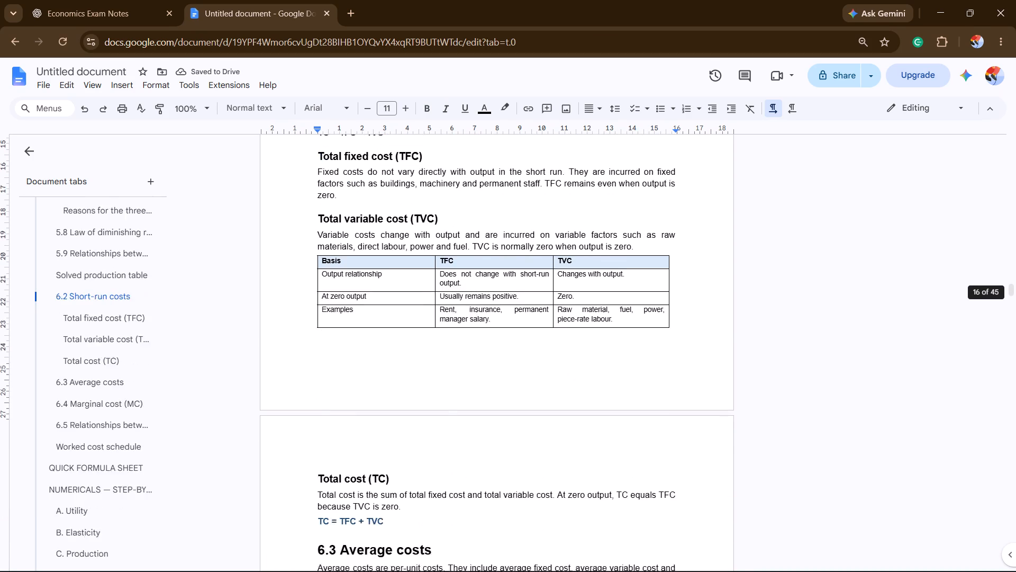
scroll(317, 419, "down", 2)
scroll(317, 419, "up", 4)
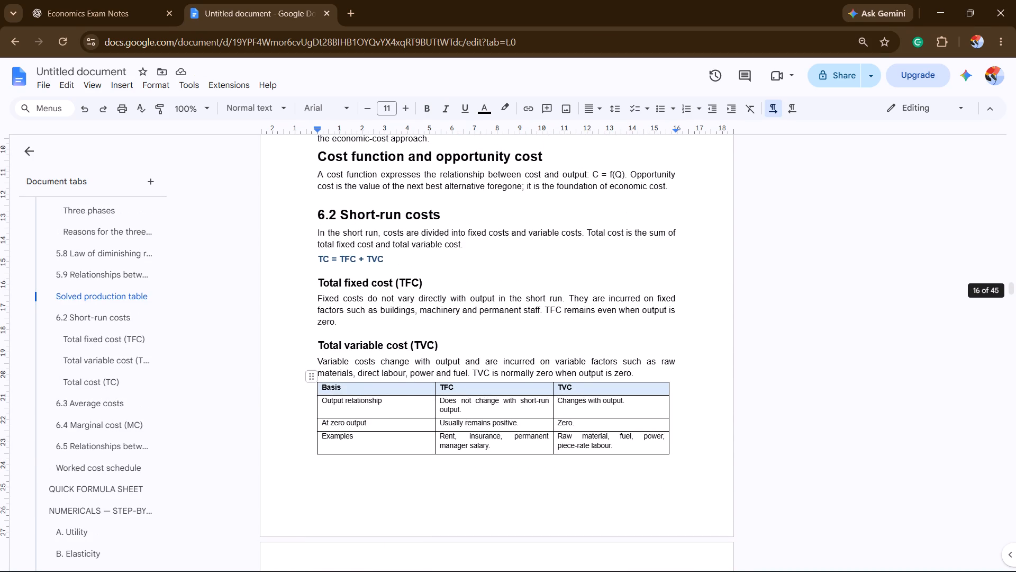
left_click(316, 280)
key("BackSpace")
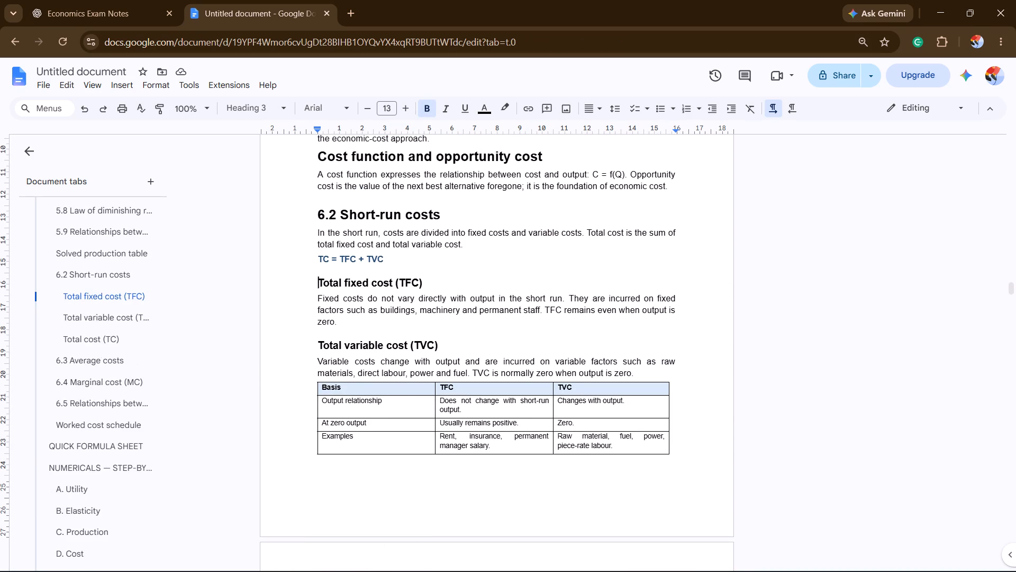
key("Return")
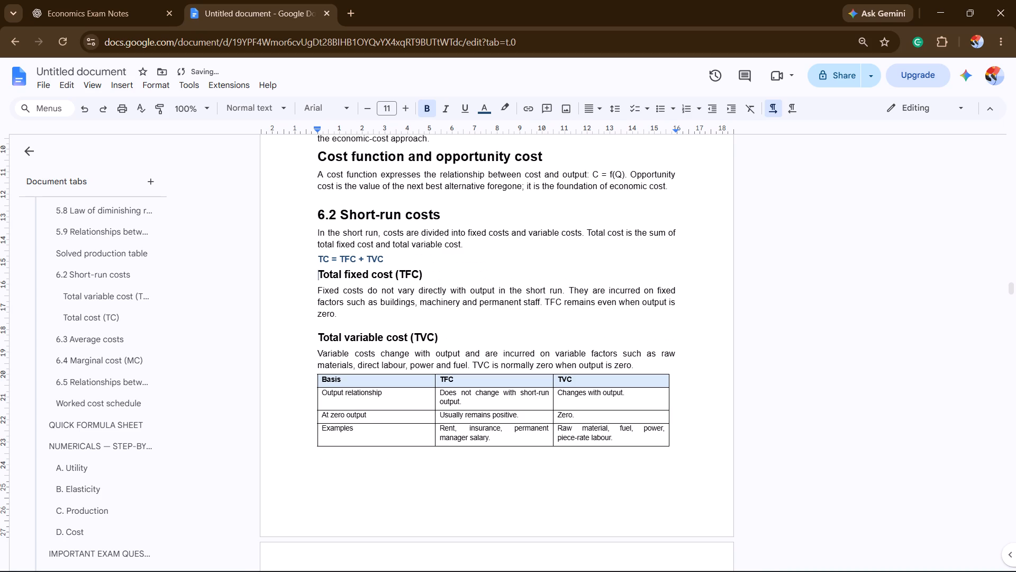
left_click(315, 330)
key("BackSpace")
key("Return")
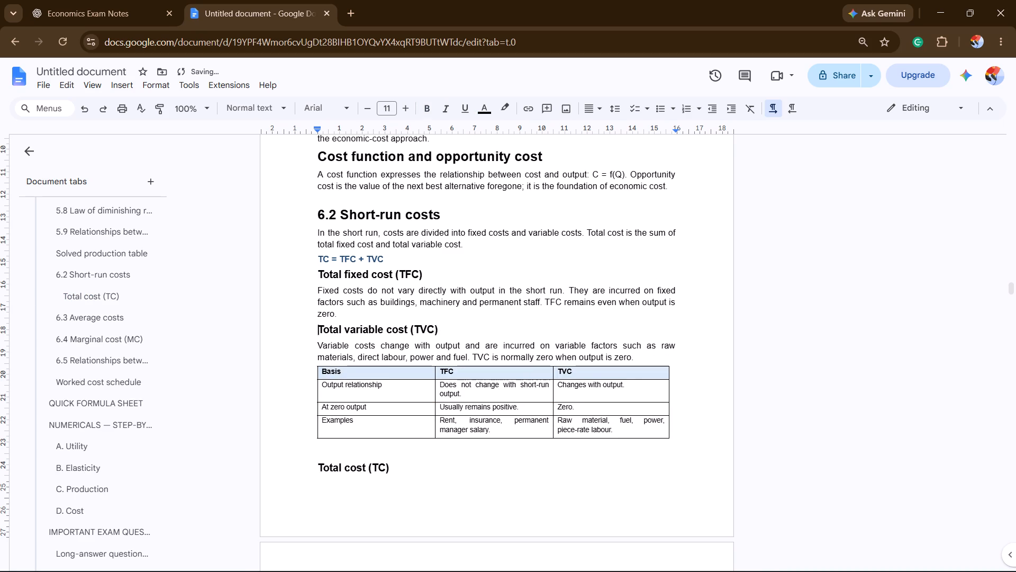
Insert a blank line before the "Total cost (TC)" heading to push it onto the page with its text.
scroll(315, 330, "up", 1)
scroll(315, 330, "down", 4)
scroll(315, 330, "up", 1)
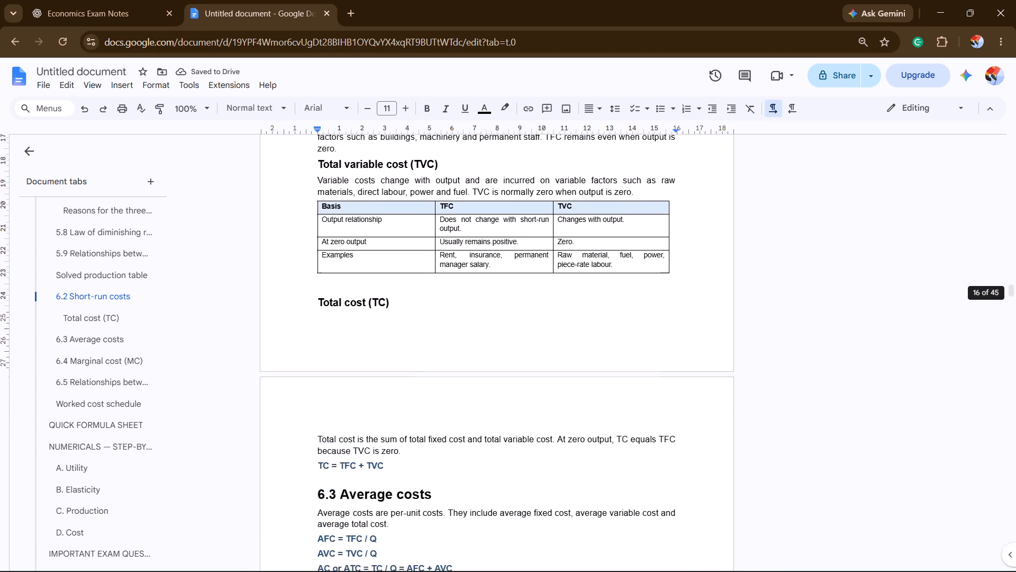
left_click(313, 336)
key("Return")
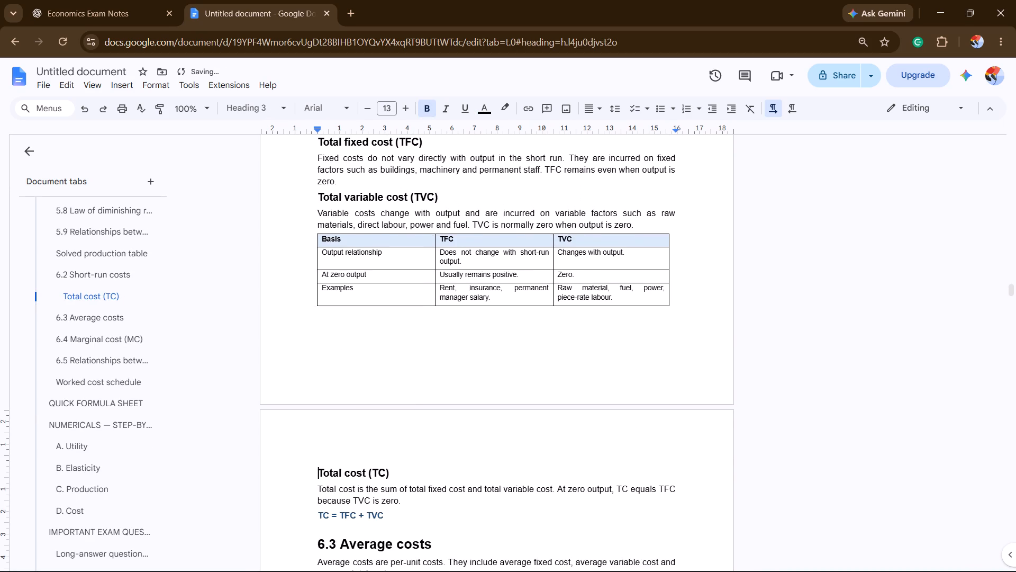
Remove the extra spacing above the "6.5 Relationships between short-run cost curves" heading, keeping it on its own line.
scroll(313, 336, "down", 11)
scroll(313, 336, "up", 3)
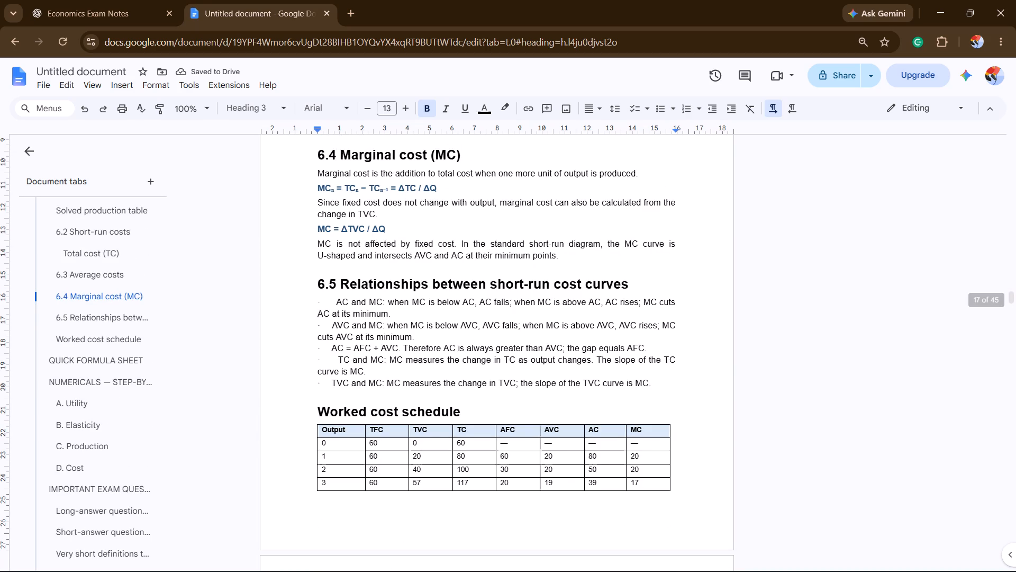
left_click(313, 288)
key("BackSpace")
key("Return")
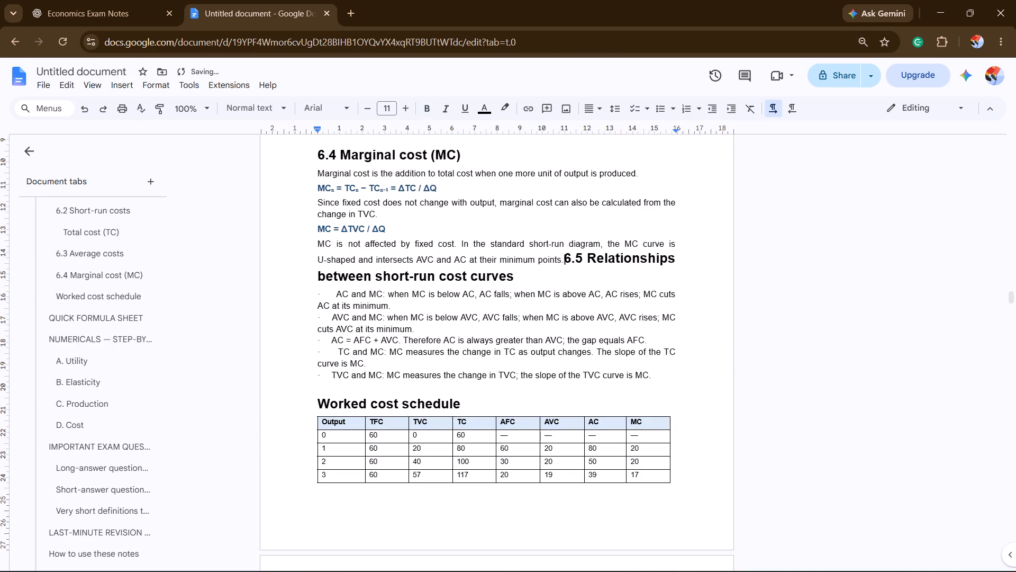
Insert three blank lines before the "Worked cost schedule" heading to move it and its whole table onto the next page.
scroll(313, 288, "up", 2)
scroll(315, 302, "down", 4)
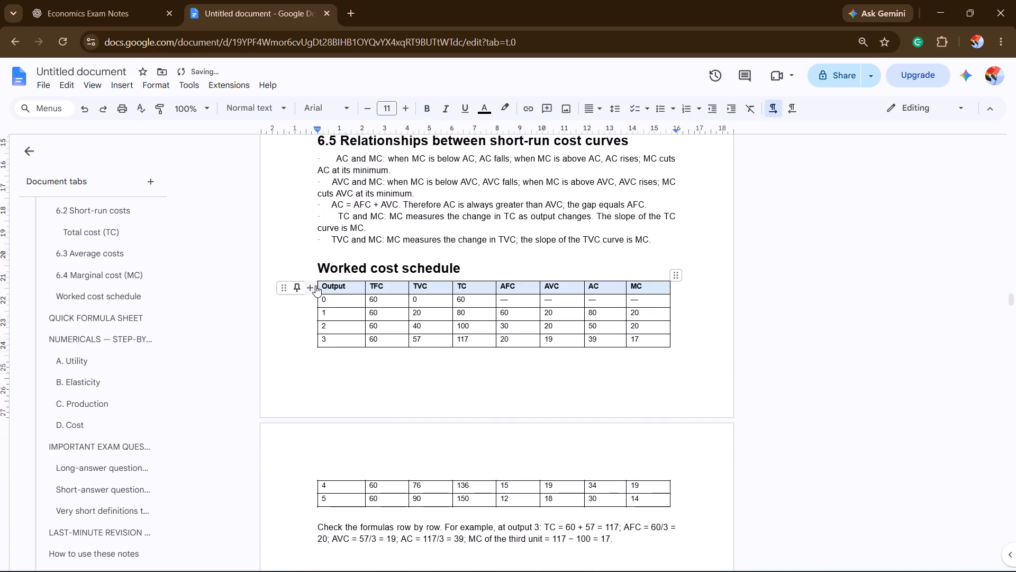
left_click(310, 262)
key("Return")
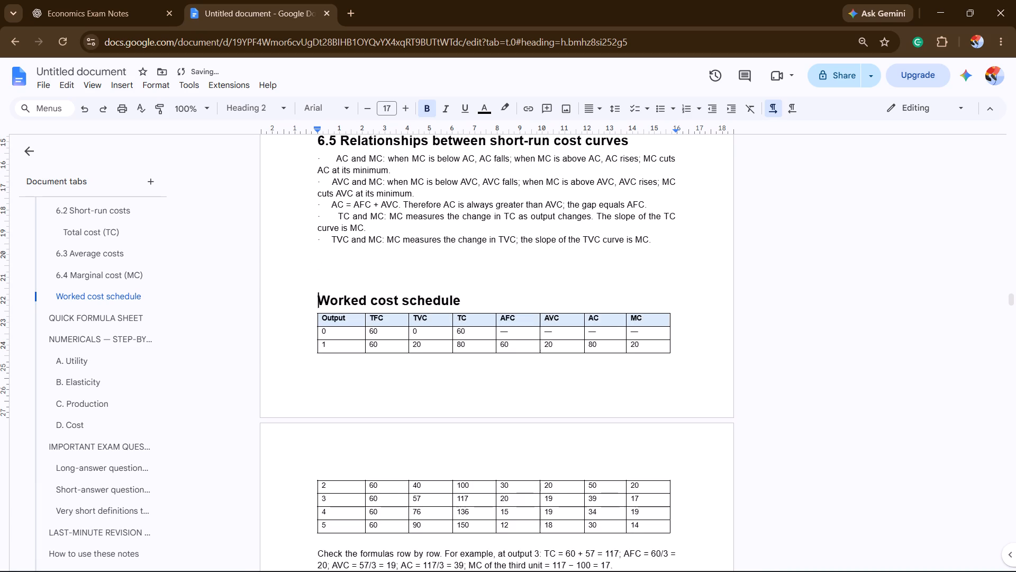
key("Return")
key("Return")
scroll(310, 262, "down", 4)
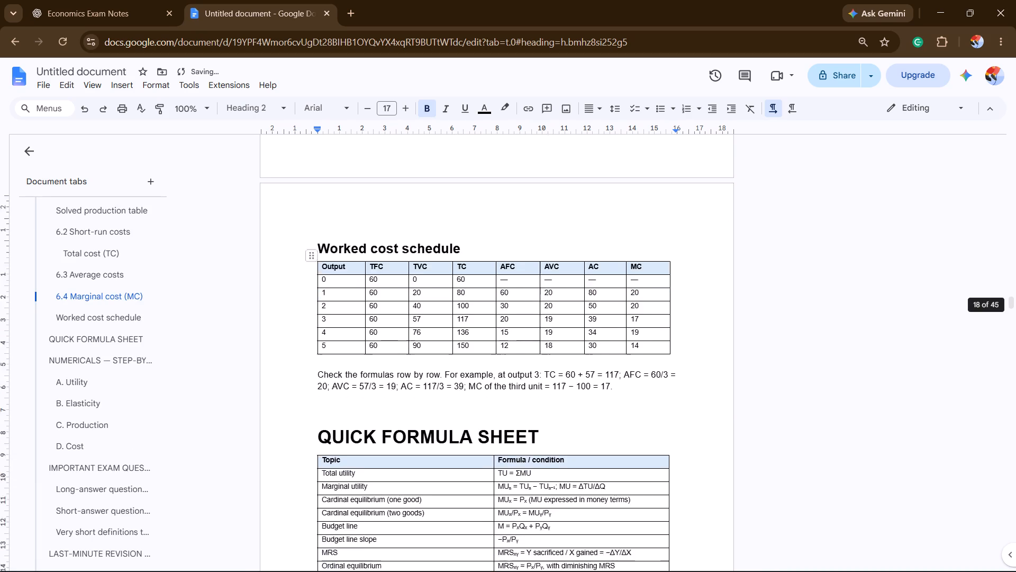
Insert a blank line before the "NUMERICALS — STEP-BY-STEP PRACTICE" heading to push it onto the page with its questions.
scroll(310, 262, "down", 9)
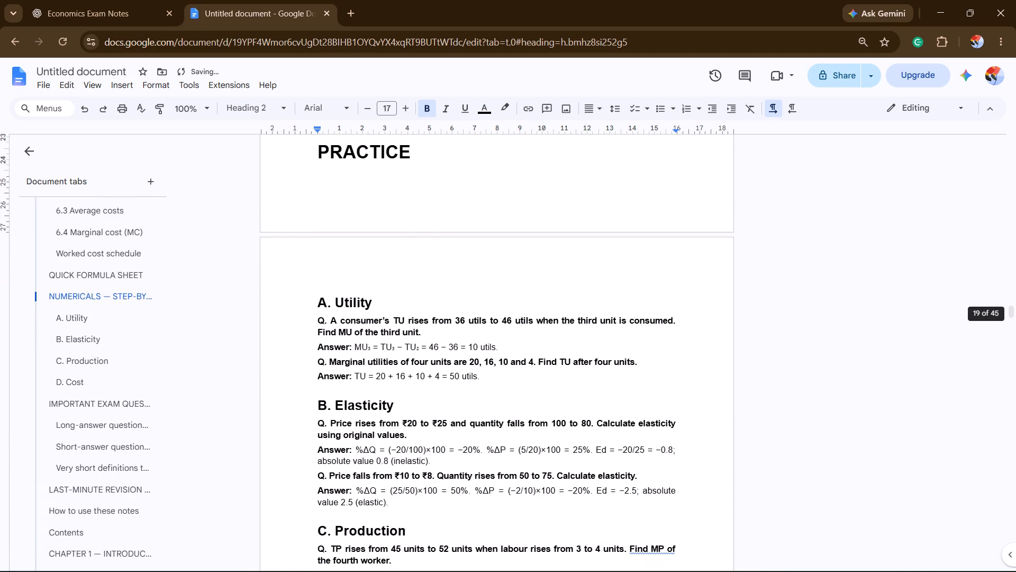
scroll(313, 251, "up", 2)
left_click(313, 251)
key("Return")
Check the layout from the numericals section past the last-minute revision plan to "How to use these notes", and look through the document outline.
scroll(313, 251, "down", 3)
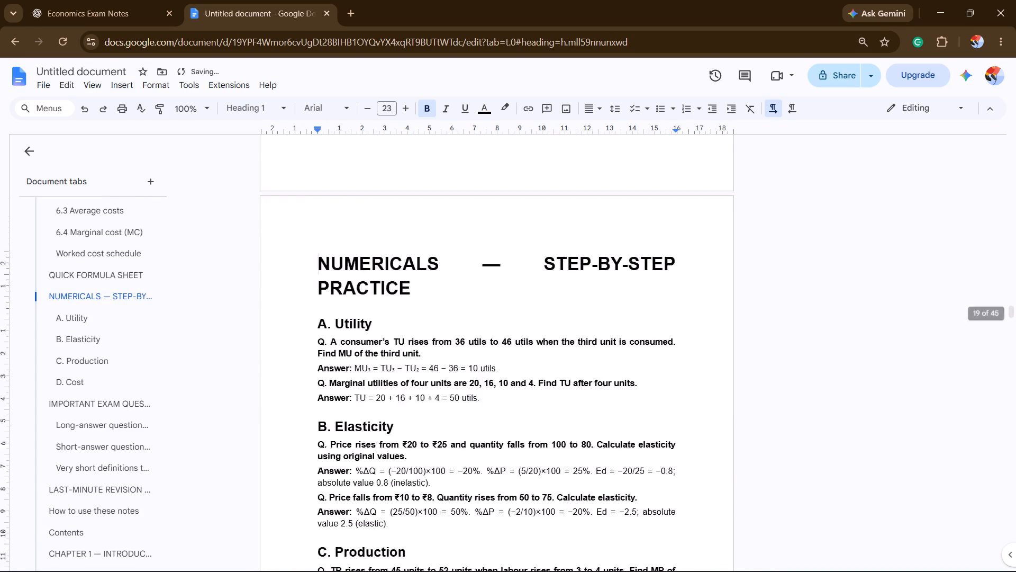
scroll(314, 254, "down", 18)
scroll(314, 254, "up", 1)
scroll(314, 254, "down", 7)
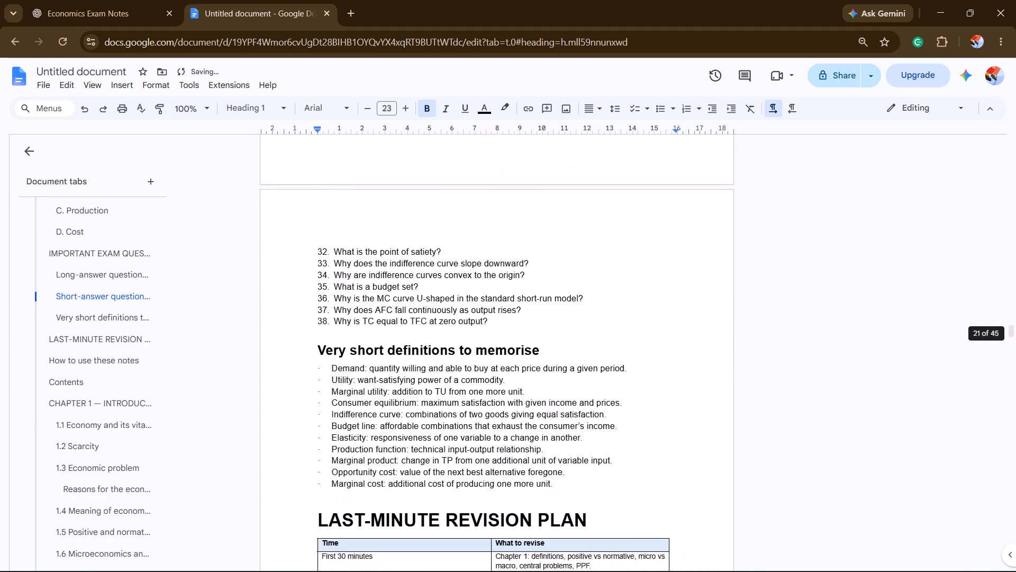
scroll(314, 254, "down", 10)
scroll(74, 358, "down", 13)
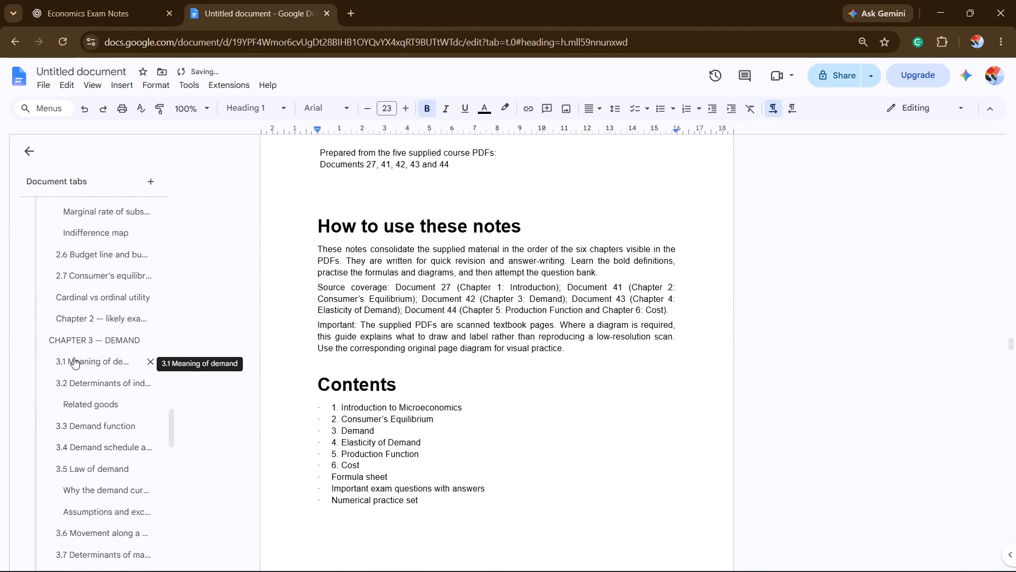
scroll(74, 358, "down", 6)
scroll(74, 358, "up", 1)
scroll(74, 358, "down", 20)
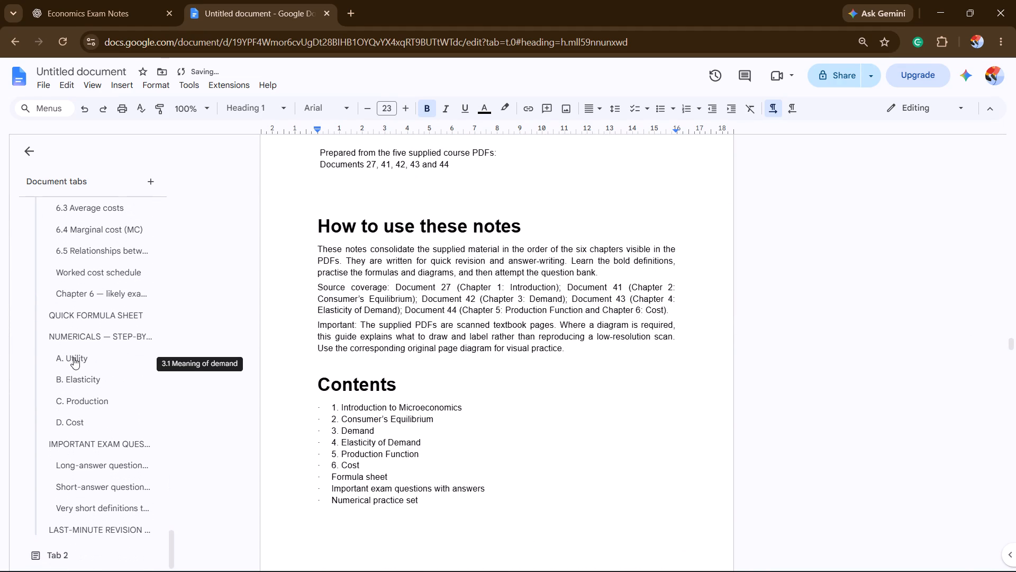
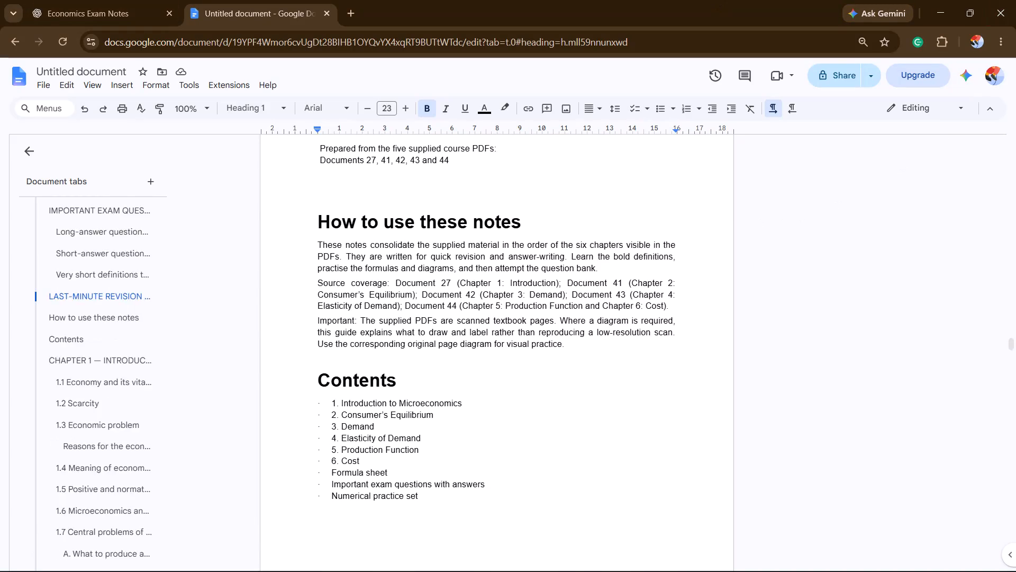
Insert two blank lines before the "1.5 Positive and normative economics" heading to move it and its whole table onto the next page.
scroll(608, 188, "down", 3)
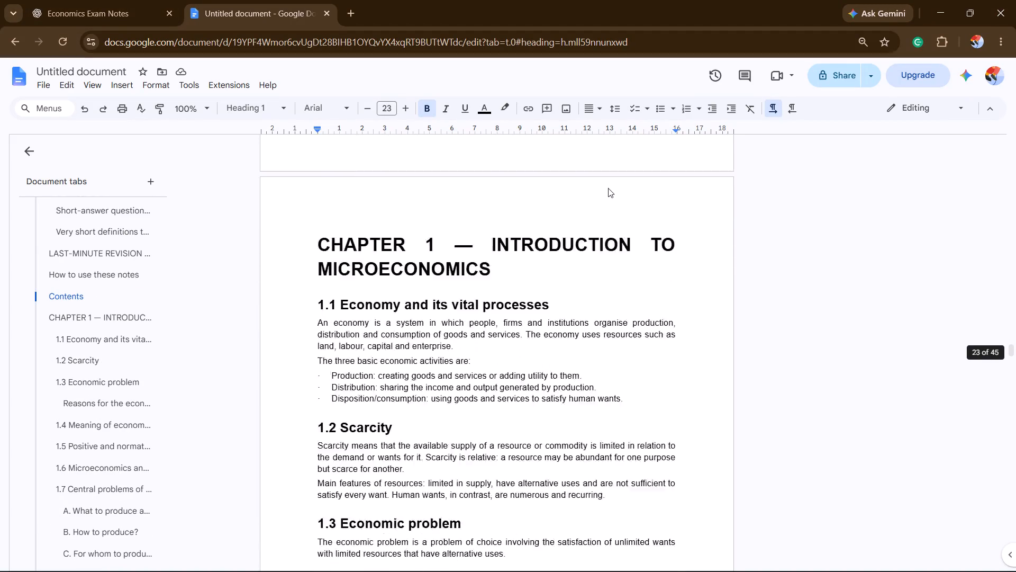
scroll(608, 188, "down", 3)
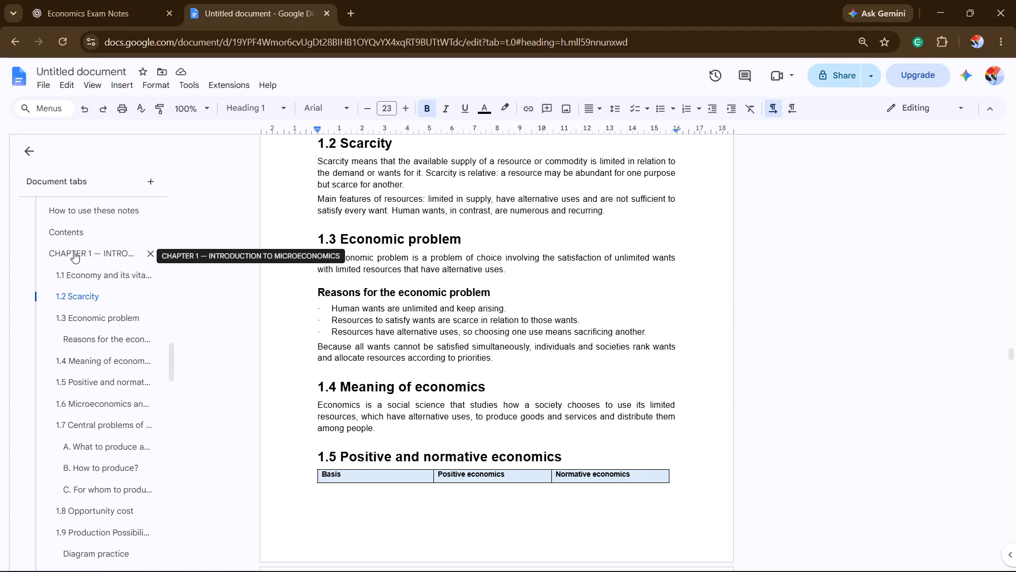
scroll(178, 306, "down", 1)
left_click(316, 388)
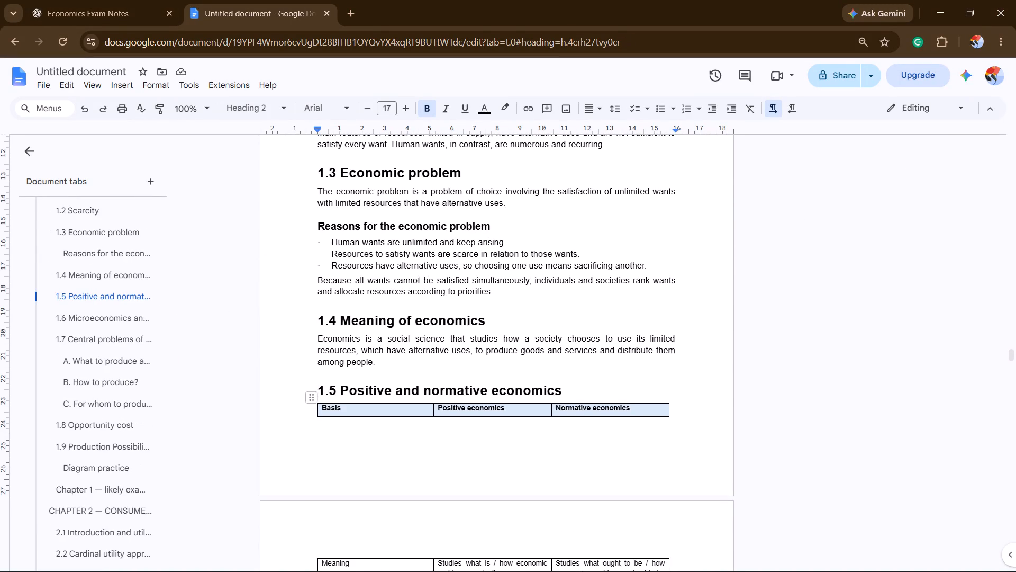
key("Return")
key("Return")
Insert two blank lines before the "A. What to produce and in what quantity?" heading to move it onto the next page with its full paragraph.
scroll(373, 350, "down", 3)
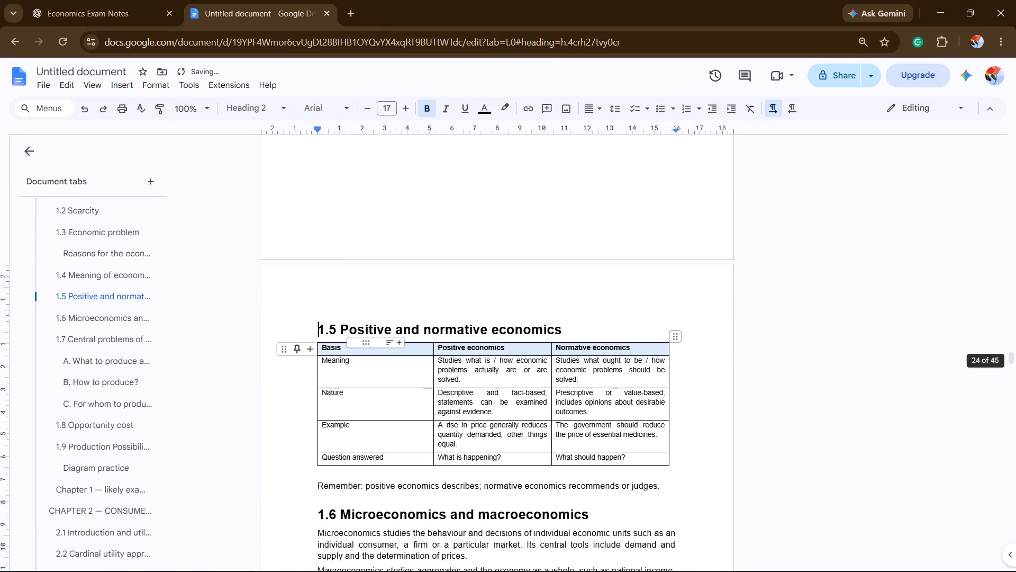
scroll(383, 343, "down", 11)
scroll(383, 343, "up", 3)
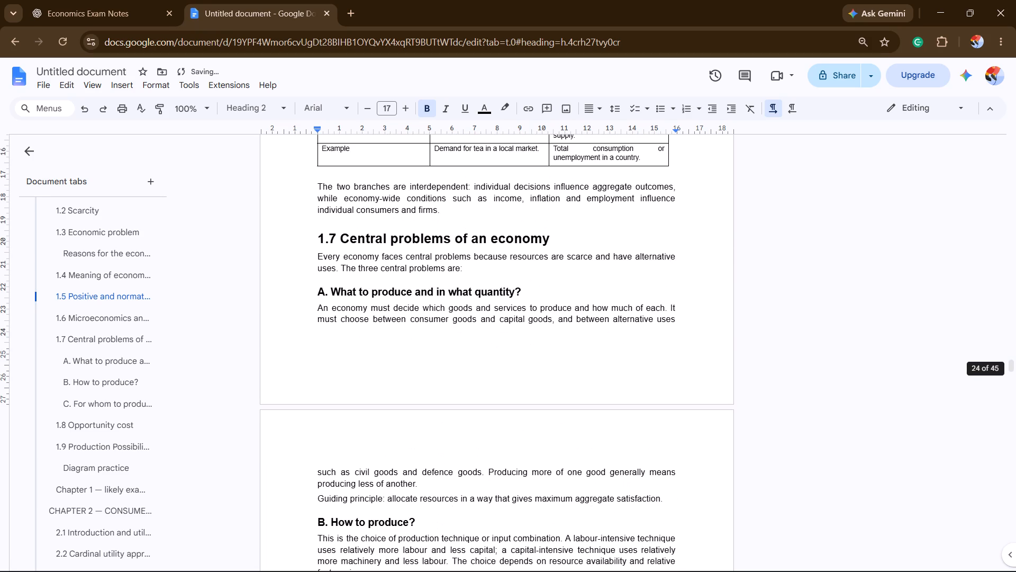
left_click(317, 283)
key("Return")
key("Return")
Remove the extra spacing above the "1.9 Production Possibility Frontier (PPF)" heading, keeping it on its own line, so its closing paragraph fits the page.
scroll(321, 288, "down", 2)
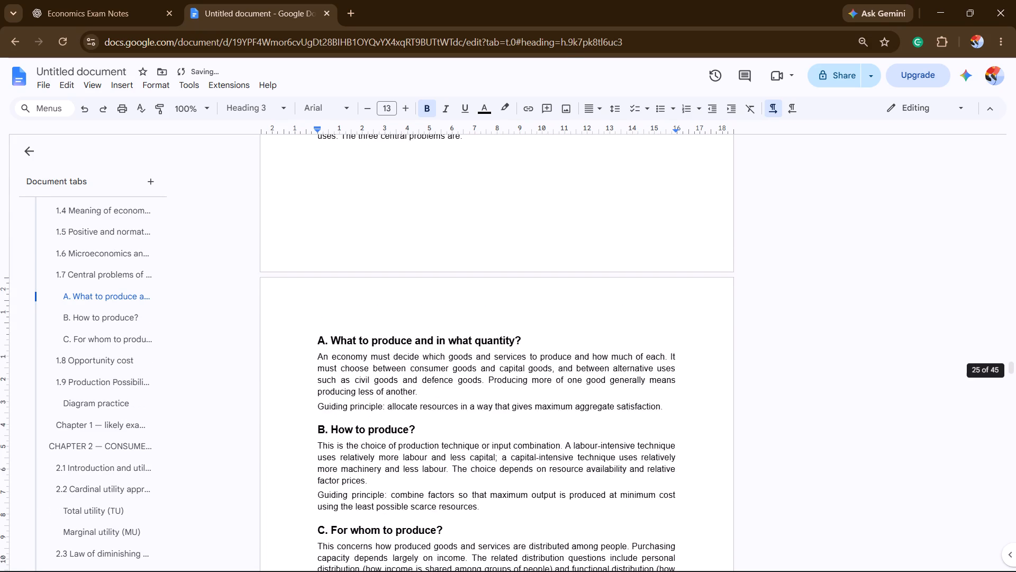
scroll(321, 288, "down", 10)
scroll(321, 288, "up", 1)
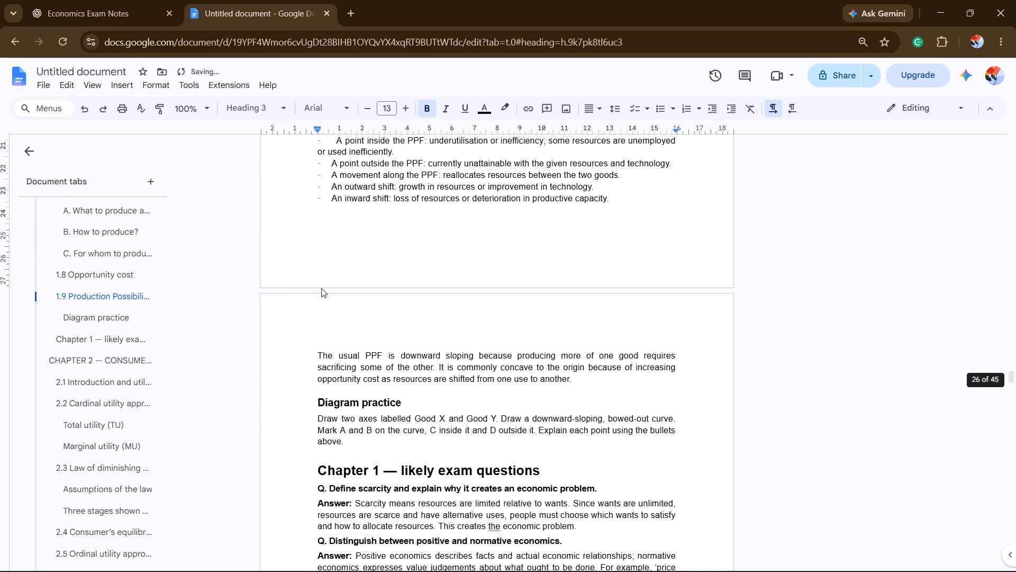
scroll(321, 288, "up", 1)
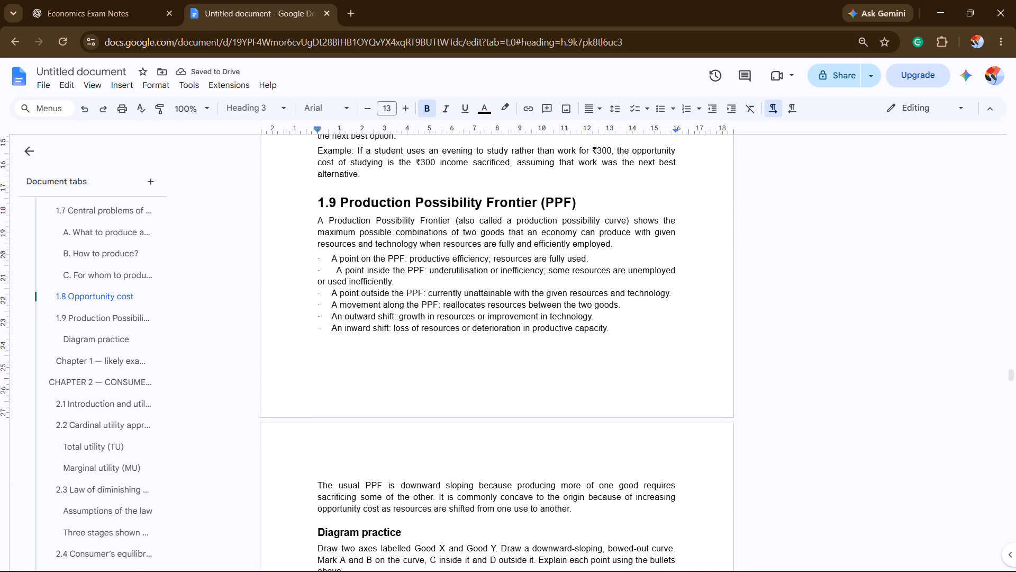
left_click(314, 200)
key("Return")
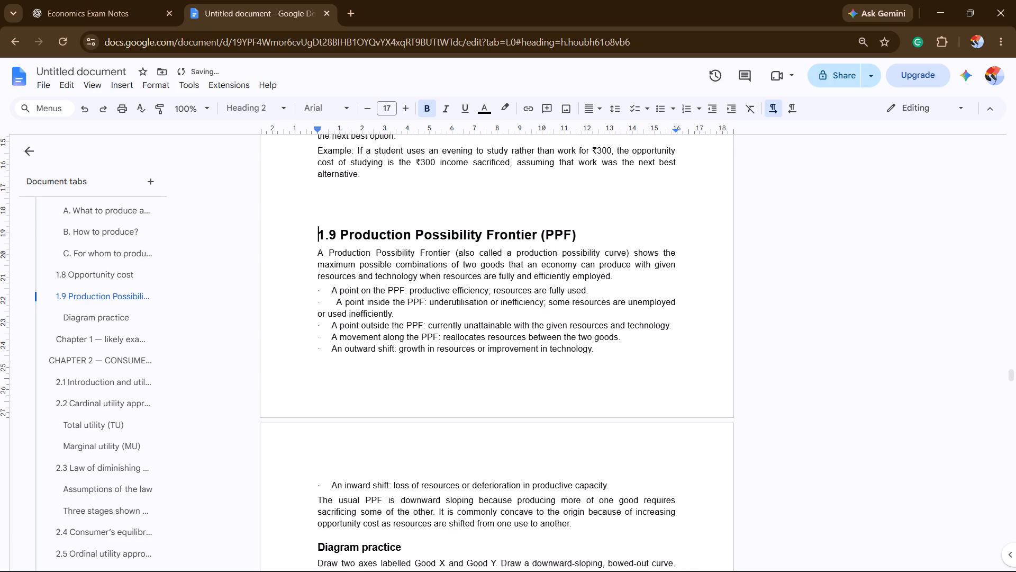
key("BackSpace")
key("BackSpace")
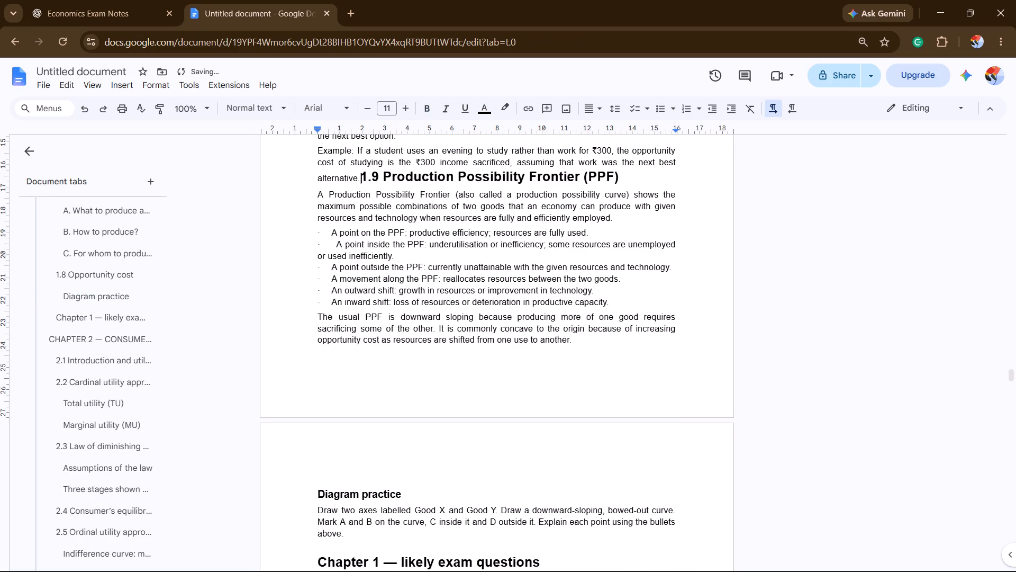
key("Return")
scroll(314, 200, "up", 3)
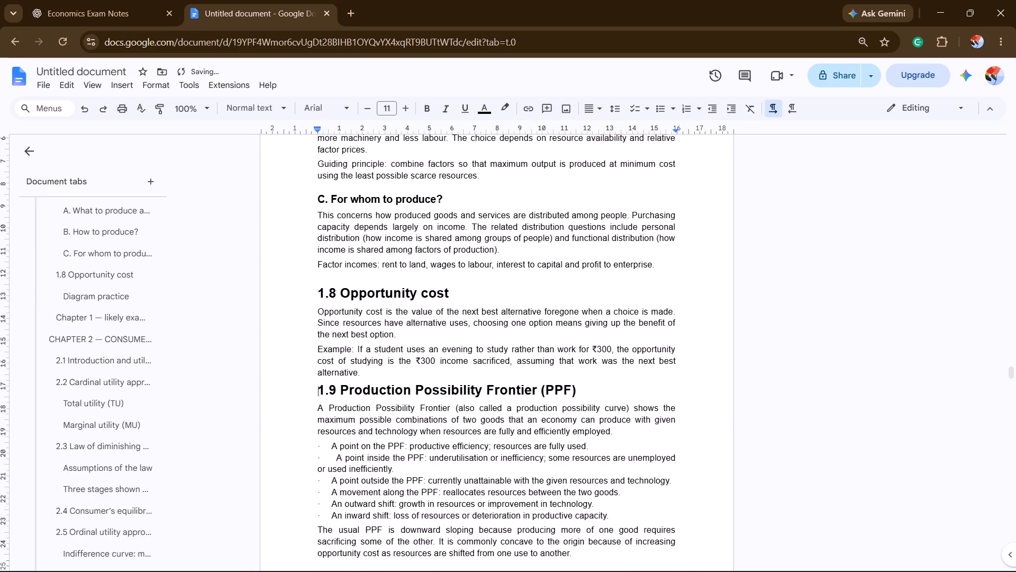
Check the page breaks from the Chapter 1 diagram practice through Chapter 2 to section 3.4 on the demand schedule.
scroll(321, 284, "down", 5)
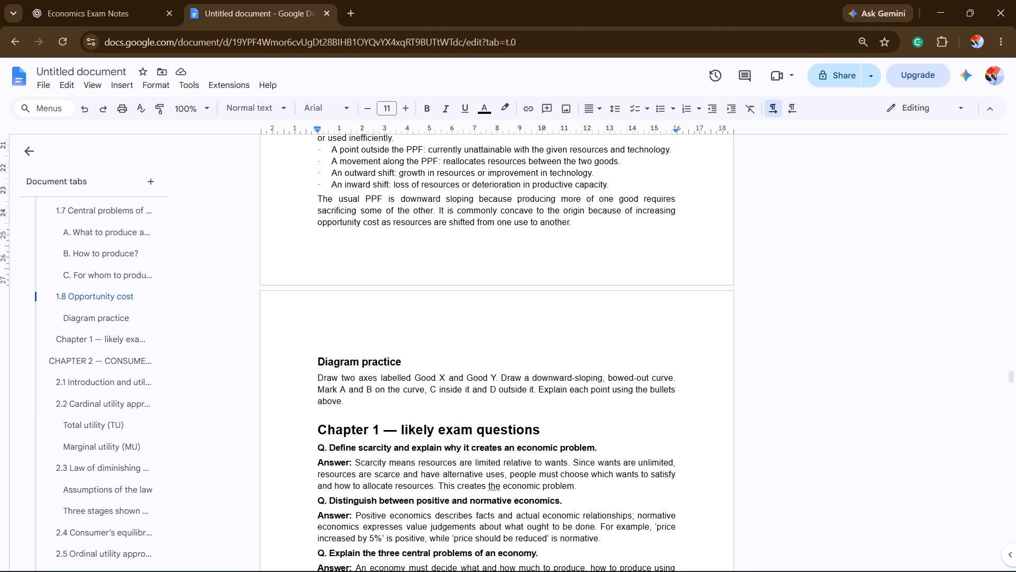
scroll(321, 284, "down", 6)
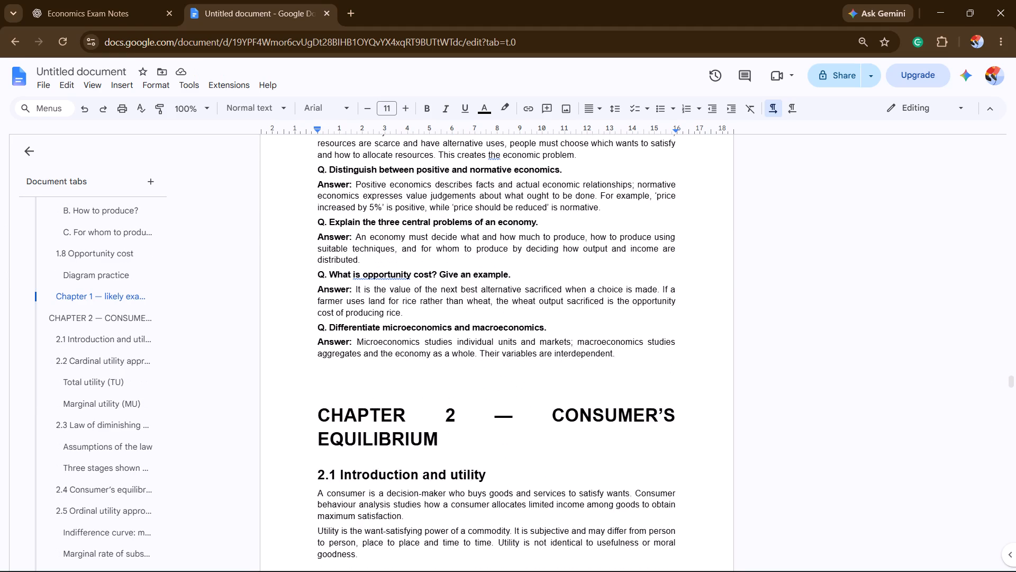
scroll(321, 284, "down", 9)
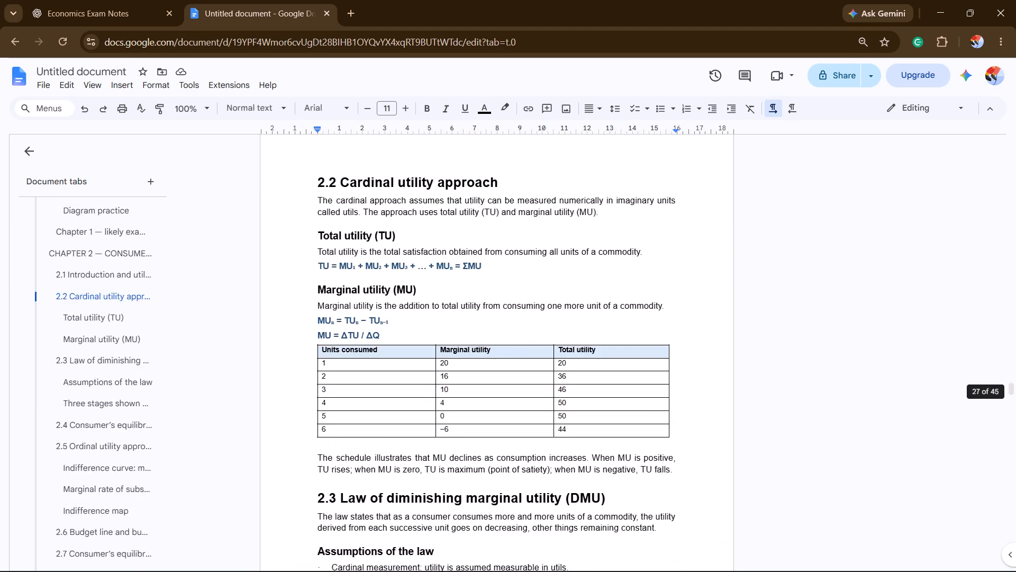
scroll(321, 284, "down", 16)
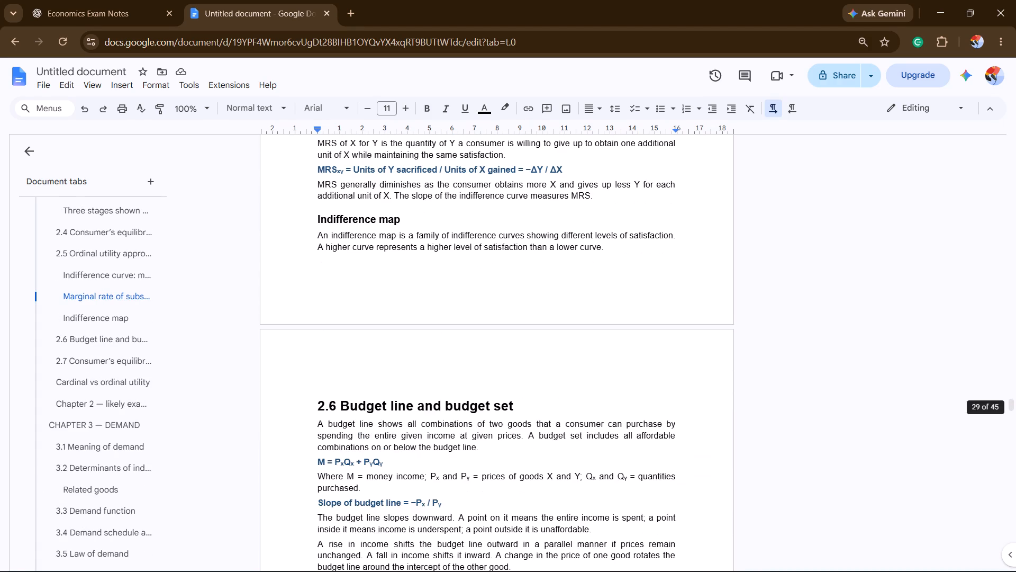
scroll(321, 284, "down", 15)
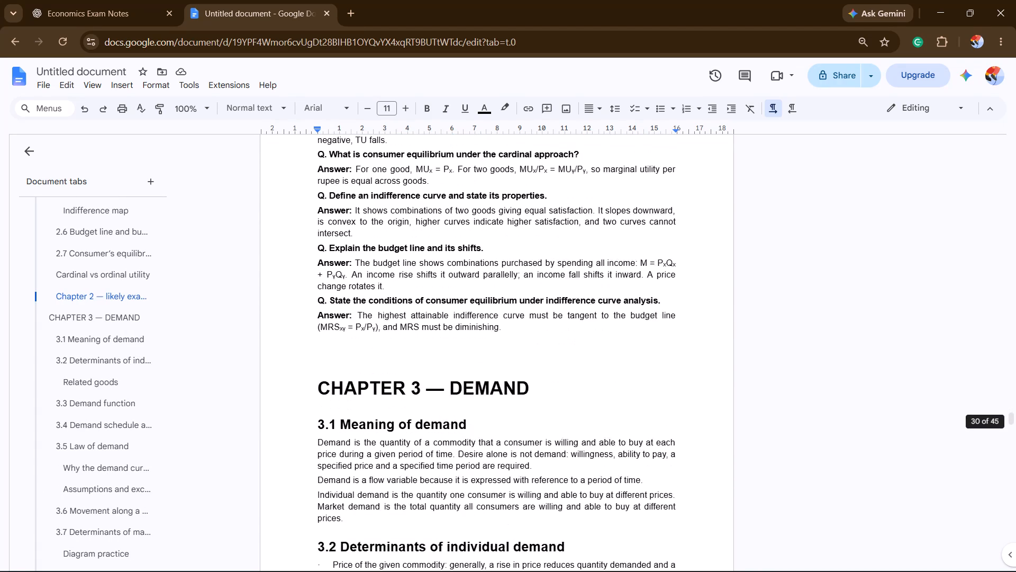
scroll(321, 284, "down", 9)
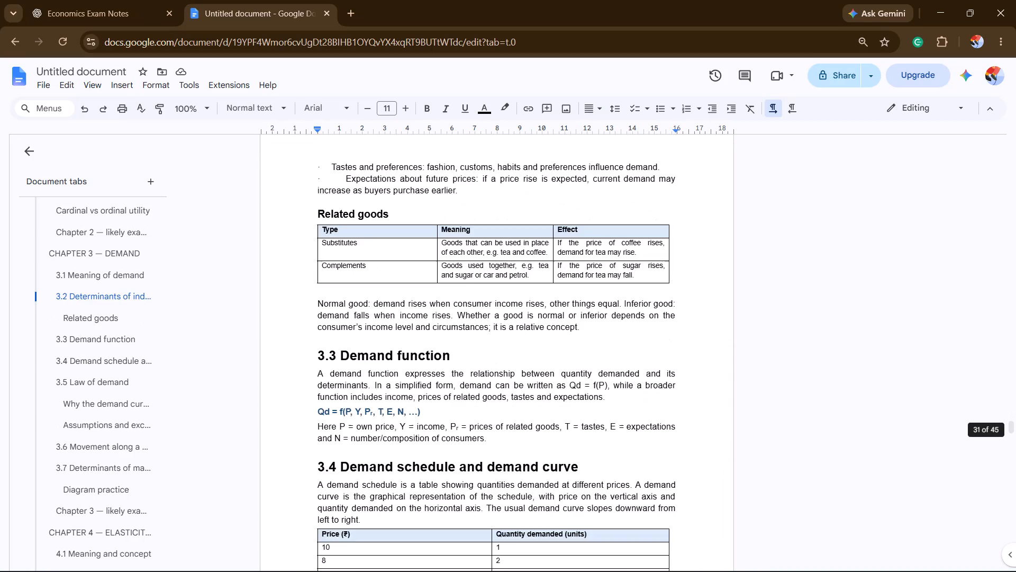
Insert three blank lines before the "Chapter 2 — likely exam questions" heading to push it onto the page with its questions.
scroll(321, 284, "up", 9)
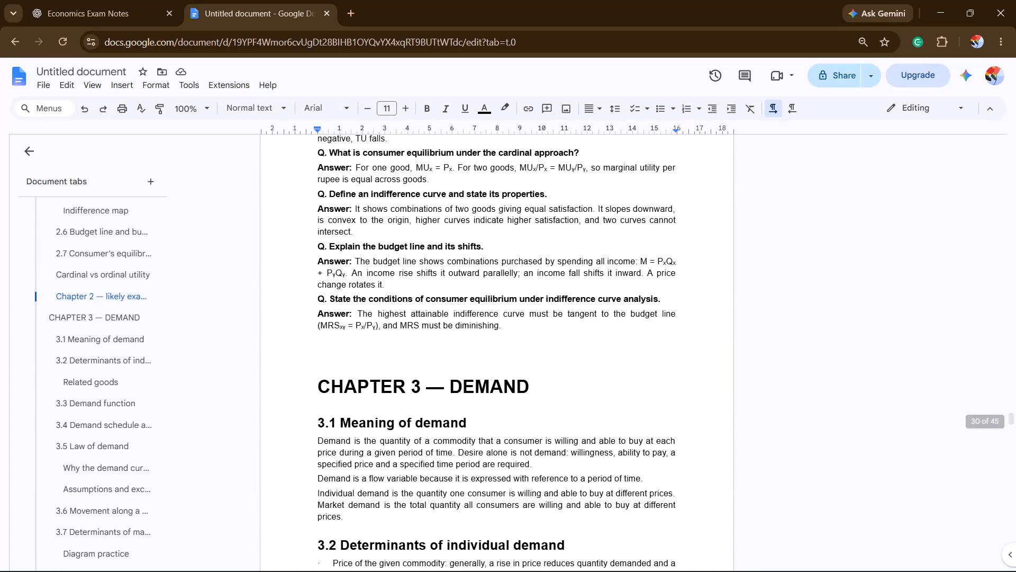
left_click(315, 361)
scroll(315, 324, "up", 6)
left_click(303, 269)
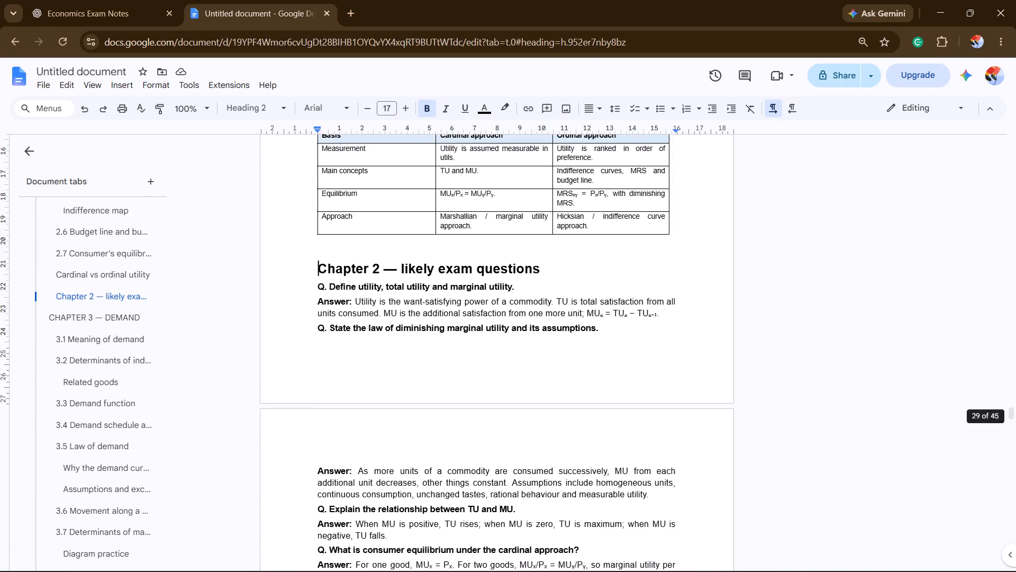
key("Return")
key("Return")
key("Return")
Check the page layout from the Chapter 2 exam questions through Chapter 3 to the opening sections of Chapter 4.
scroll(303, 269, "down", 7)
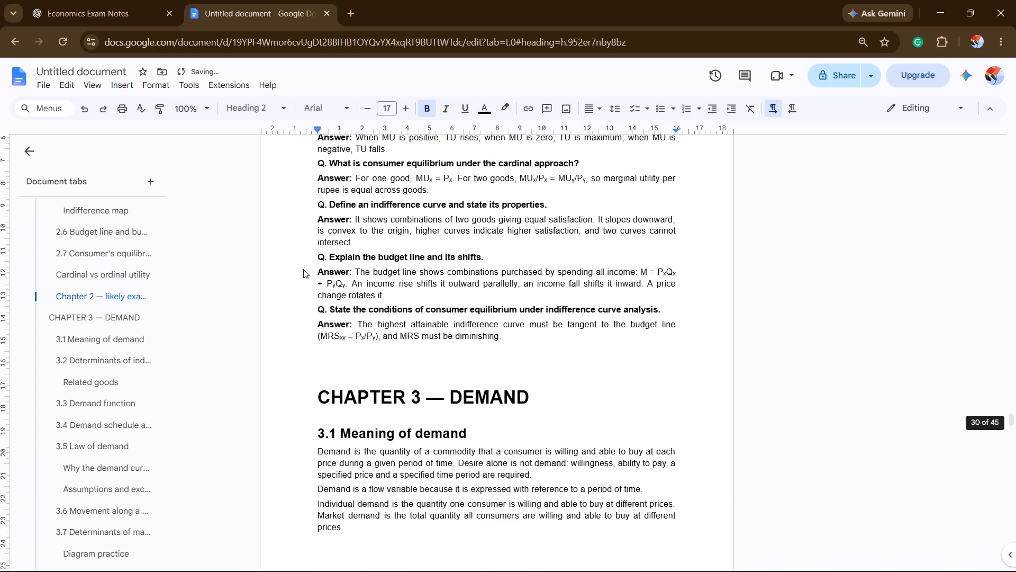
scroll(303, 269, "down", 2)
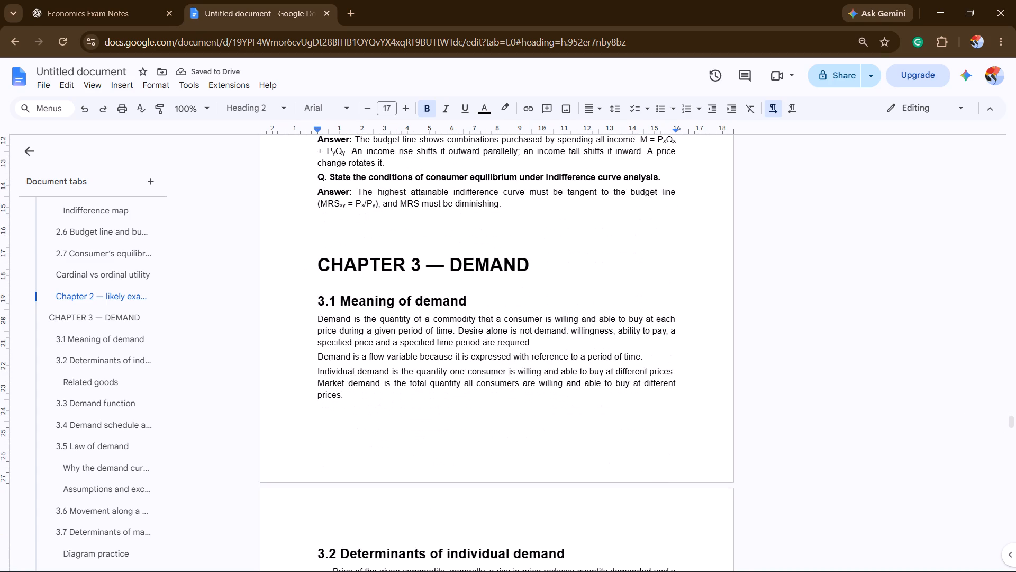
scroll(306, 270, "down", 16)
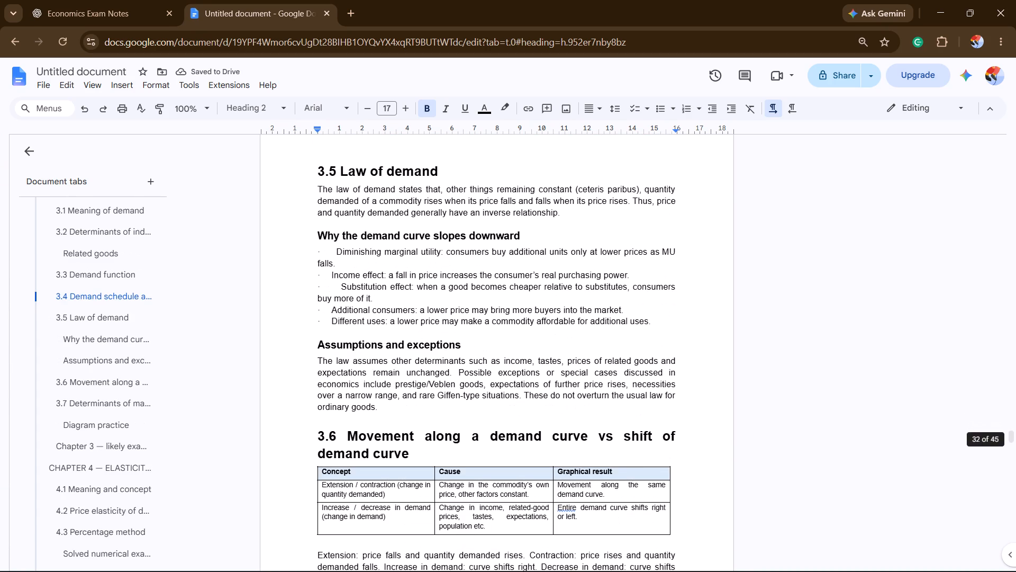
scroll(306, 270, "down", 6)
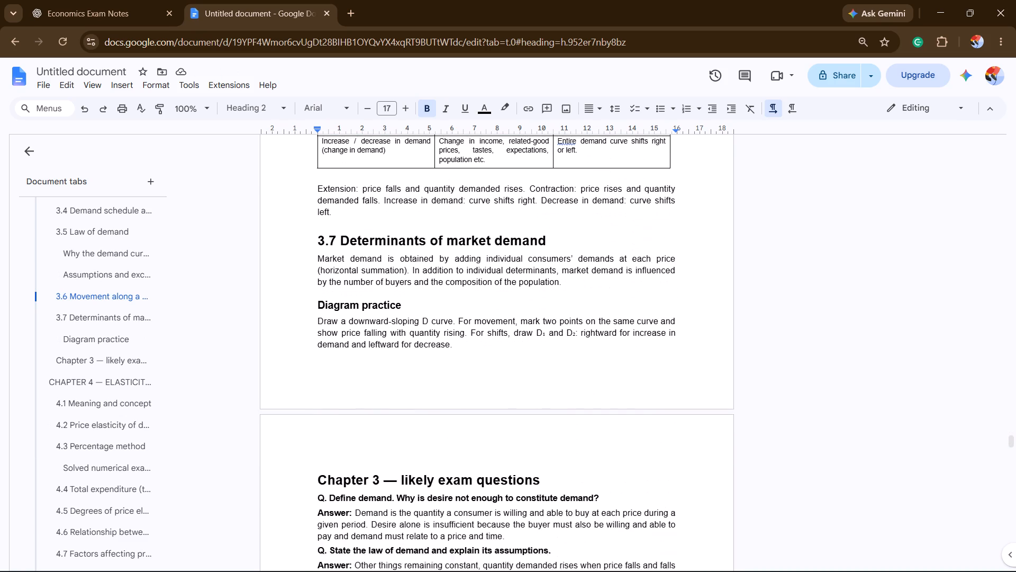
scroll(306, 270, "down", 10)
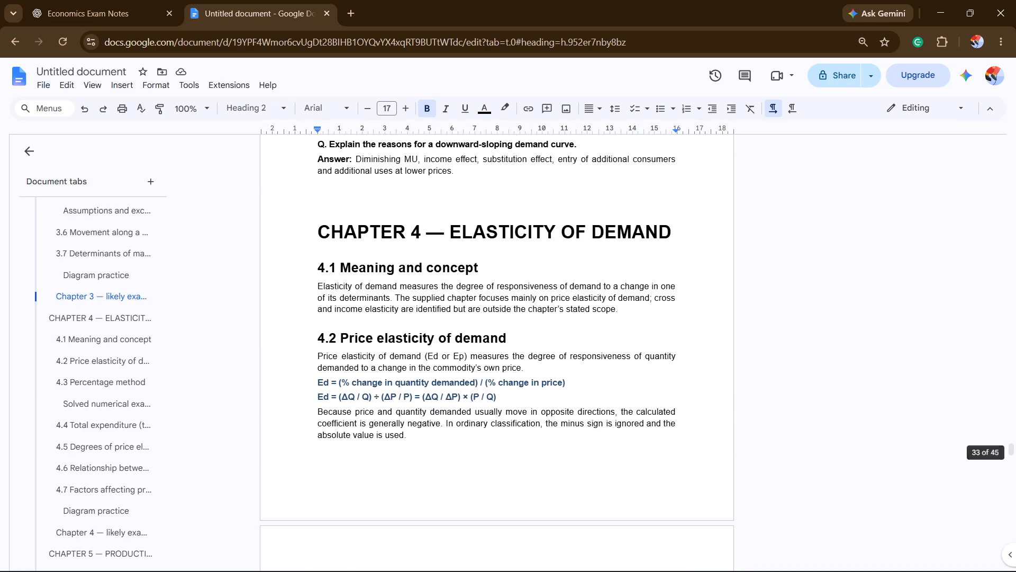
Check the page breaks and split tables from section 4.3 through the Chapter 4 exam questions to section 5.4 on fixed and variable factors.
scroll(306, 270, "down", 11)
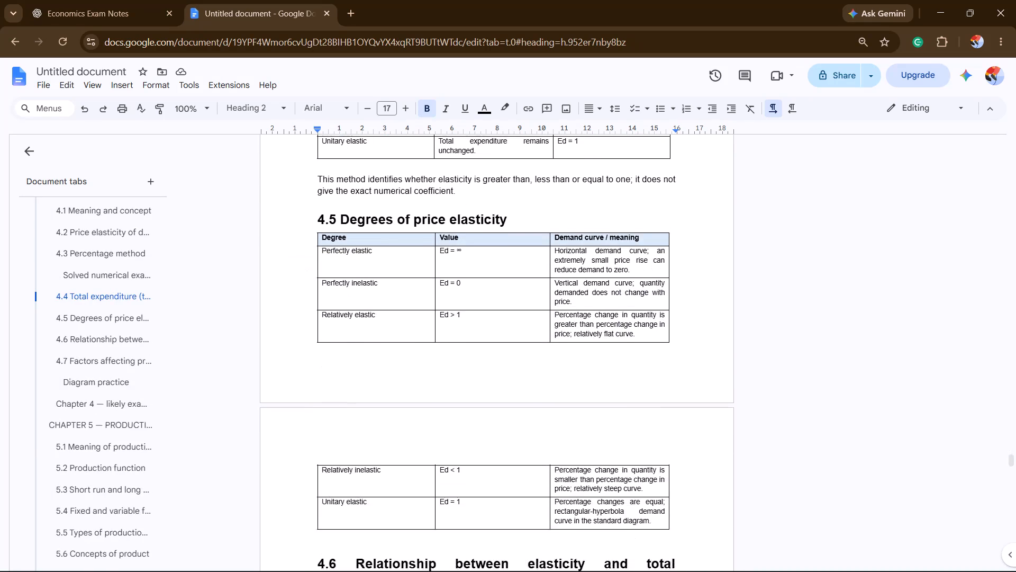
scroll(306, 270, "down", 9)
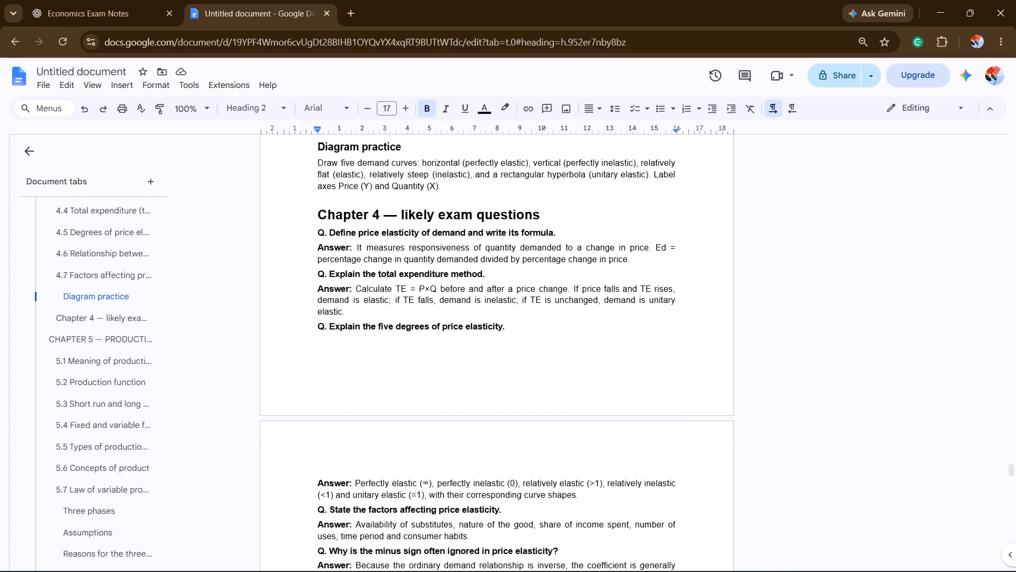
scroll(306, 270, "down", 1)
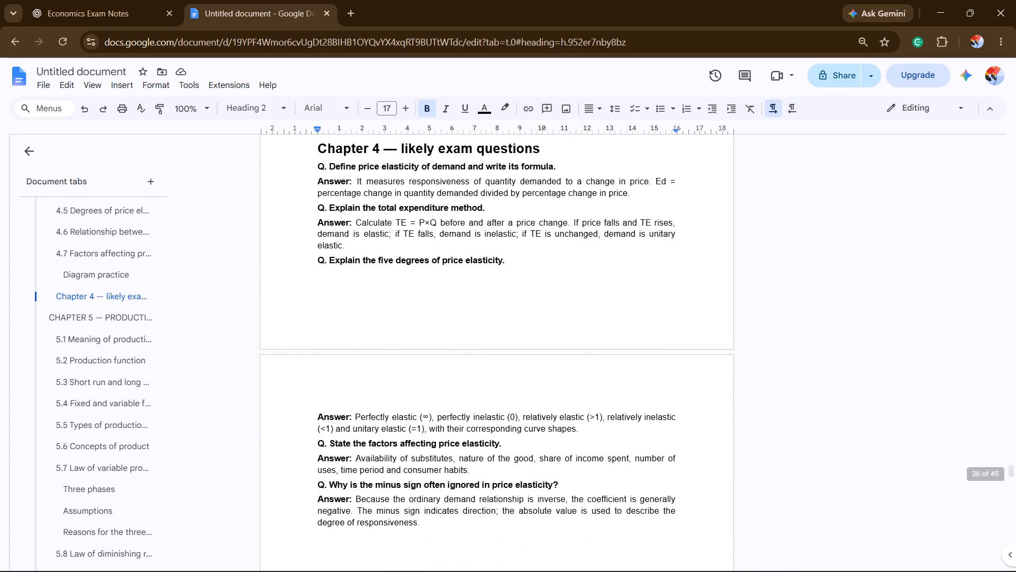
scroll(306, 270, "down", 3)
scroll(306, 270, "up", 2)
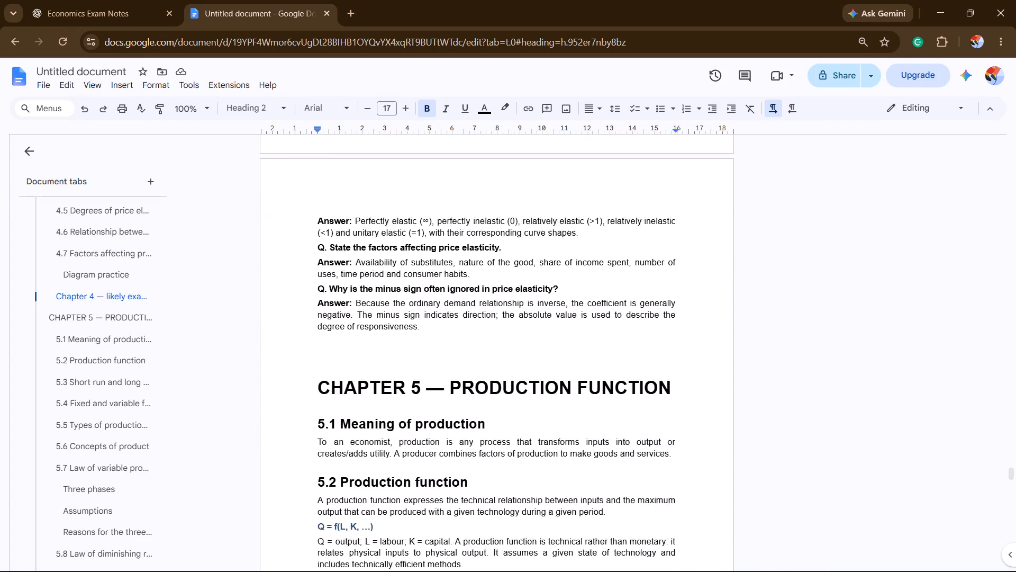
scroll(306, 270, "up", 4)
scroll(306, 270, "down", 4)
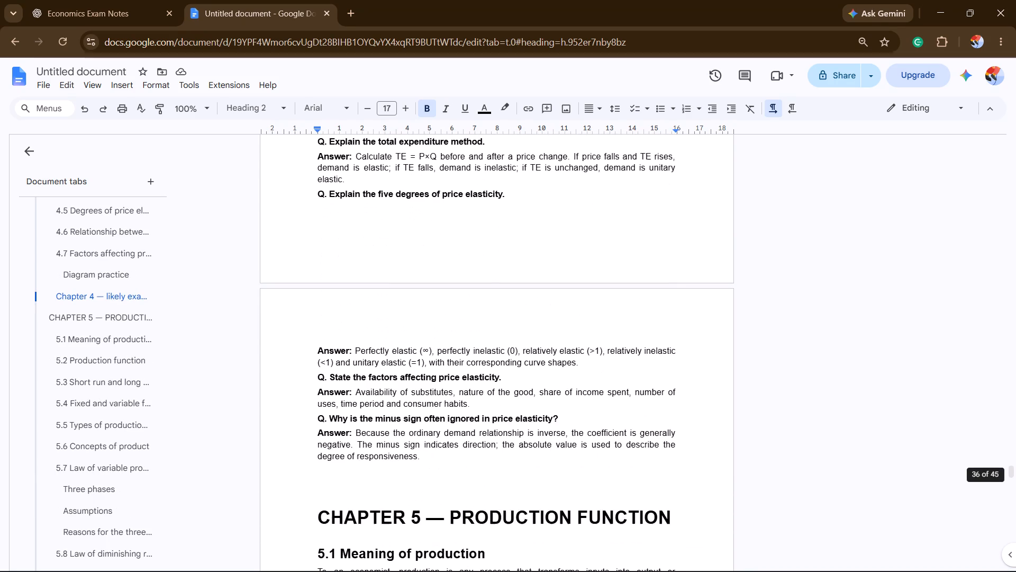
scroll(306, 270, "down", 10)
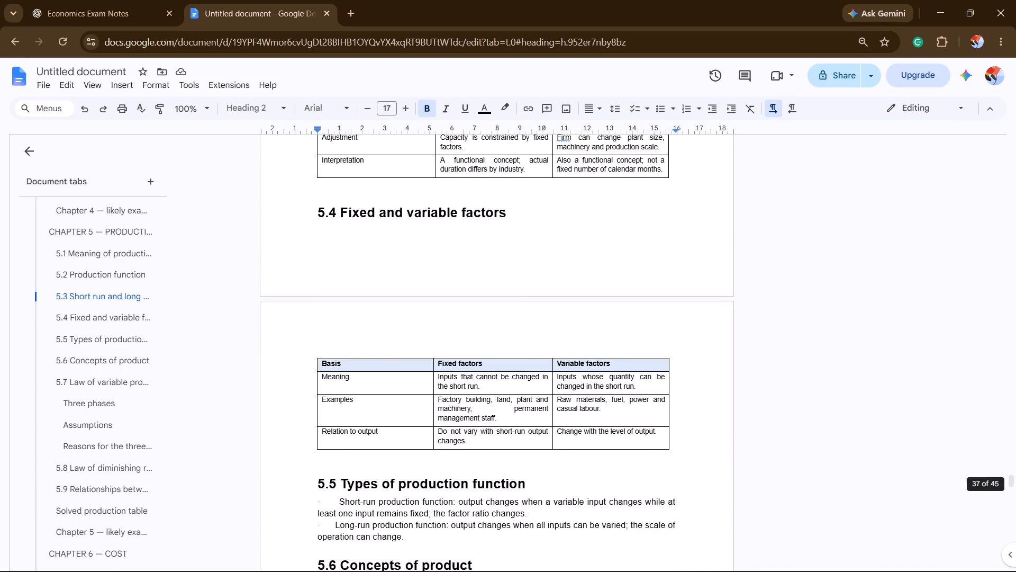
Insert five blank lines before the "Chapter 4 — likely exam questions" heading to move it onto the page with its questions.
scroll(306, 270, "up", 12)
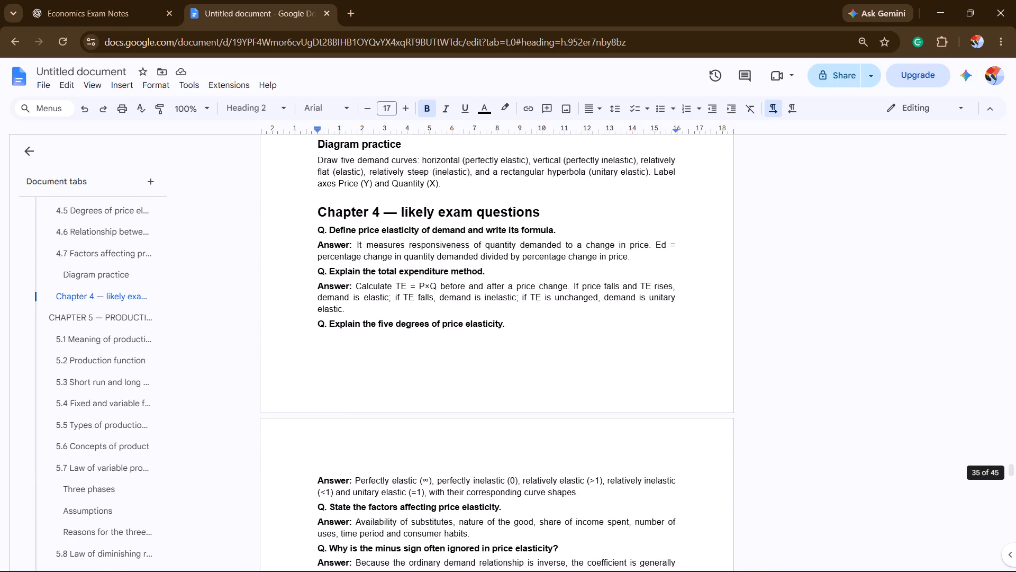
left_click(308, 217)
key("Return")
key("Return")
key("Return")
key("Return")
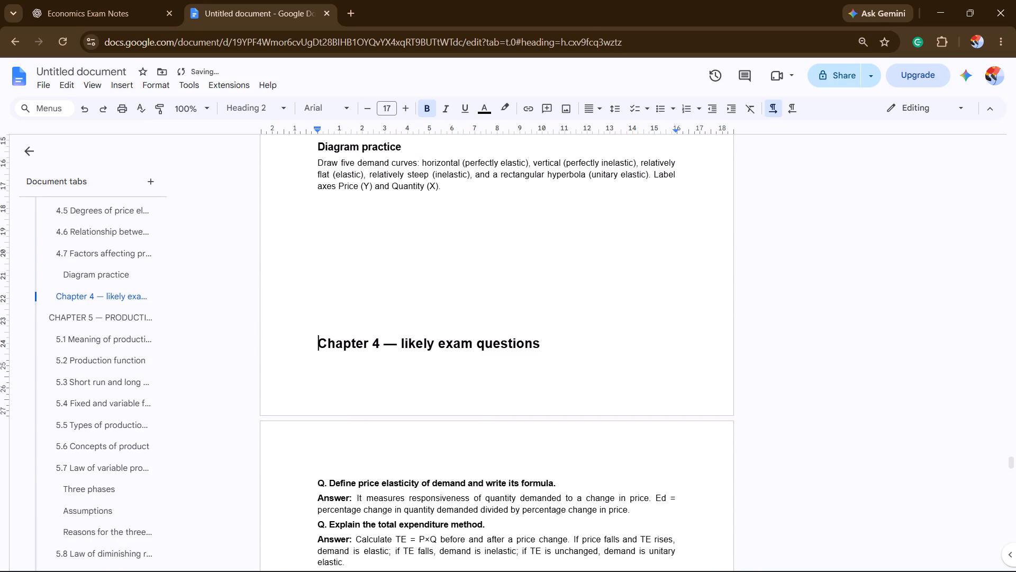
key("Return")
Insert six blank lines before the "CHAPTER 5 — PRODUCTION FUNCTION" heading so that the chapter starts on a new page.
scroll(308, 217, "down", 9)
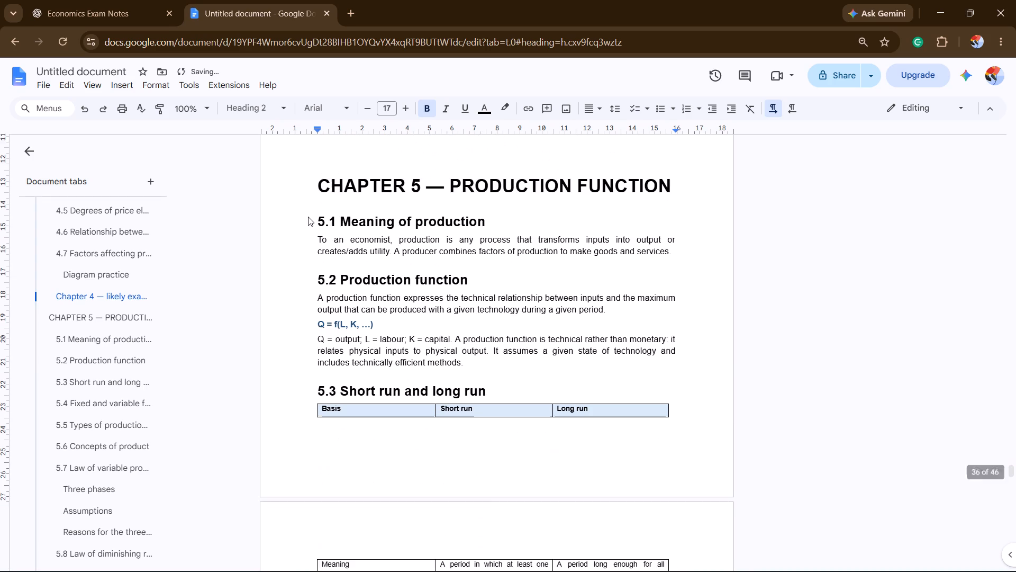
left_click(306, 204)
left_click(301, 189)
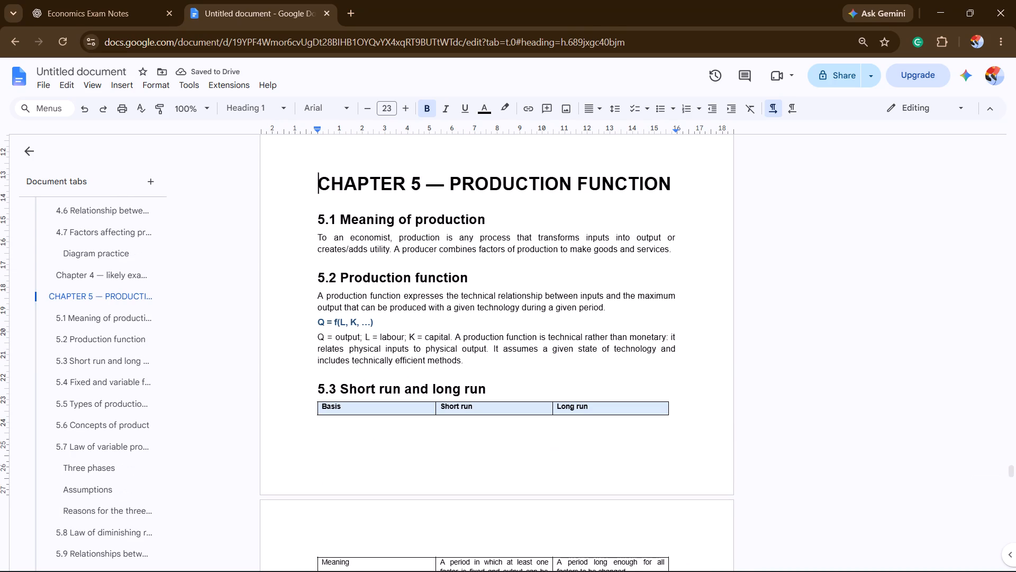
key("Return")
key("Return")
key("Return")
key("Return")
key("Return")
key("Return")
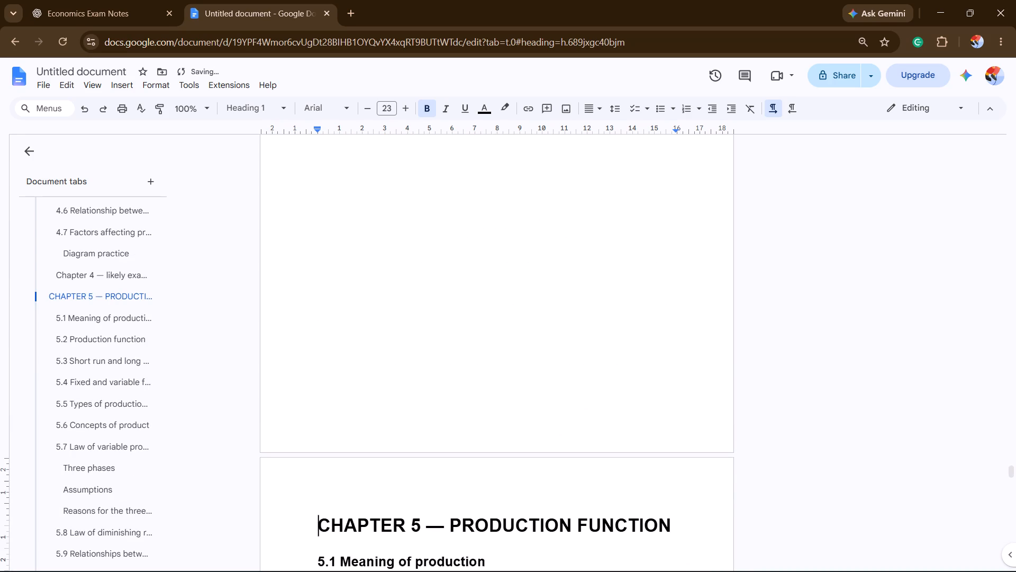
Close up the blank gap above the "5.5 Types of production function" heading, keeping the heading on its own line below the table.
scroll(301, 189, "down", 10)
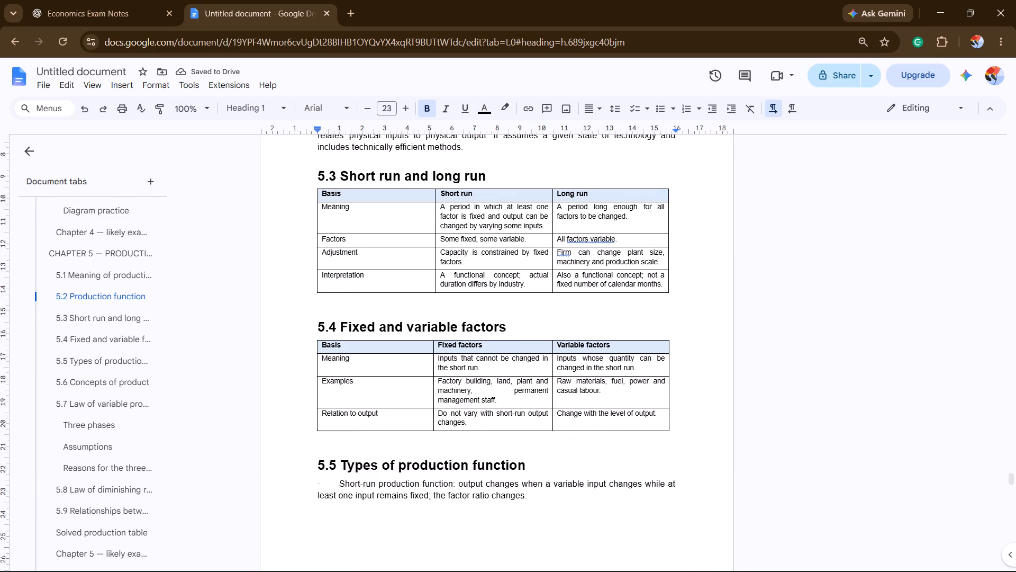
scroll(303, 202, "down", 3)
scroll(303, 202, "up", 2)
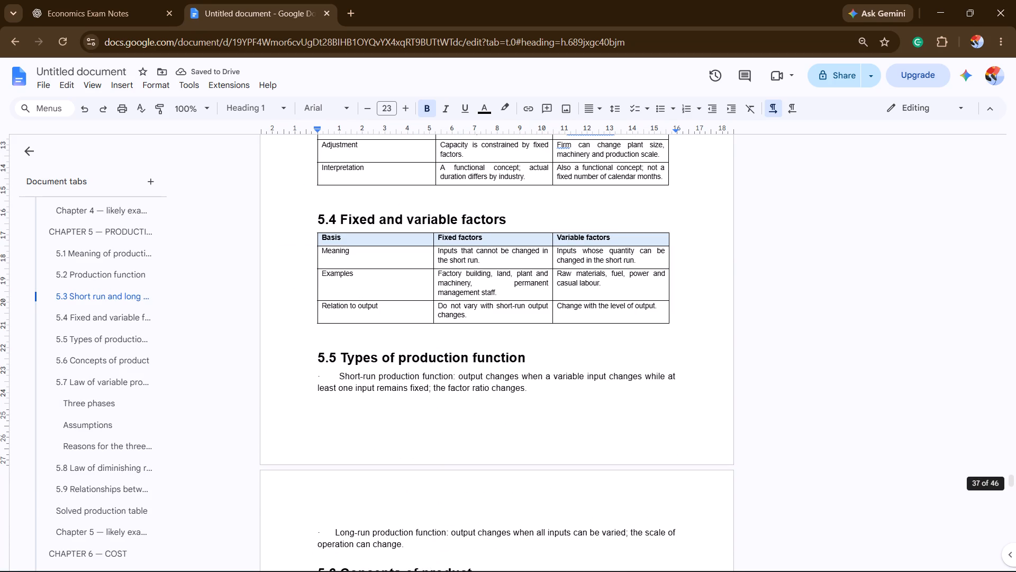
left_click(316, 352)
key("BackSpace")
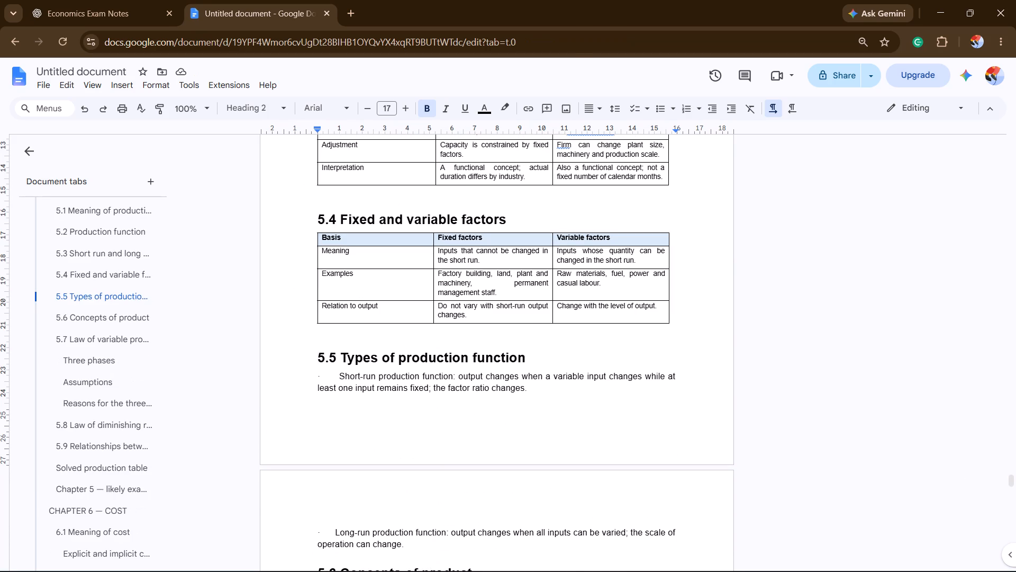
scroll(316, 352, "down", 1)
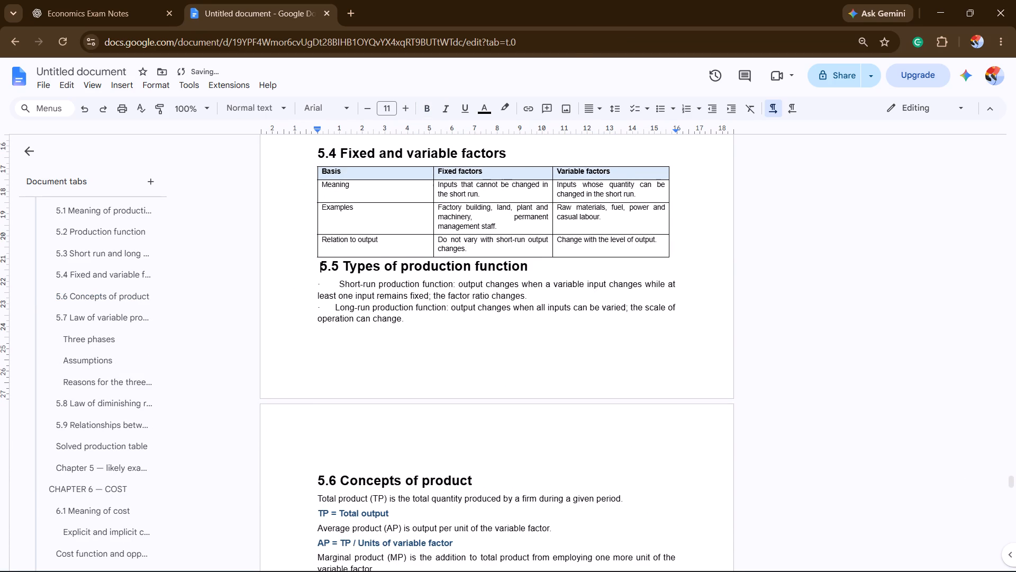
key("Return")
Tighten the gap above the "5.6 Concepts of product" heading by joining it to the previous paragraph and splitting it off again.
scroll(316, 352, "down", 4)
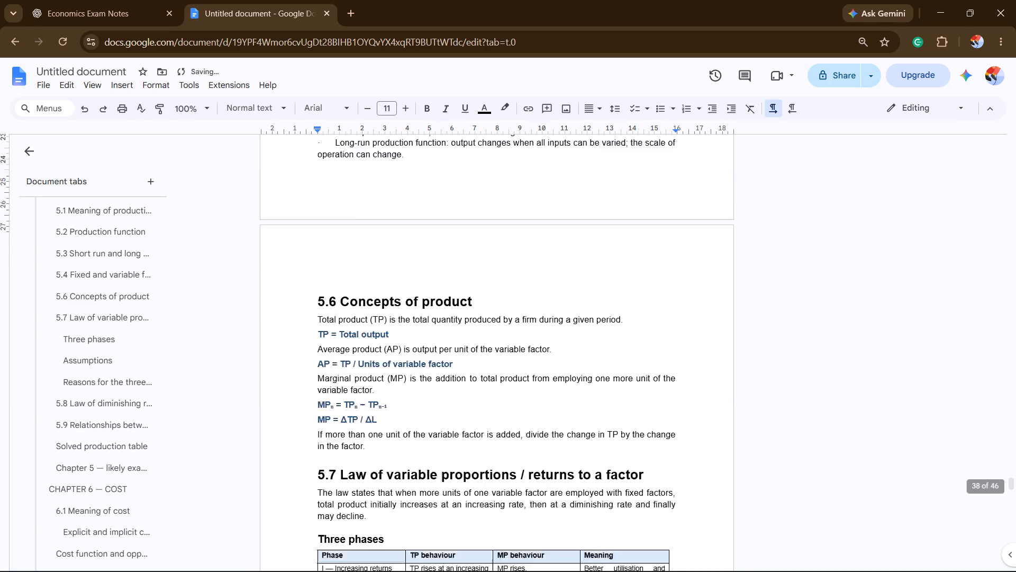
scroll(316, 352, "down", 9)
scroll(316, 352, "up", 2)
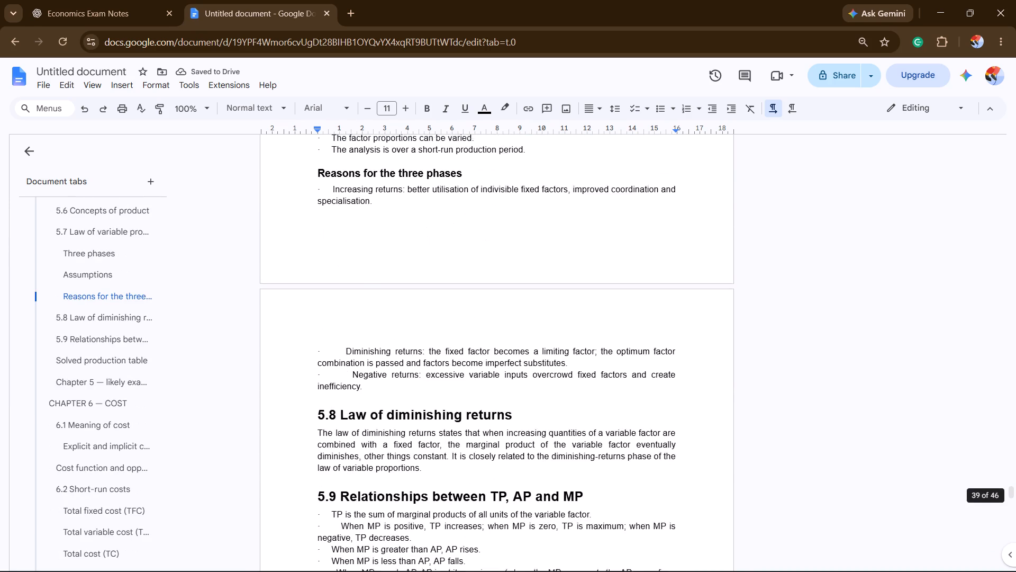
scroll(316, 352, "up", 8)
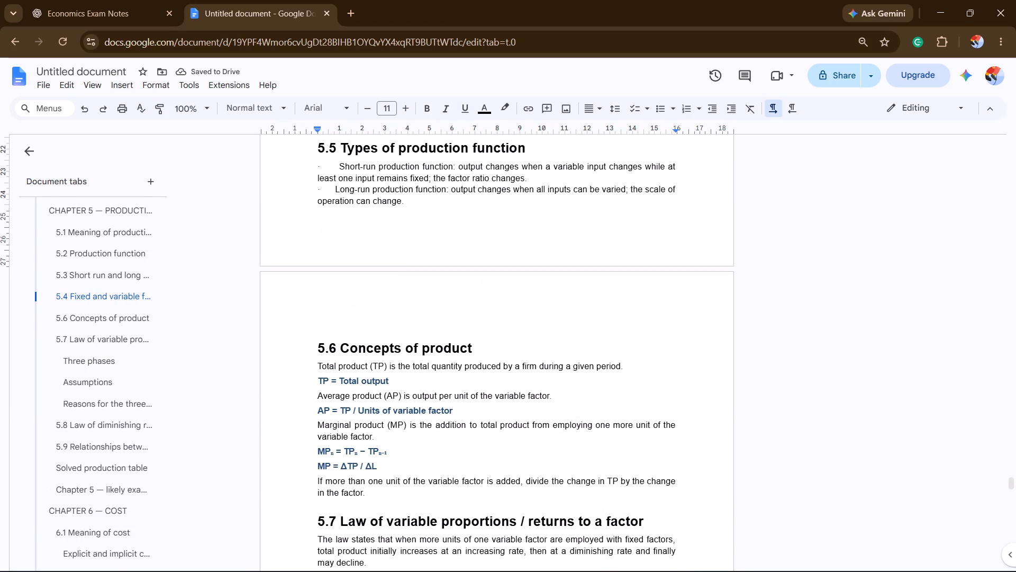
left_click(317, 338)
key("BackSpace")
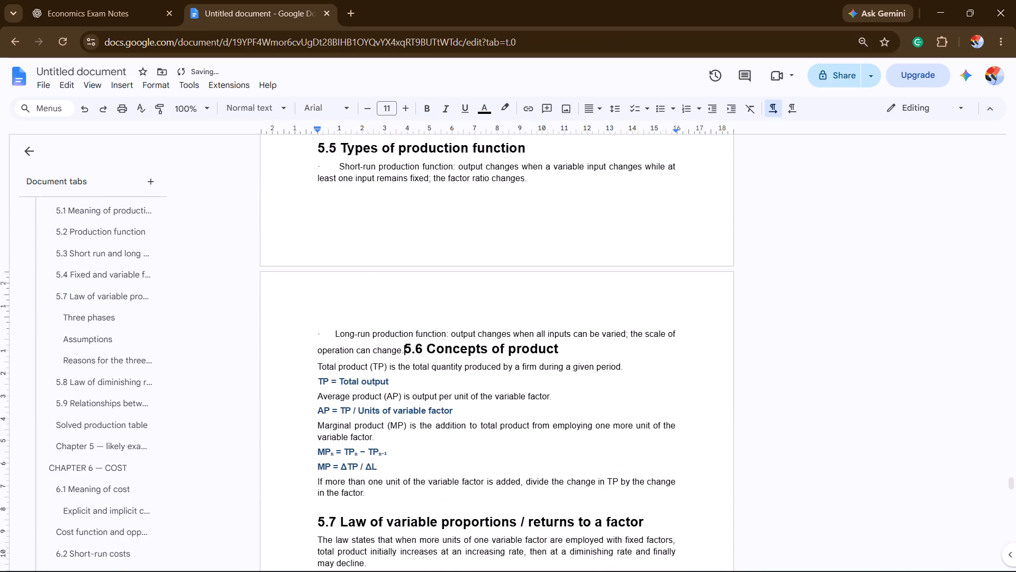
key("Return")
Rejoin and resplit the "5.7 Law of variable proportions / returns to a factor" heading to reduce the space above it.
scroll(311, 345, "down", 2)
left_click(316, 370)
key("BackSpace")
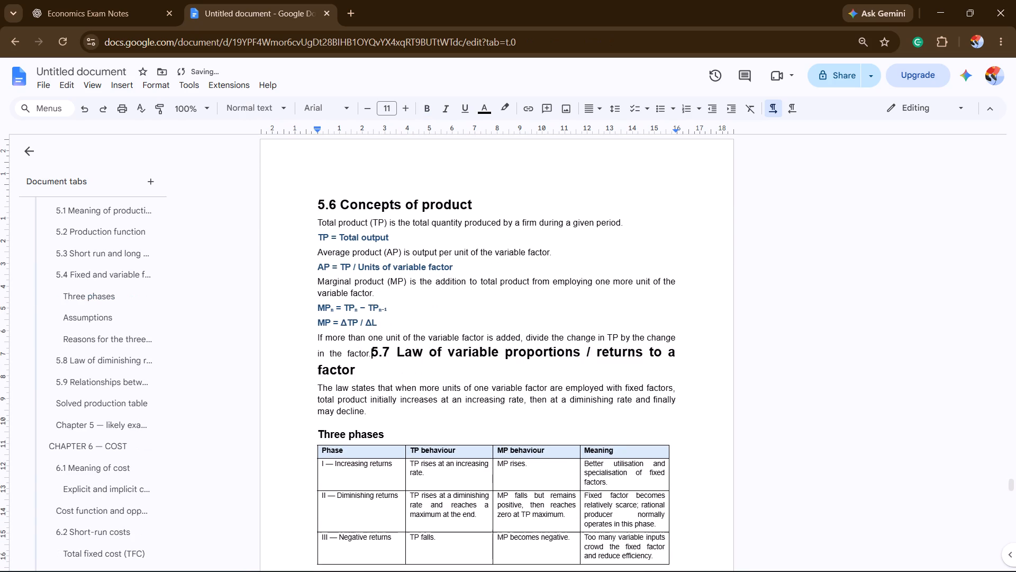
key("Return")
Reduce the space above the "Reasons for the three phases" heading to pull its last bullet back onto the same page.
scroll(316, 370, "down", 7)
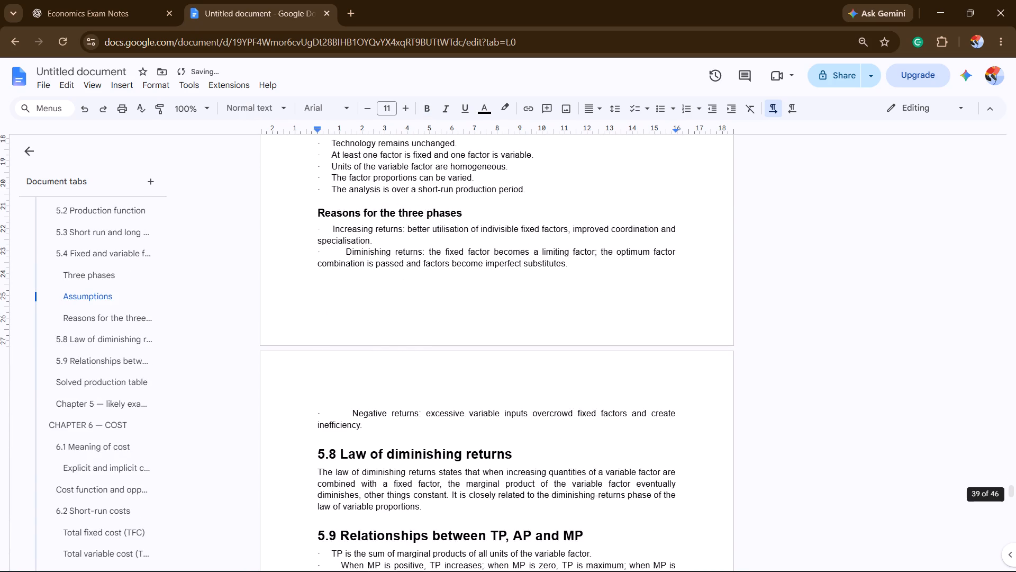
scroll(316, 370, "up", 2)
left_click(316, 348)
key("BackSpace")
key("Return")
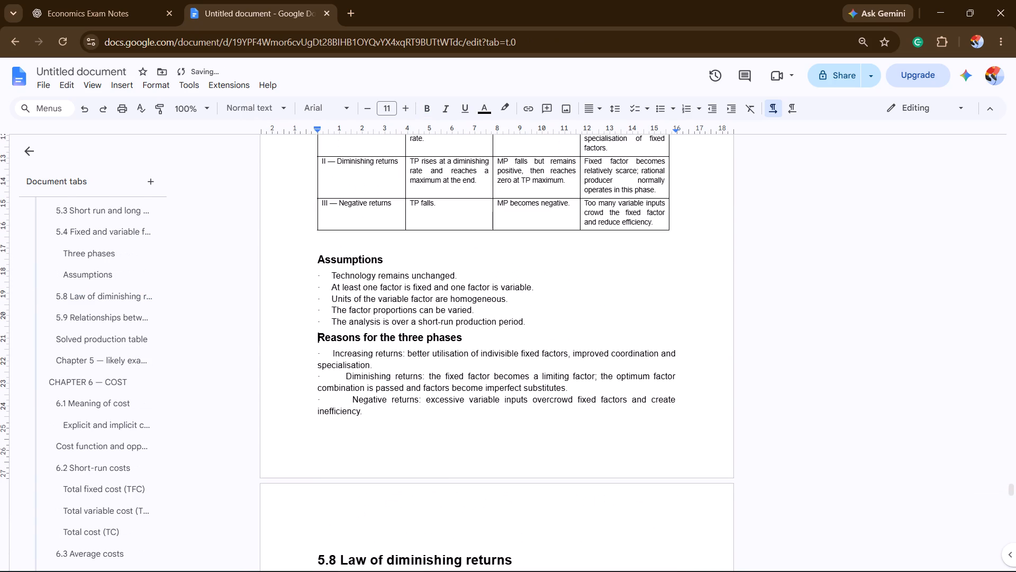
Check the page breaks from section 5.8 through the solved production table and Chapter 5 exam questions to the start of Chapter 6.
scroll(316, 348, "down", 1)
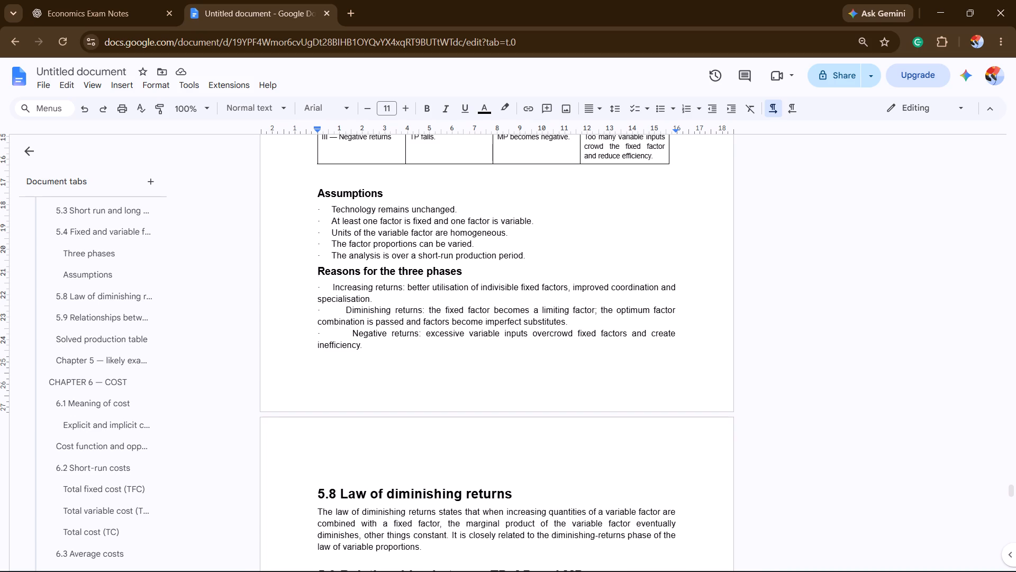
scroll(406, 347, "down", 1)
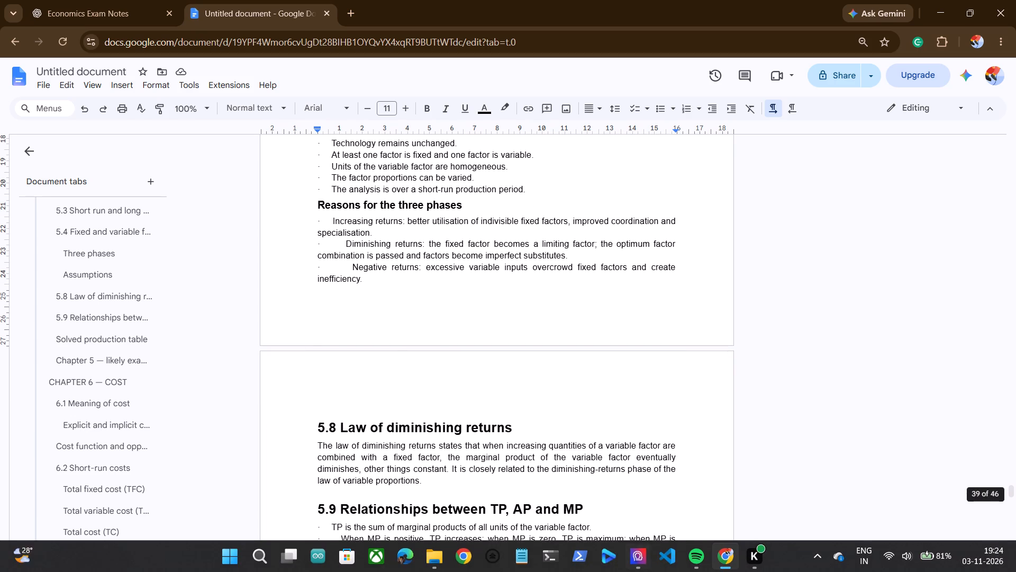
scroll(562, 397, "down", 3)
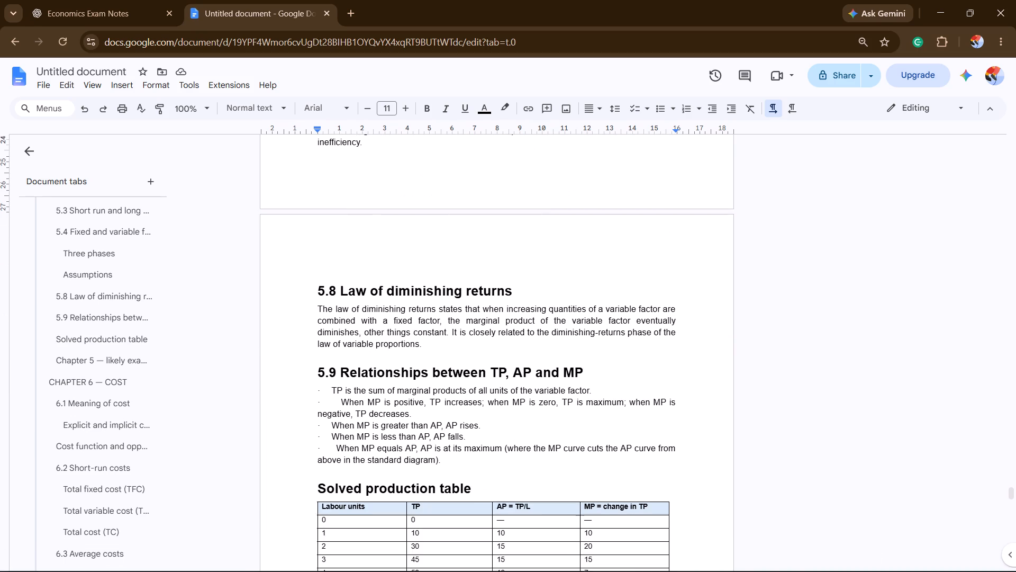
scroll(424, 315, "down", 5)
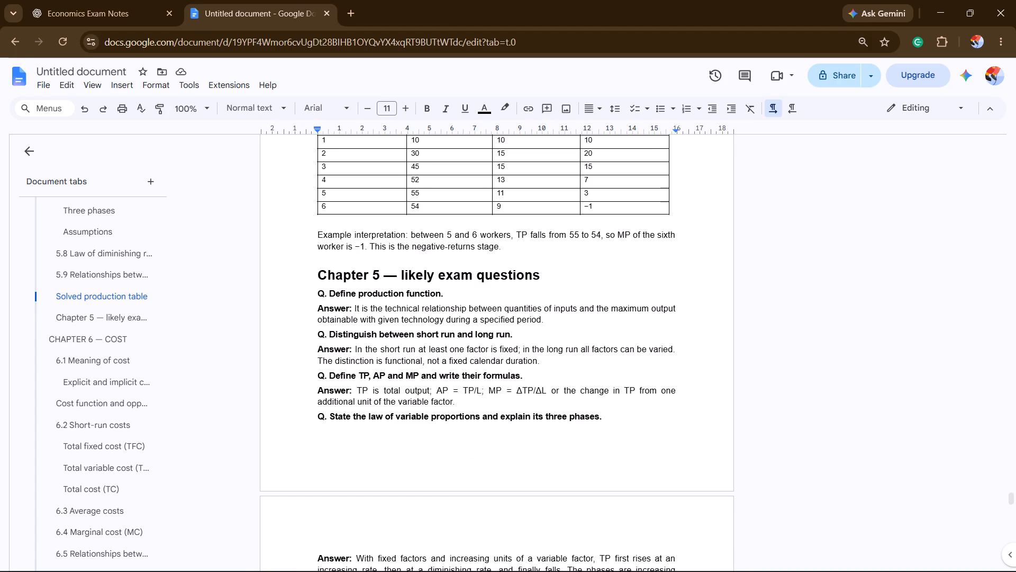
scroll(424, 315, "down", 4)
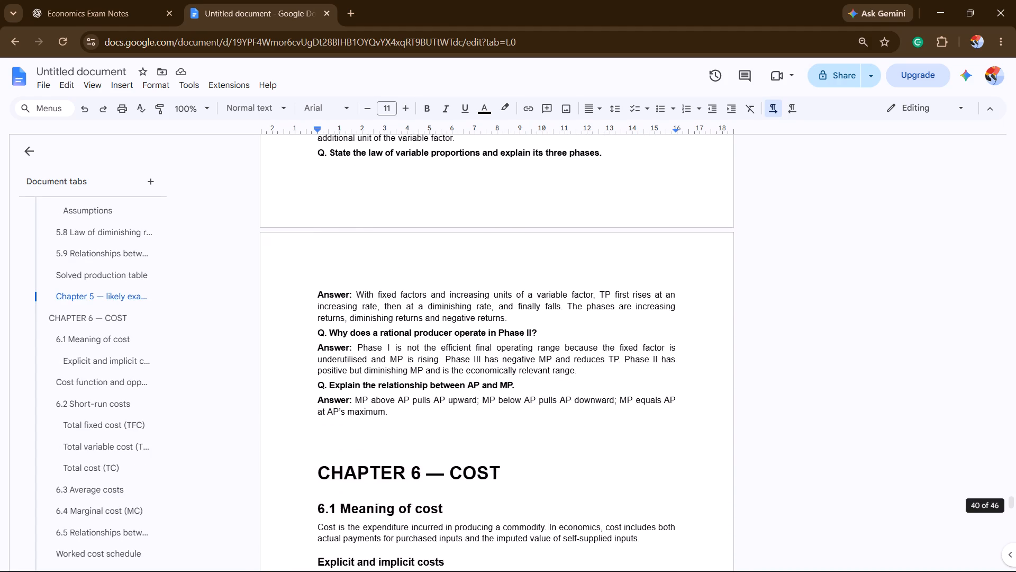
scroll(424, 315, "down", 9)
Insert five blank lines before the "Chapter 5 — likely exam questions" heading to push it down toward the next page.
scroll(424, 315, "up", 8)
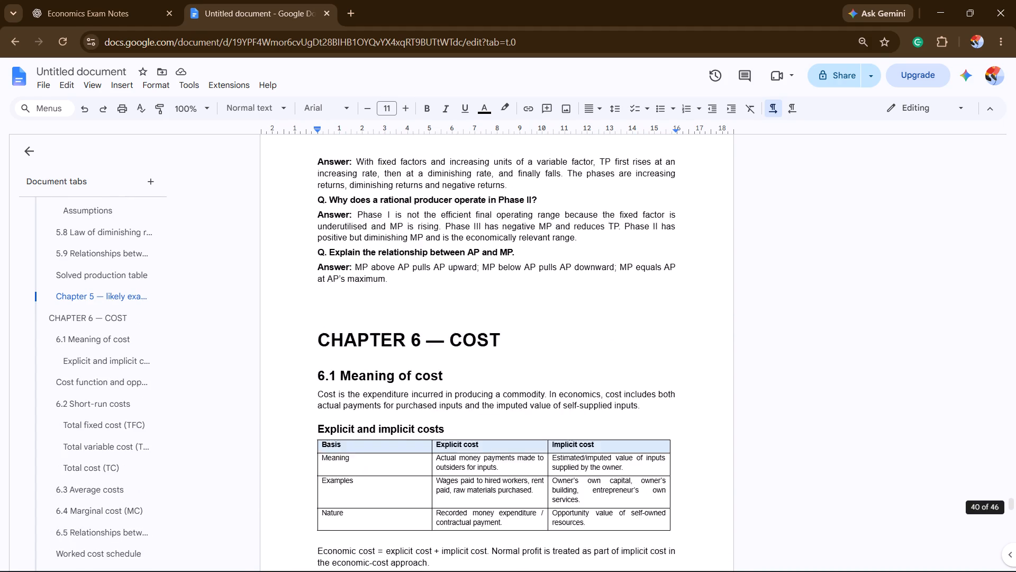
scroll(424, 315, "up", 5)
left_click(313, 269)
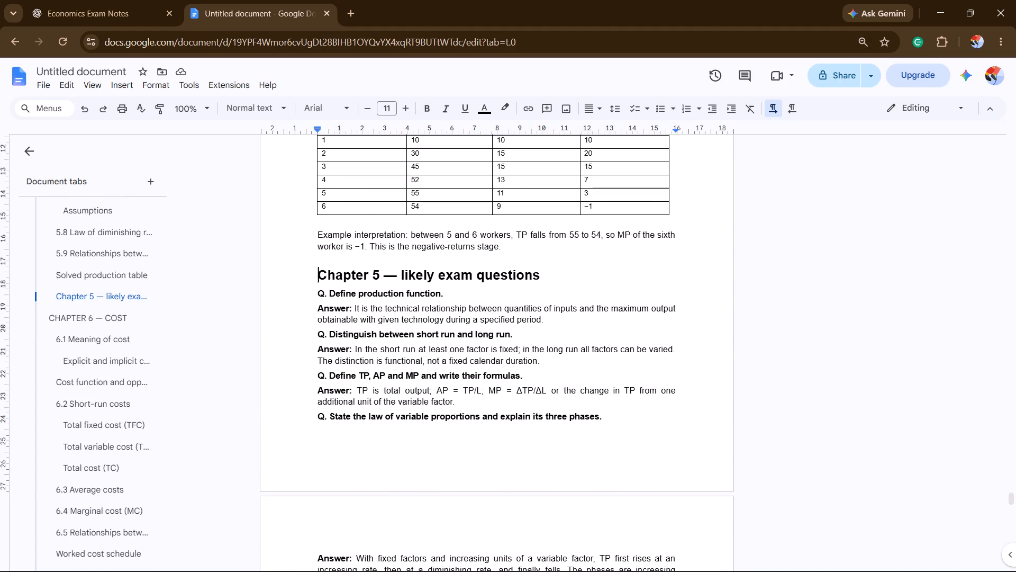
key("Return")
key("Return")
key("Return")
key("Return")
key("Return")
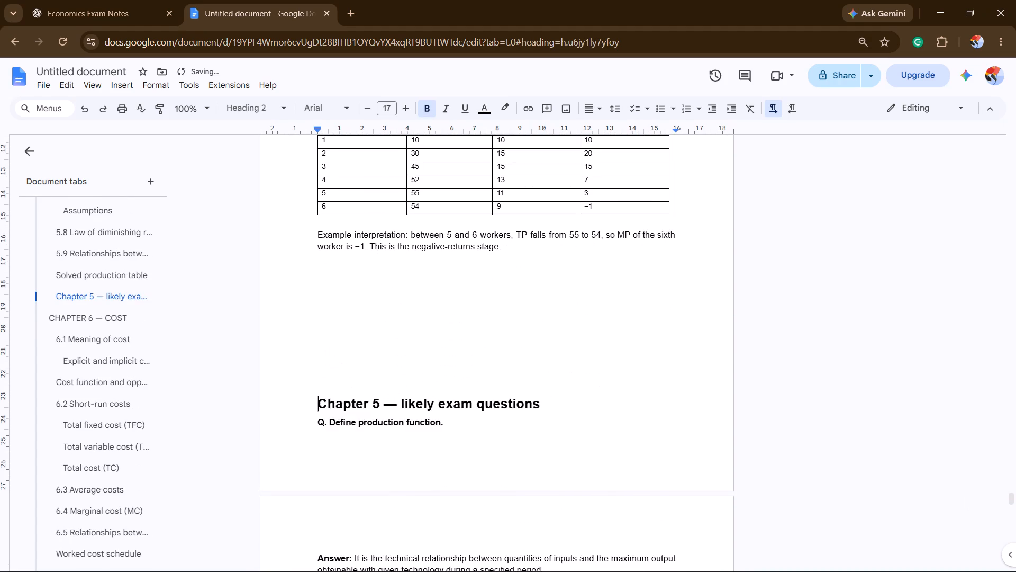
Insert five blank lines before the "CHAPTER 6 — COST" heading so that the chapter starts on a new page.
scroll(330, 291, "down", 10)
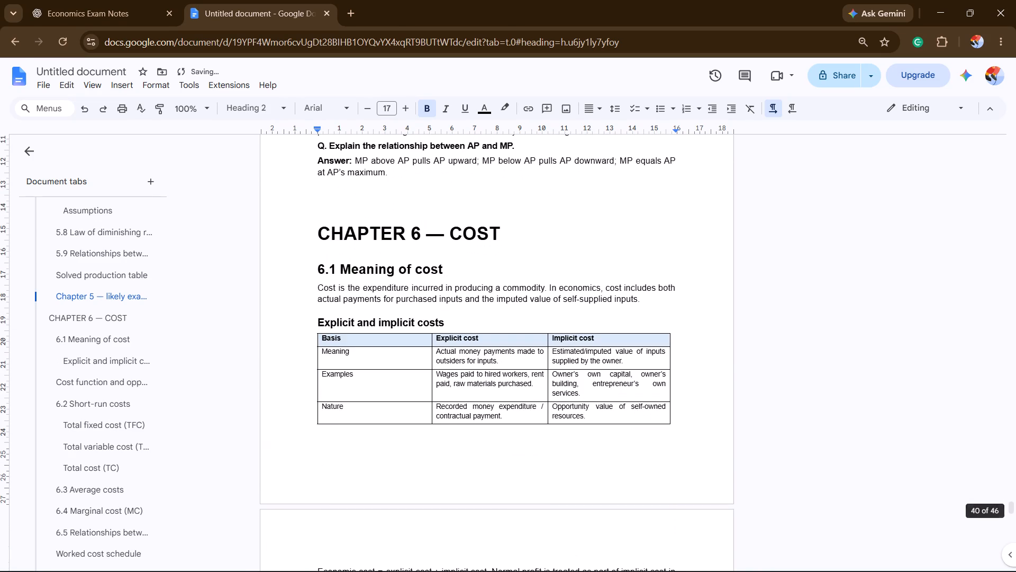
left_click(314, 243)
key("Return")
key("Return")
key("Return")
key("Return")
key("Return")
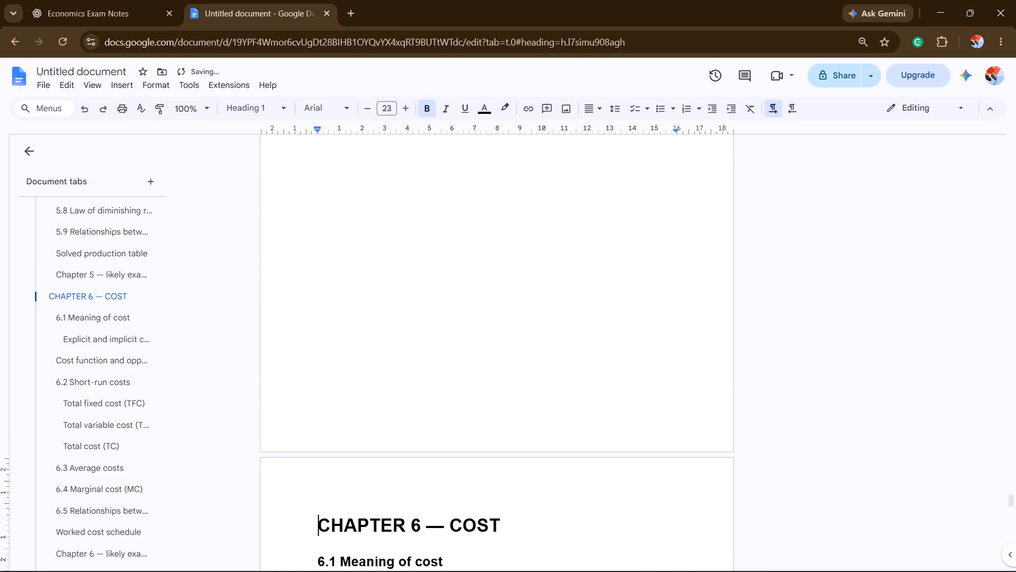
Rework the break between "CHAPTER 6 — COST" and "6.1 Meaning of cost", adding blank space to keep the TFC/TVC table on one page.
scroll(330, 263, "down", 13)
scroll(330, 263, "up", 4)
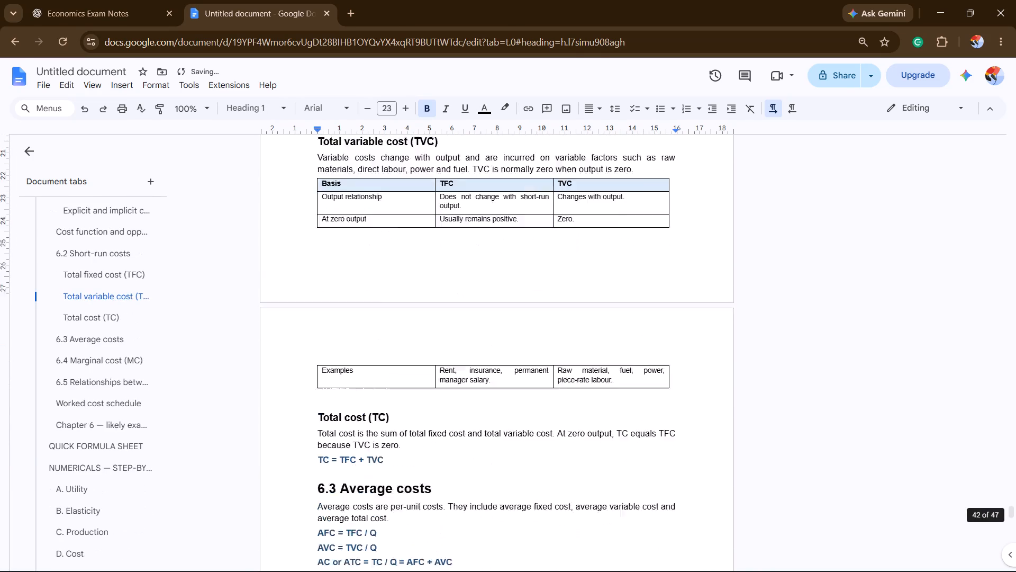
scroll(326, 272, "up", 6)
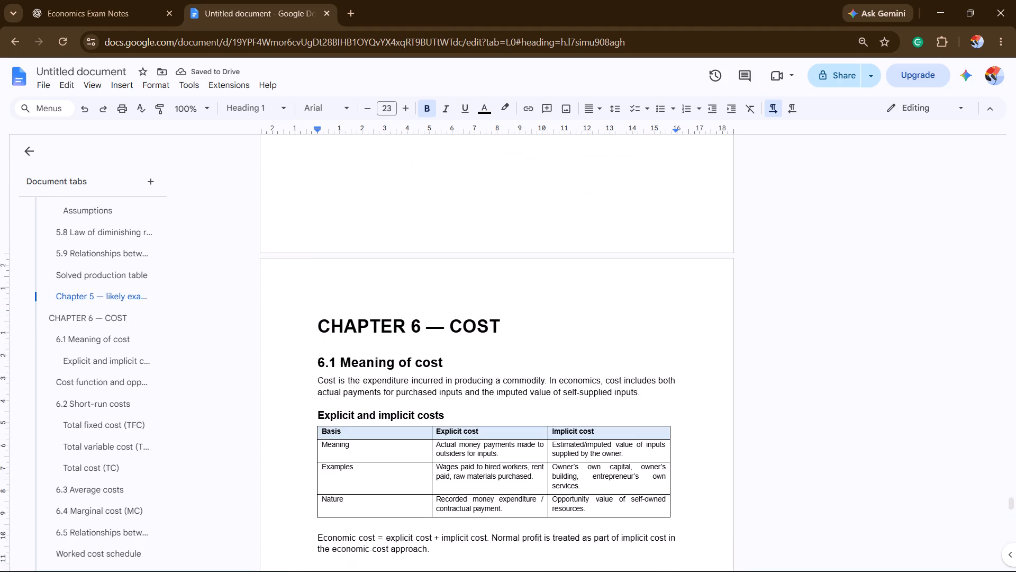
left_click(319, 361)
key("Return")
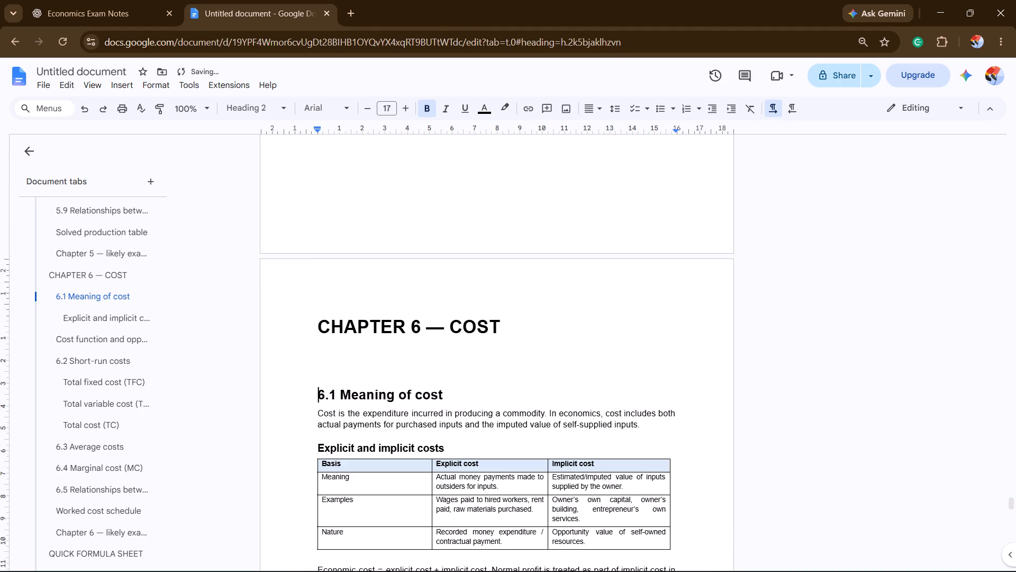
key("BackSpace")
key("BackSpace")
key("Return")
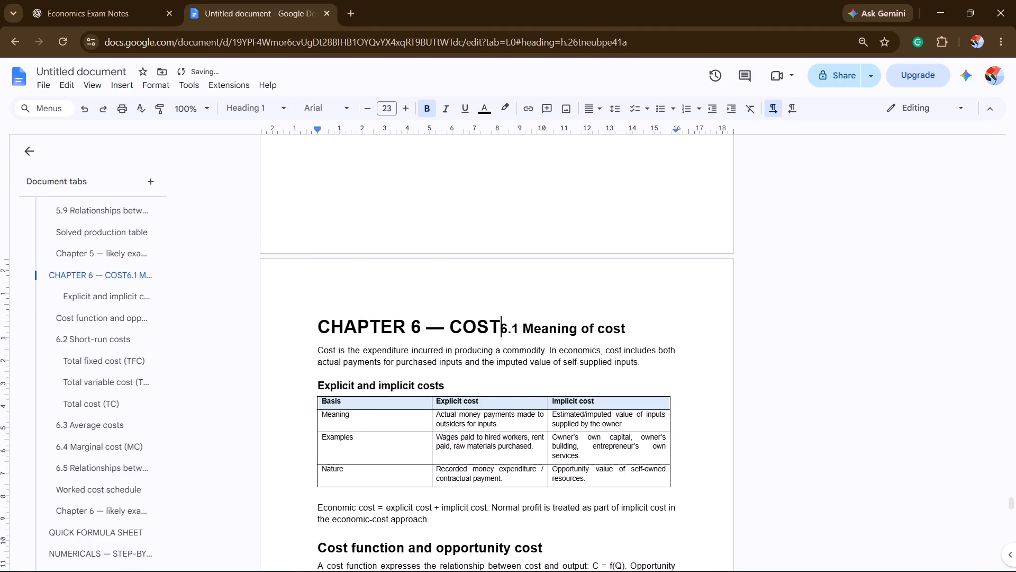
key("Return")
left_click(318, 363)
scroll(318, 363, "down", 6)
key("Return")
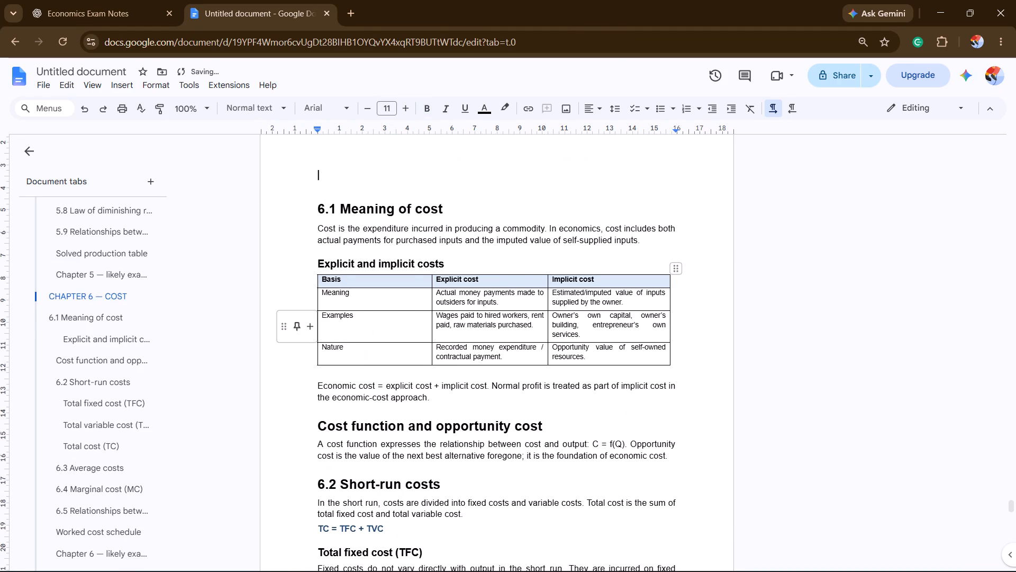
Check the page layout from section 6.2 through the formula sheet, numericals and exam questions to the end of the notes.
scroll(363, 338, "down", 5)
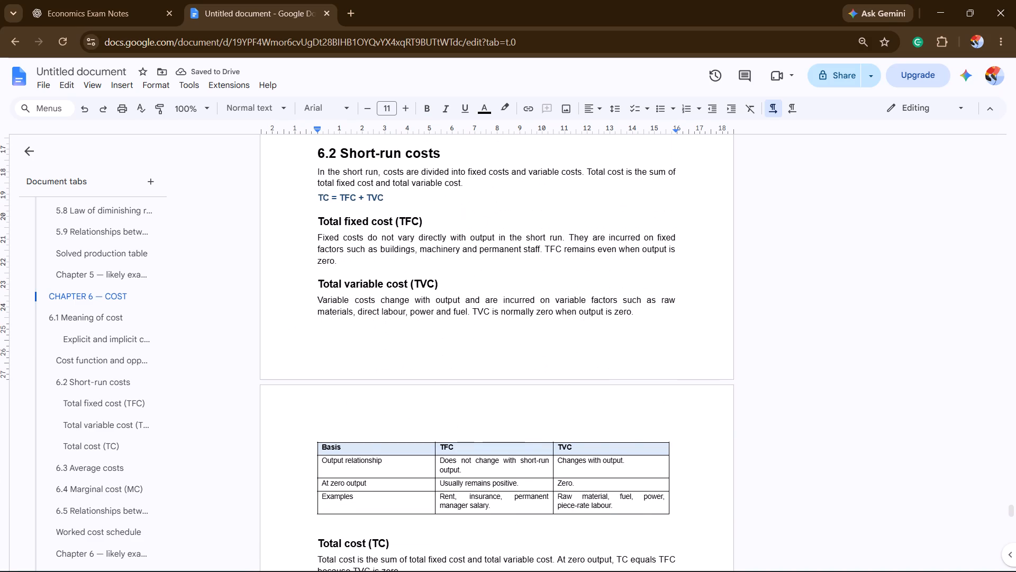
scroll(361, 323, "down", 6)
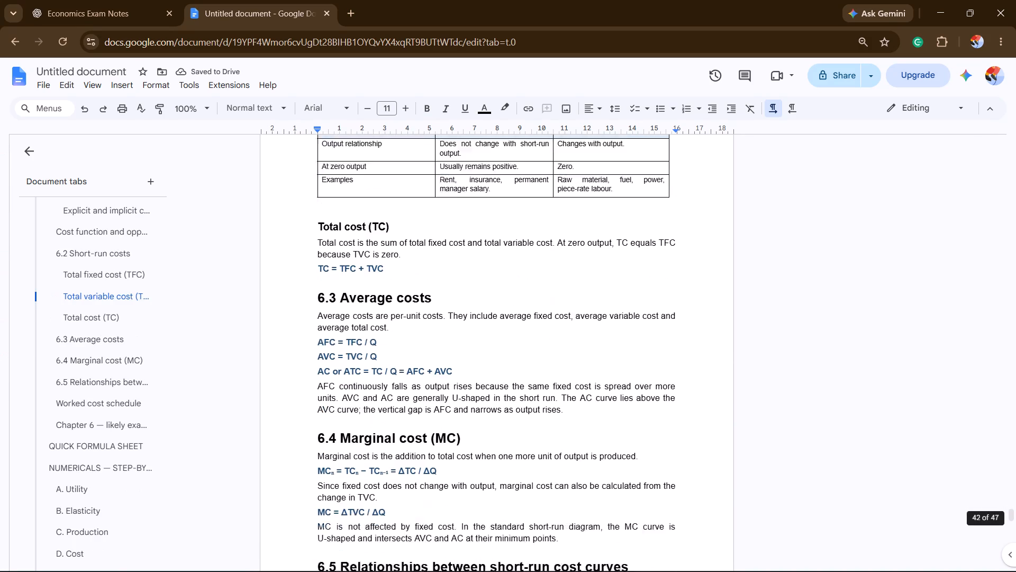
scroll(361, 323, "down", 20)
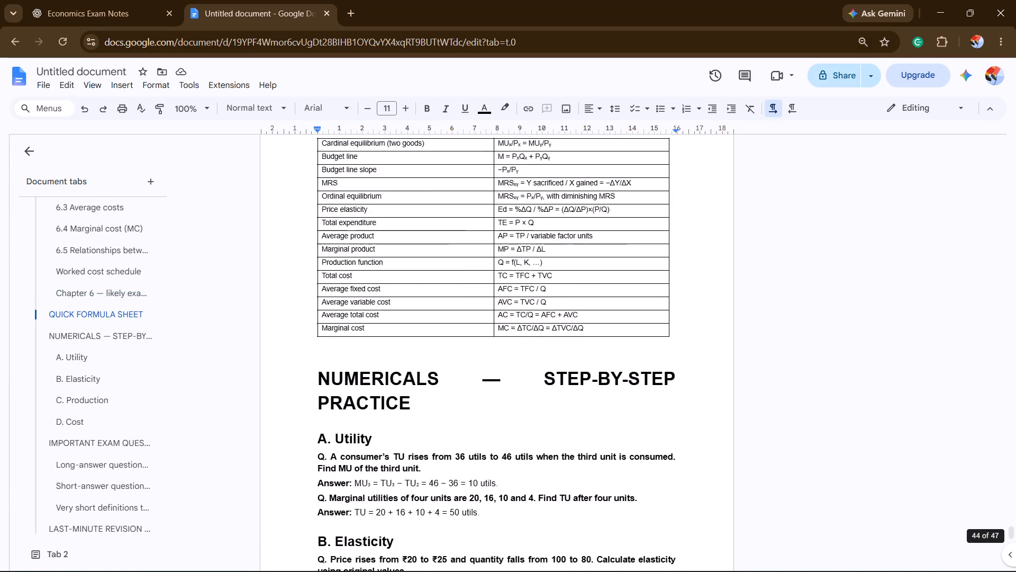
scroll(361, 323, "down", 20)
scroll(361, 323, "down", 4)
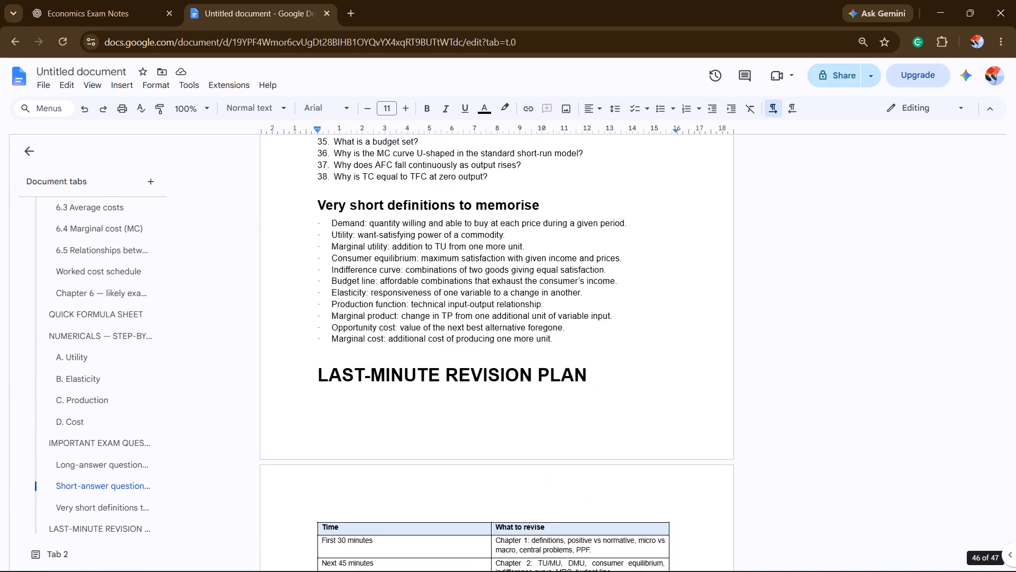
scroll(373, 329, "up", 1)
scroll(373, 329, "down", 14)
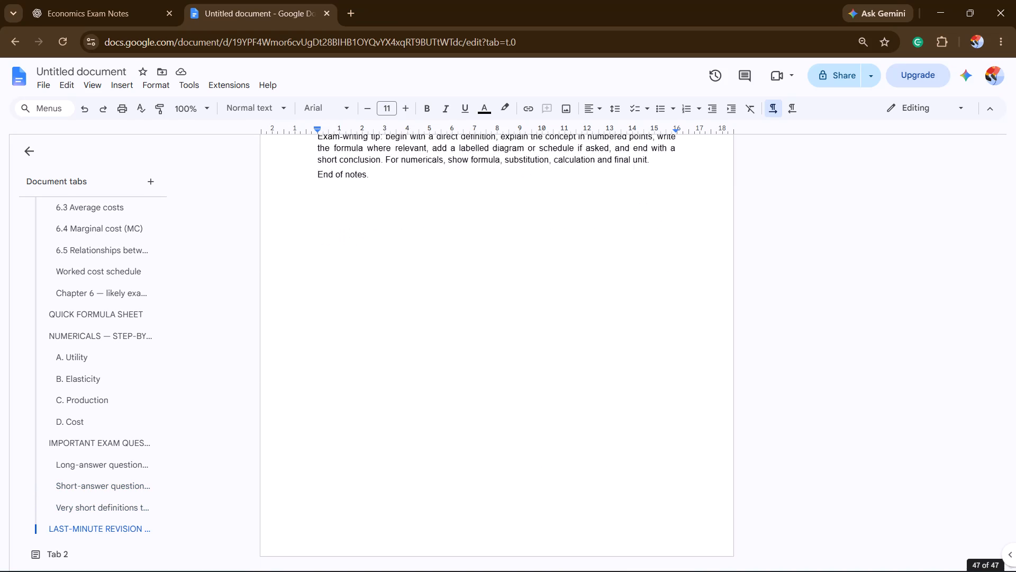
scroll(373, 329, "down", 4)
scroll(256, 445, "up", 4)
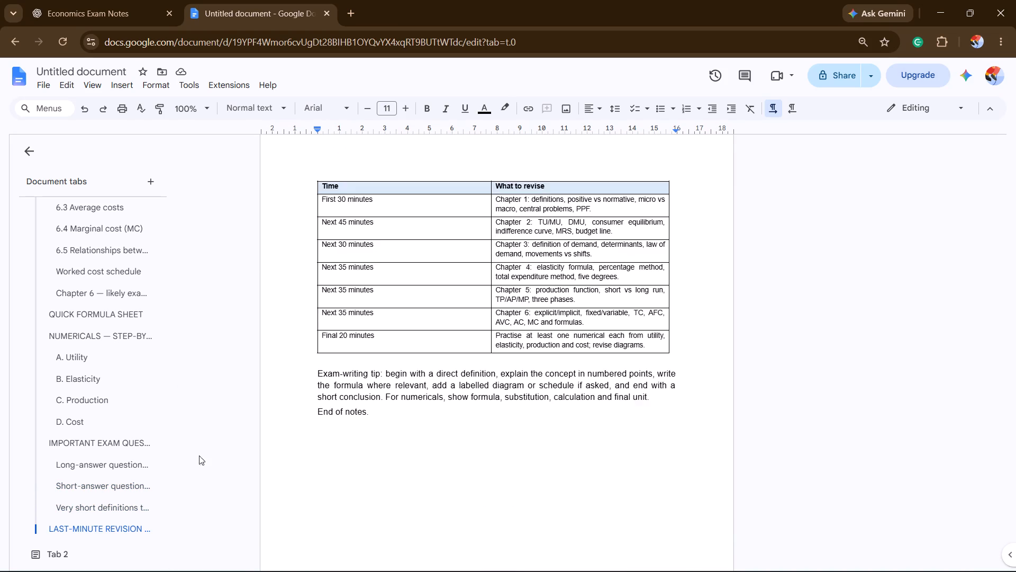
Return to the start of the notes at section 1.1 and view the title and contents list.
scroll(180, 461, "up", 14)
scroll(139, 309, "up", 13)
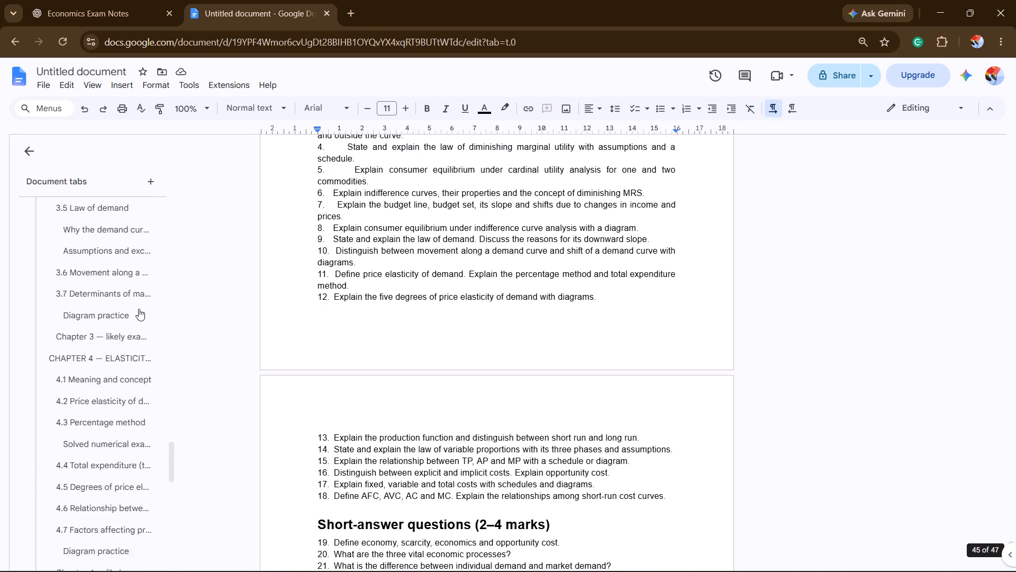
scroll(139, 309, "up", 20)
scroll(139, 309, "up", 18)
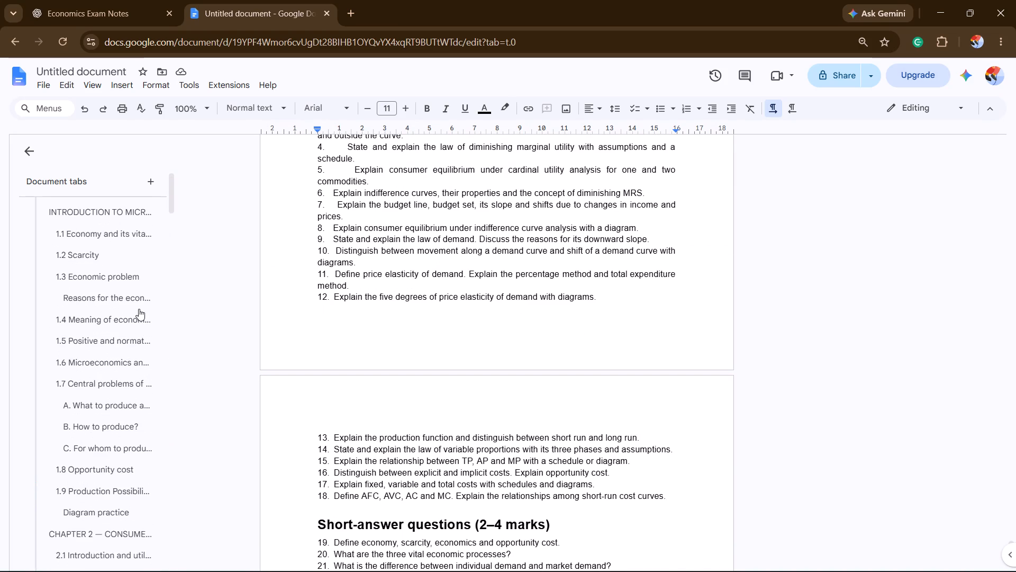
scroll(139, 309, "up", 2)
left_click(100, 270)
scroll(359, 279, "up", 5)
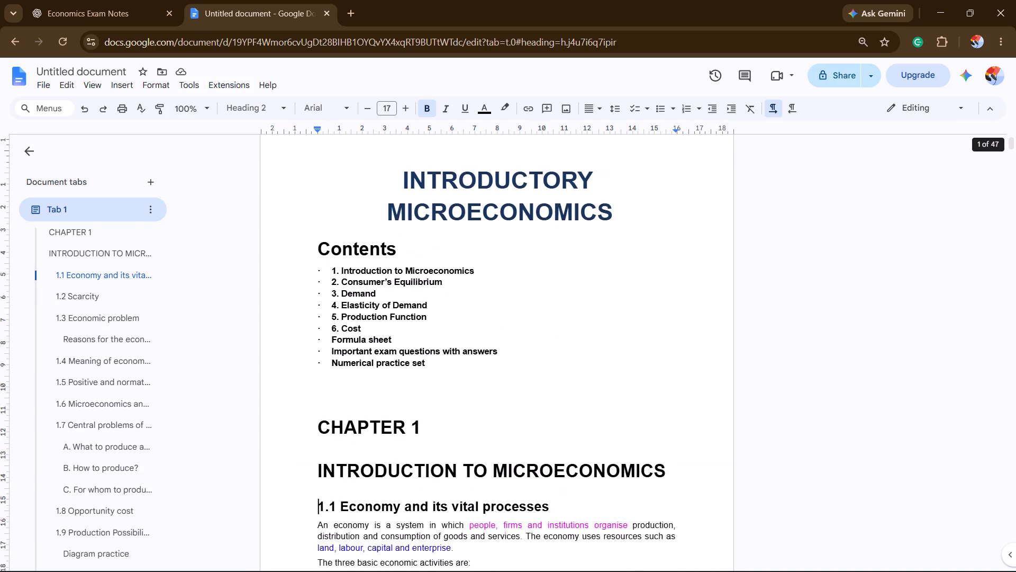
Underline the phrase "studies the behaviour and decisions of individual economic units" in the first paragraph of section 1.6.
scroll(359, 279, "up", 7)
scroll(359, 279, "down", 13)
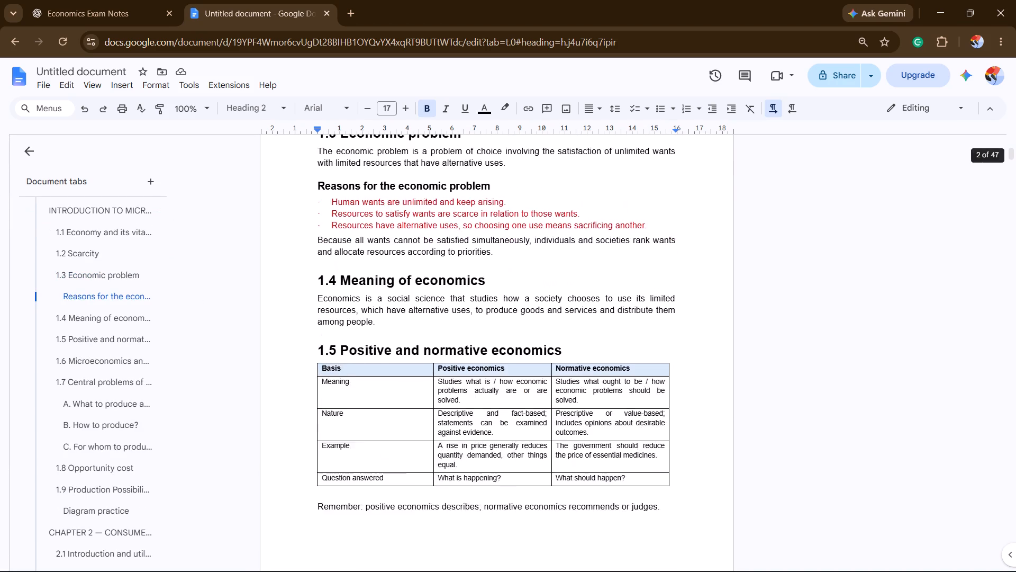
scroll(359, 279, "down", 5)
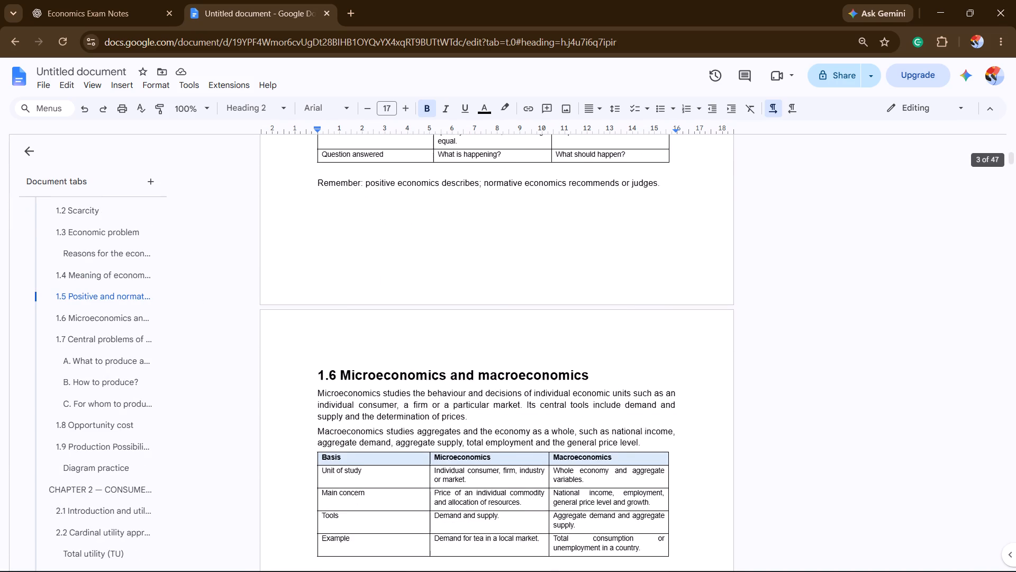
scroll(359, 279, "down", 2)
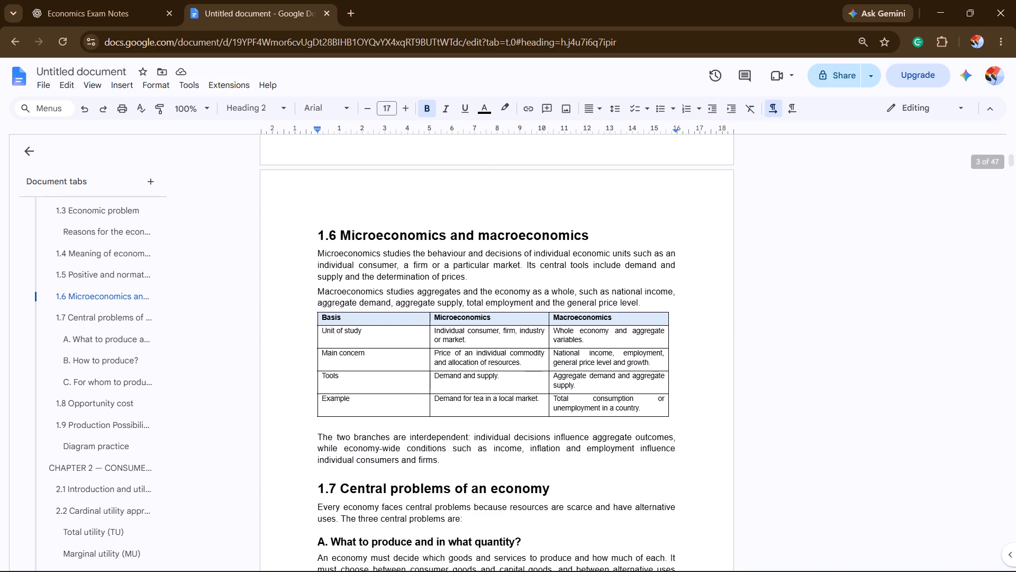
left_click_drag(383, 249, 409, 256)
left_click(462, 209)
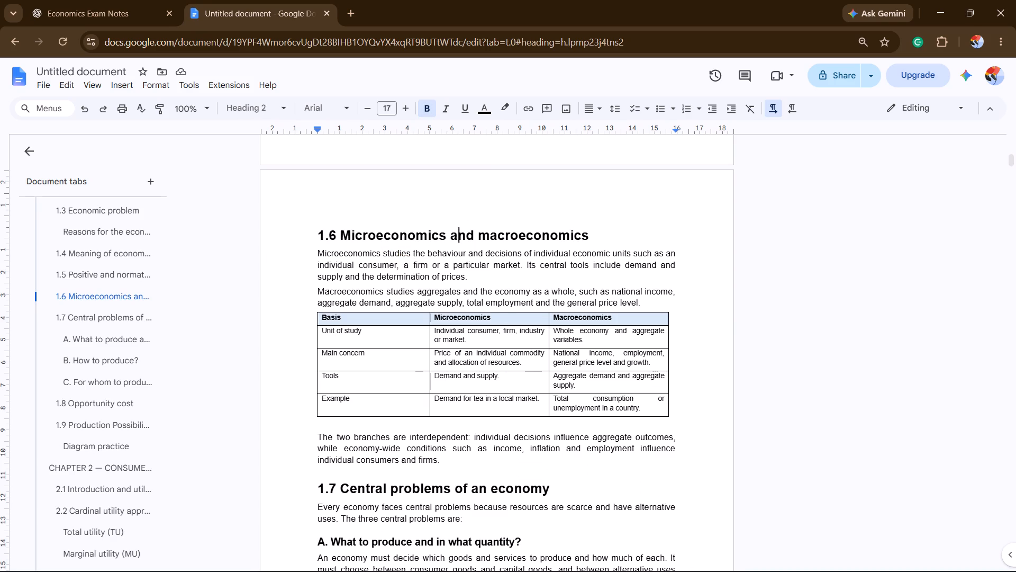
left_click(387, 252)
left_click_drag(381, 254, 385, 254)
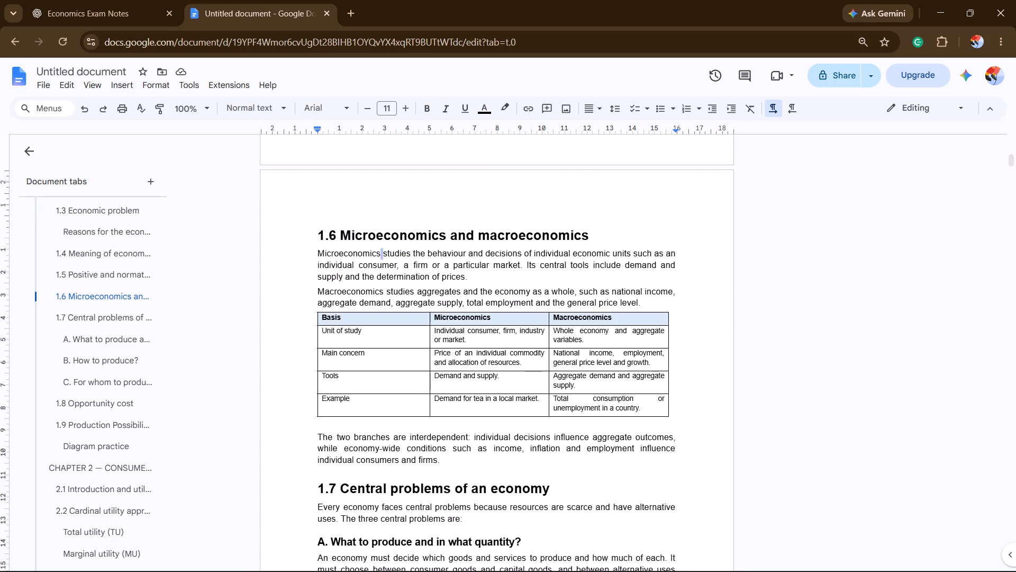
left_click_drag(385, 254, 570, 259)
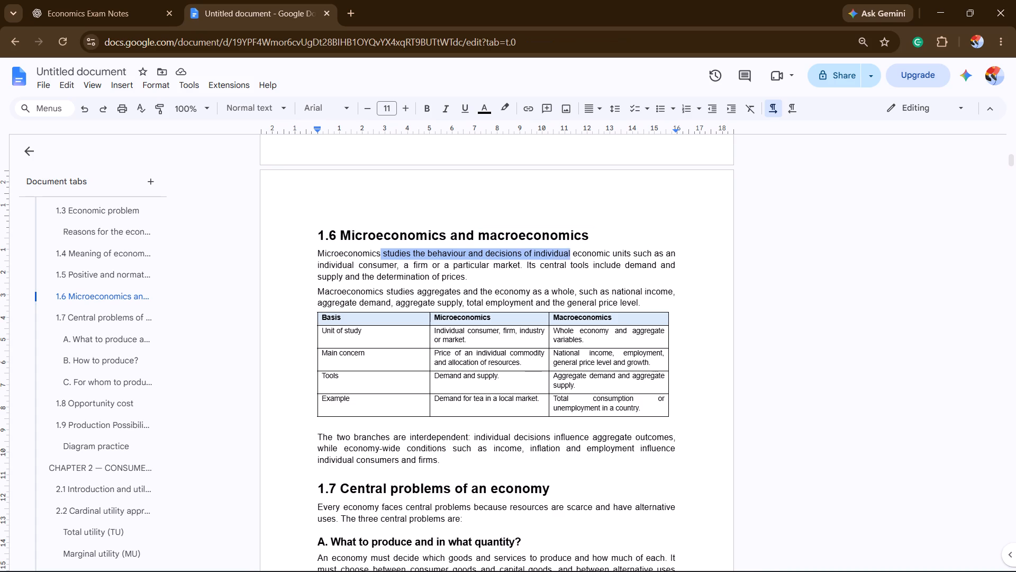
left_click_drag(570, 259, 628, 254)
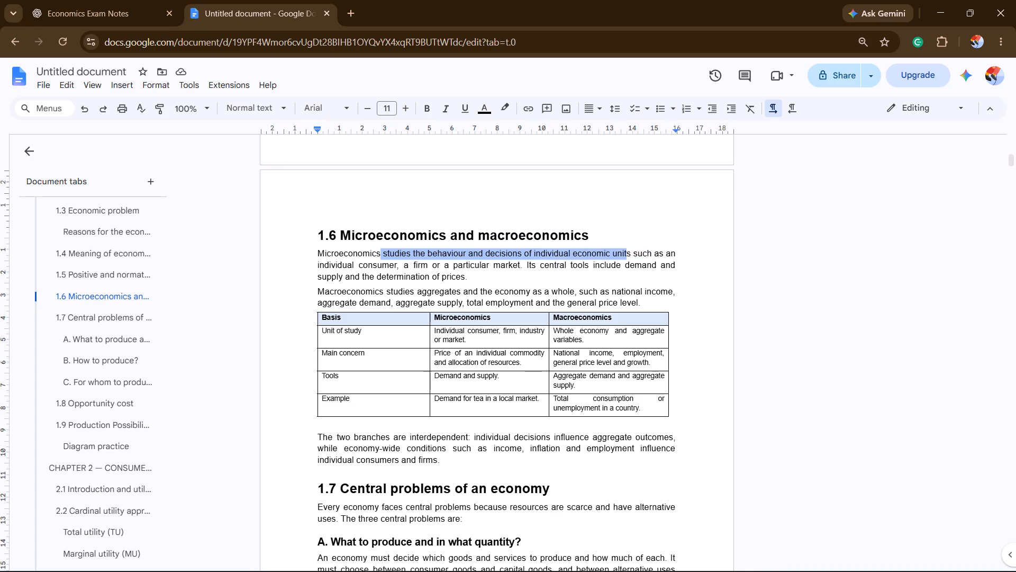
left_click_drag(628, 254, 633, 254)
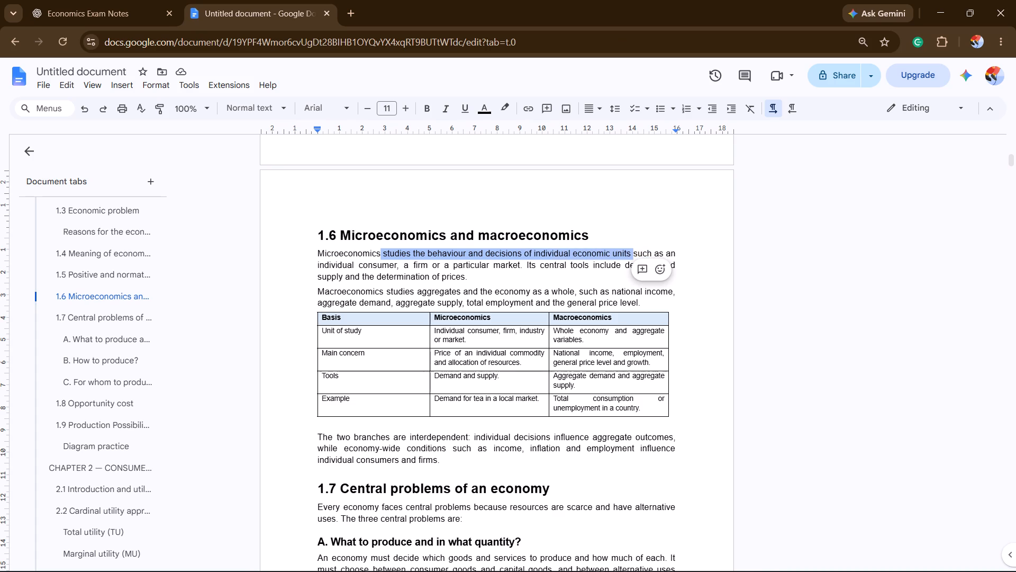
left_click(470, 106)
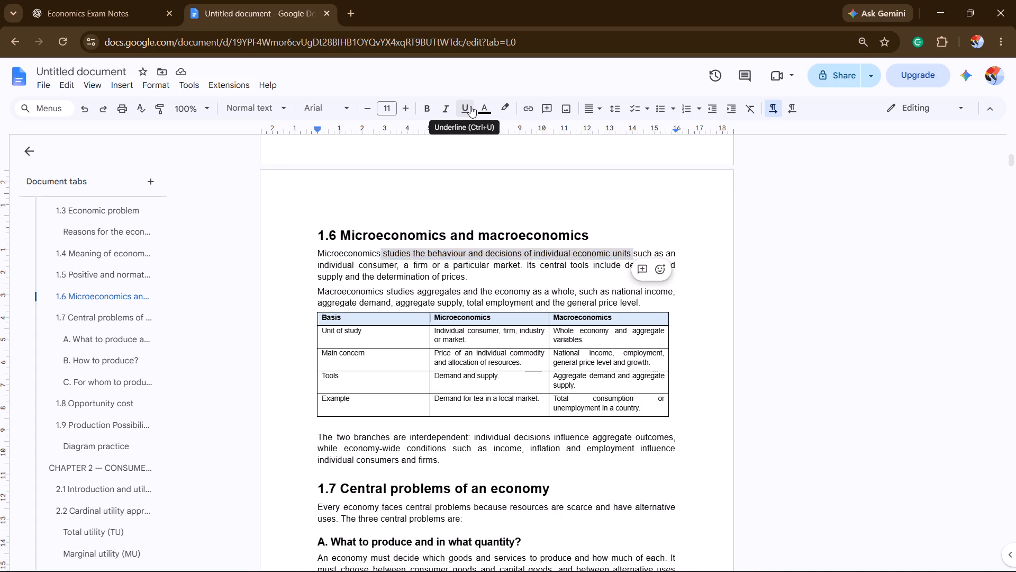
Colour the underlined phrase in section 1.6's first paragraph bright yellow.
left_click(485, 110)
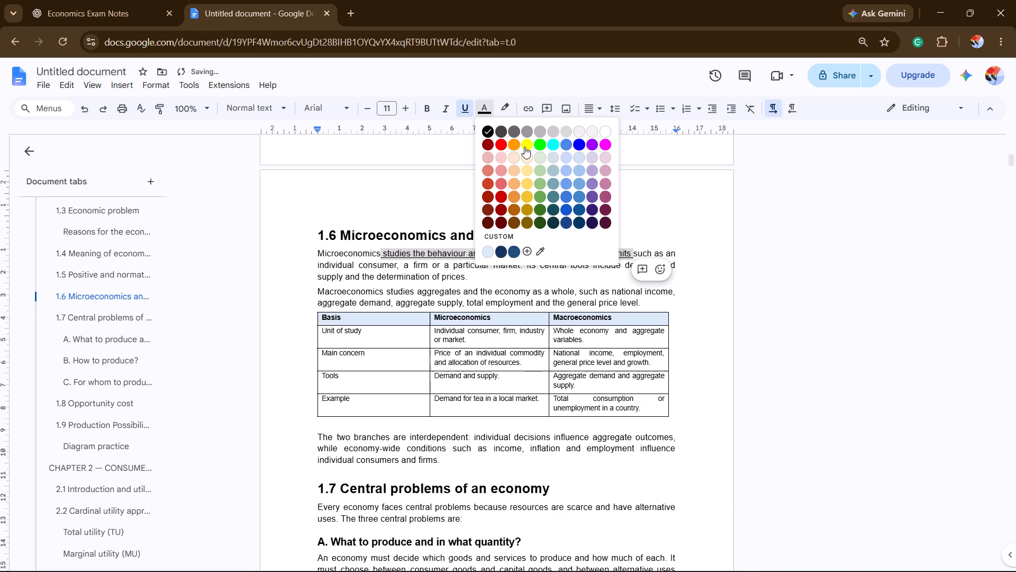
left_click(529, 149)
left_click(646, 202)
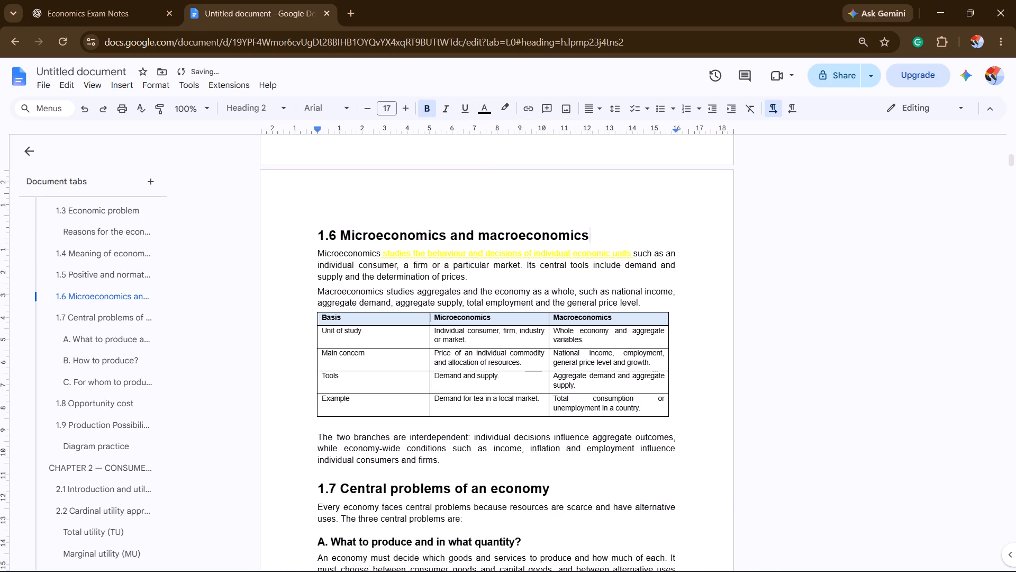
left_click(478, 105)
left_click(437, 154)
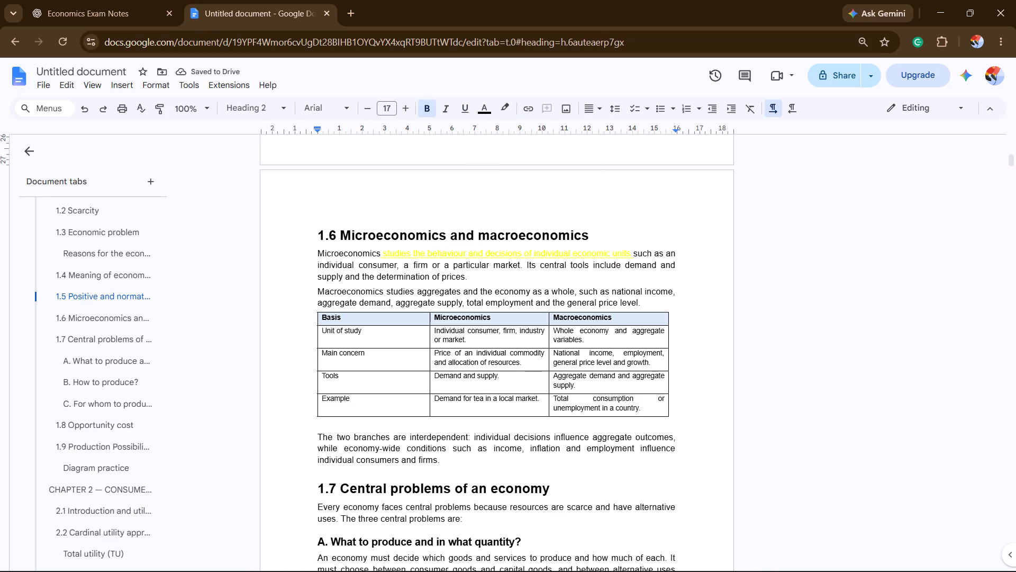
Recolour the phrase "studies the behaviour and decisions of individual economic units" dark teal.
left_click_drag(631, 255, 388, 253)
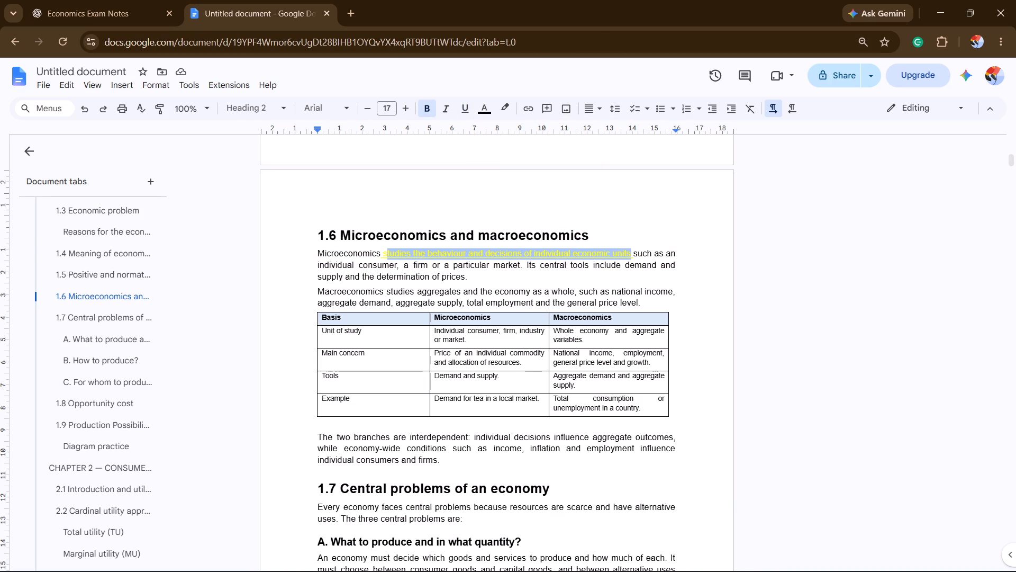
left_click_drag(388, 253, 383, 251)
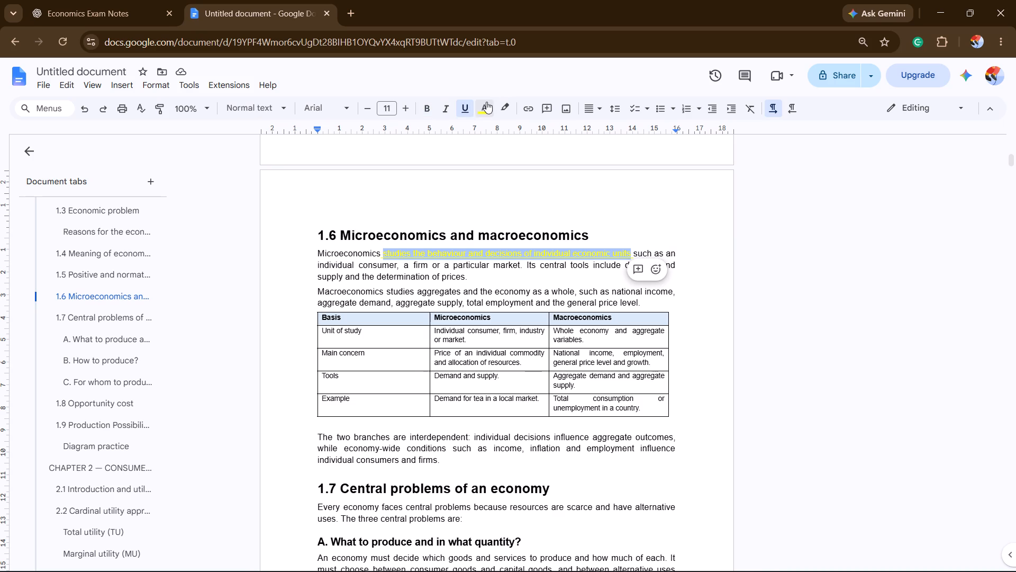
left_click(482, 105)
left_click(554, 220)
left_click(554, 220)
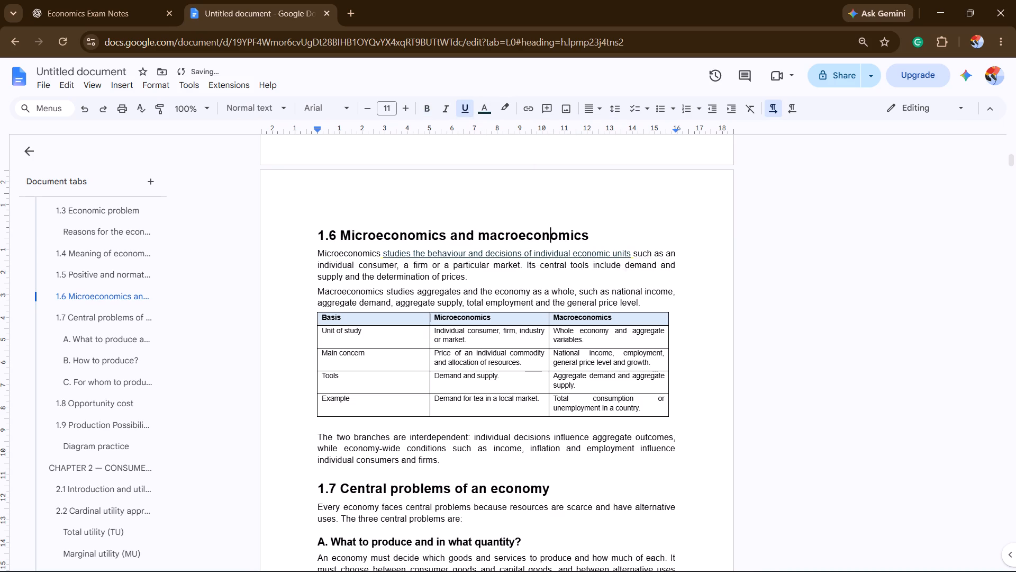
Recolour the phrase "studies the behaviour and decisions of individual economic units" in section 1.6 brick red, keeping it underlined.
left_click_drag(630, 253, 383, 253)
left_click(462, 106)
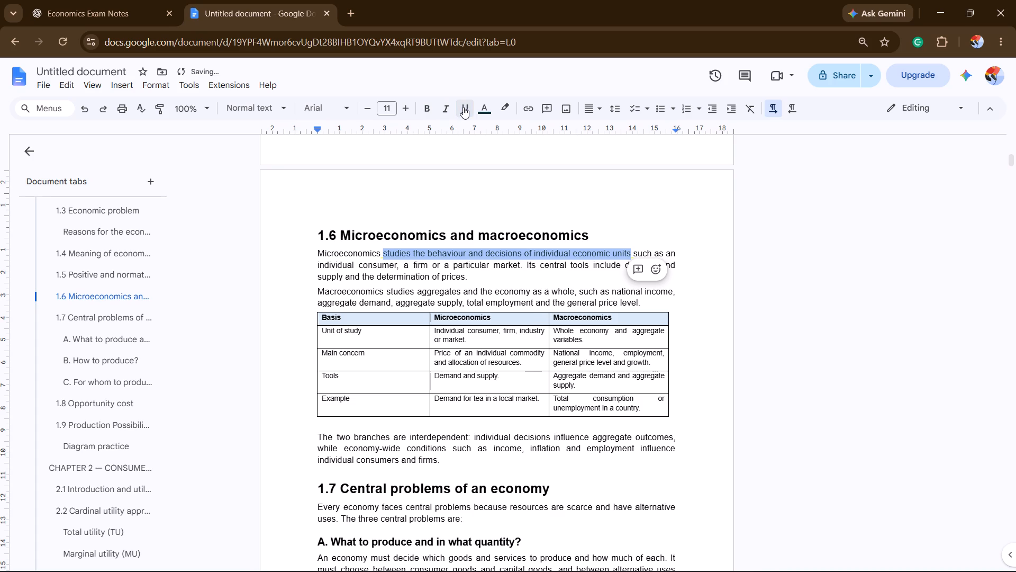
left_click(463, 107)
left_click(463, 107)
left_click(463, 107)
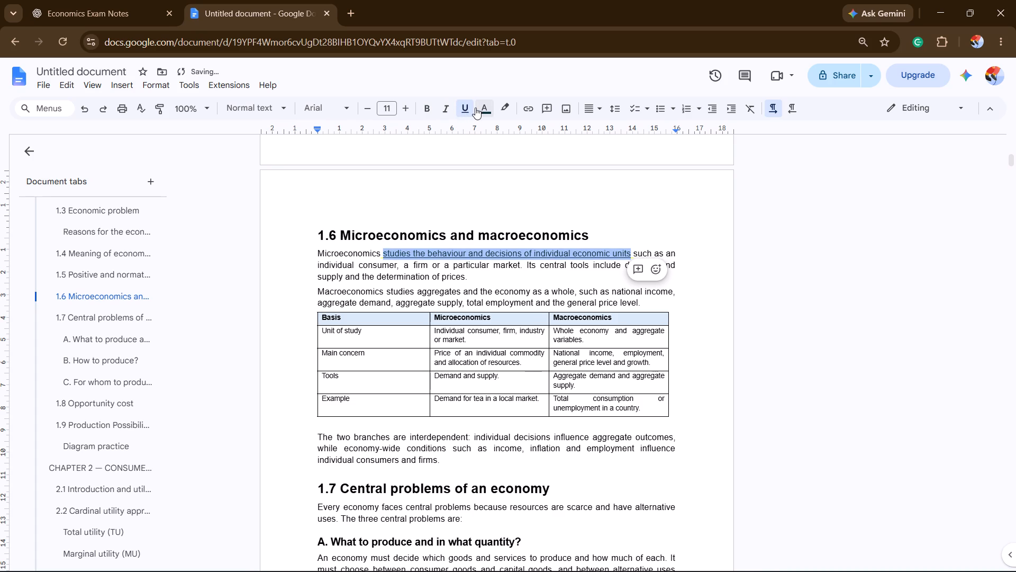
left_click(476, 108)
left_click(491, 184)
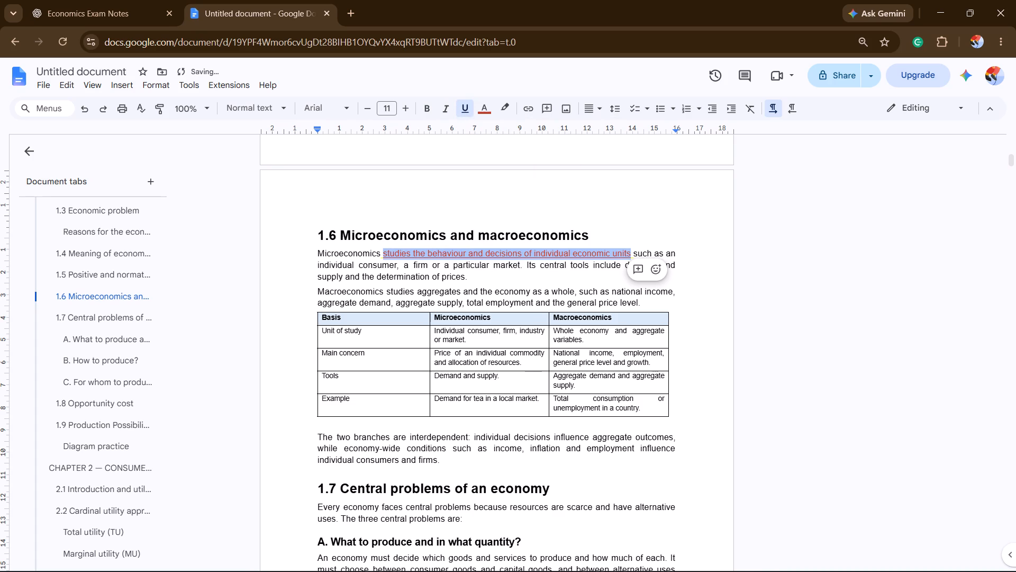
left_click(484, 217)
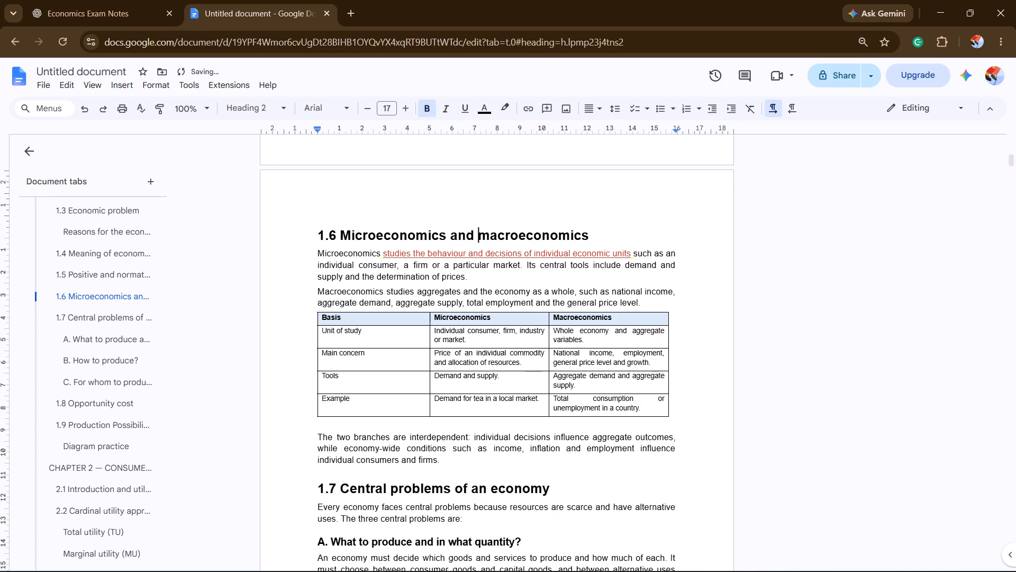
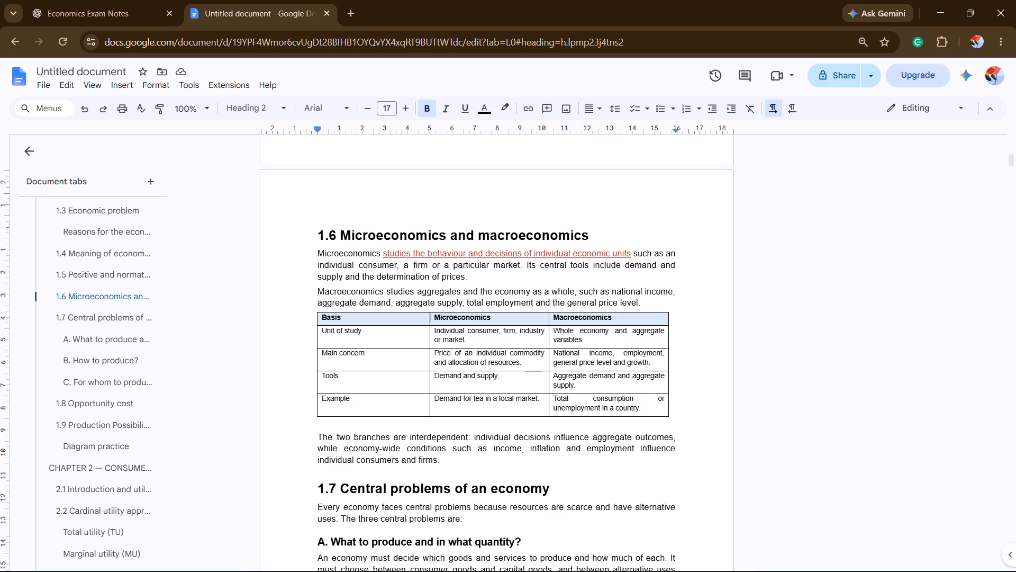
Underline the phrase "studies aggregates and the economy as a whole" in section 1.6's second paragraph and colour it bright red.
left_click_drag(387, 290, 421, 290)
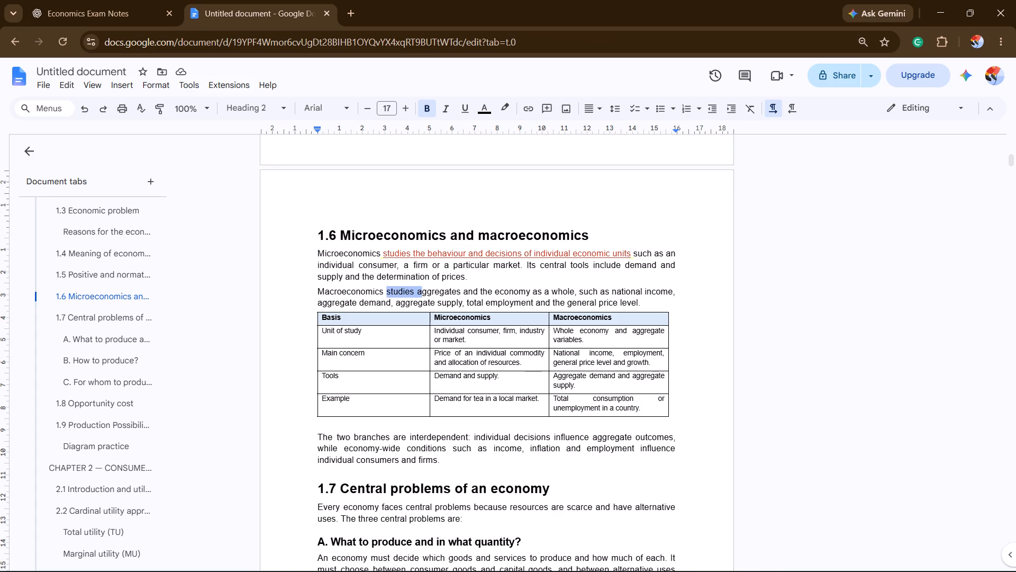
left_click_drag(421, 290, 548, 285)
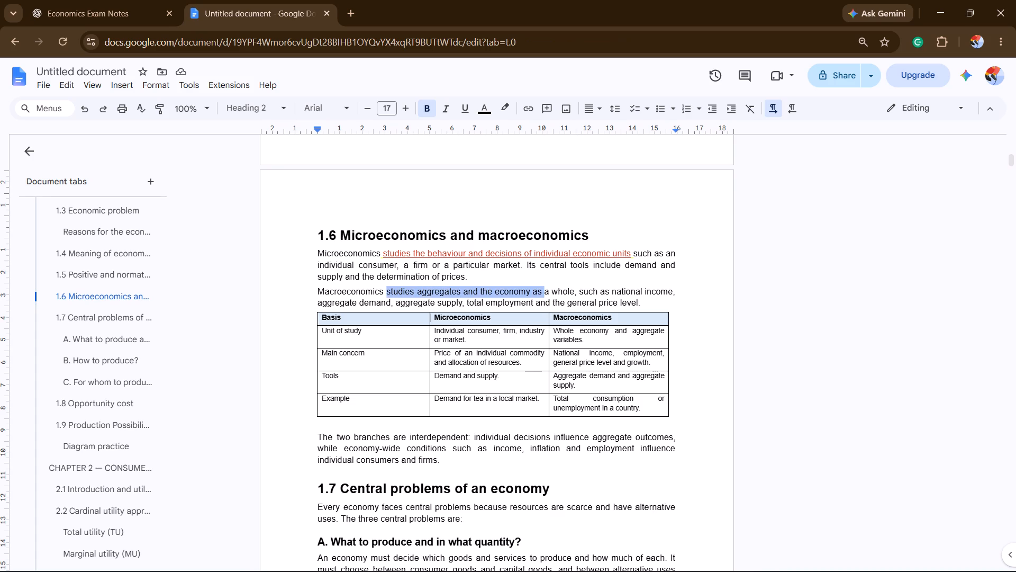
left_click_drag(548, 285, 521, 287)
left_click_drag(521, 287, 547, 289)
left_click_drag(547, 289, 577, 292)
left_click_drag(577, 292, 575, 292)
left_click(464, 104)
left_click(484, 108)
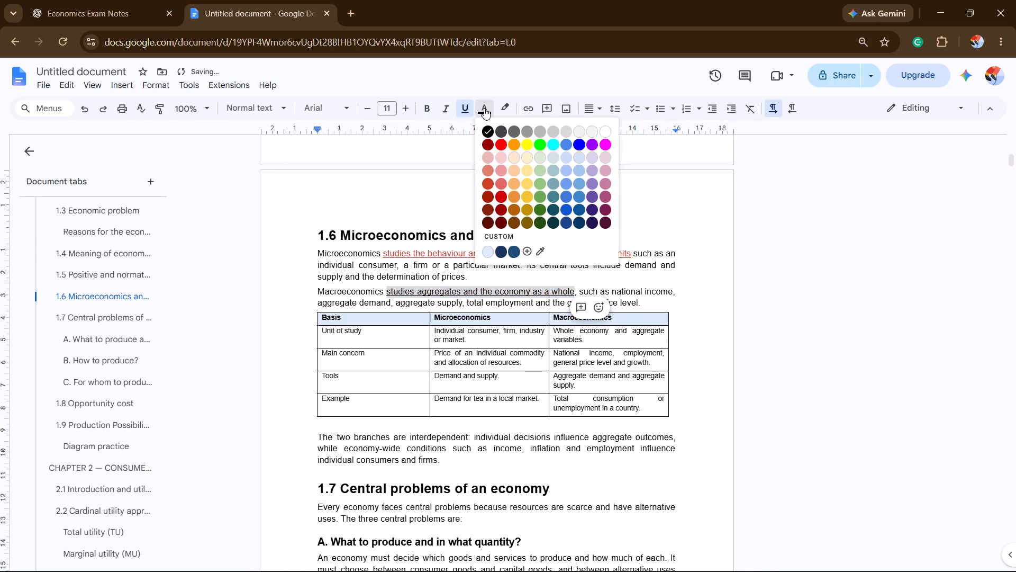
left_click(502, 140)
left_click(567, 202)
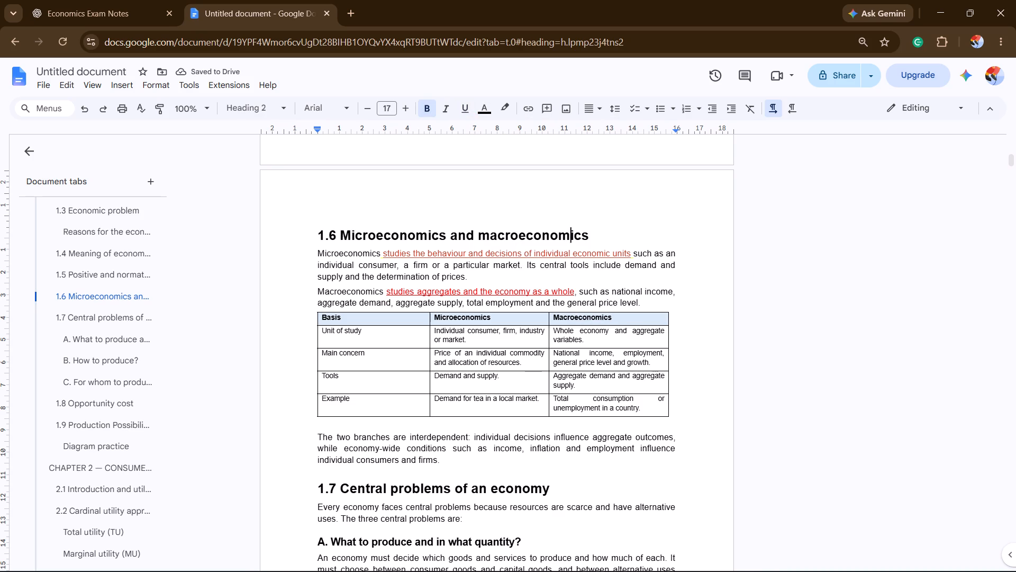
Italicise the examples from "national income" through "the general price level" in section 1.6's macroeconomics paragraph.
left_click_drag(611, 289, 658, 288)
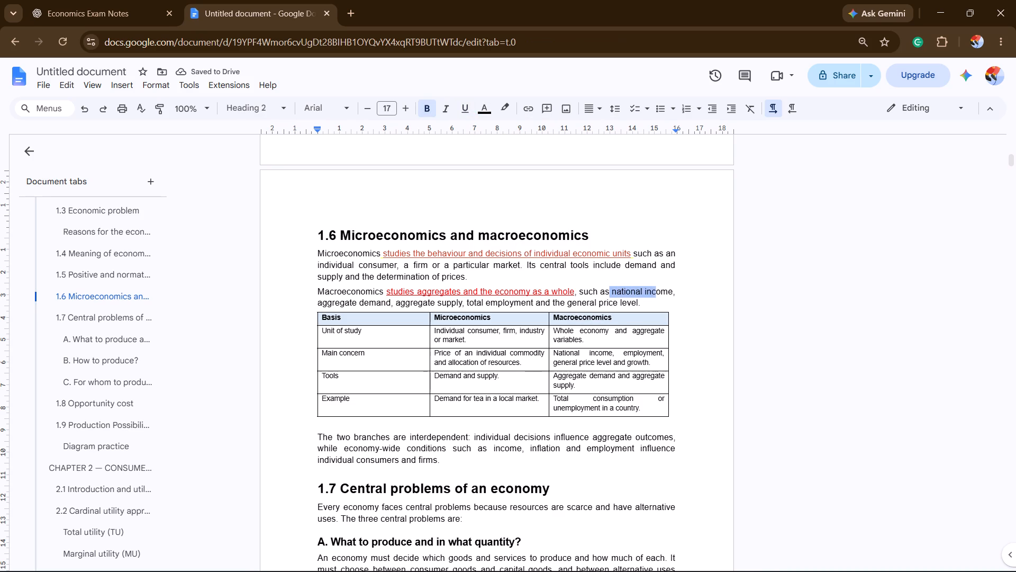
left_click_drag(658, 288, 578, 293)
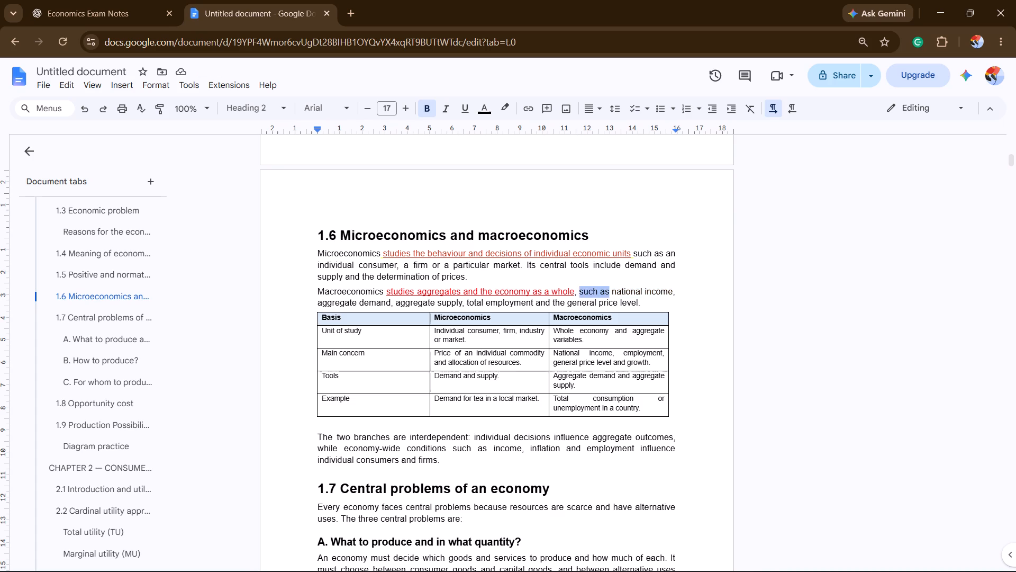
left_click_drag(578, 293, 528, 306)
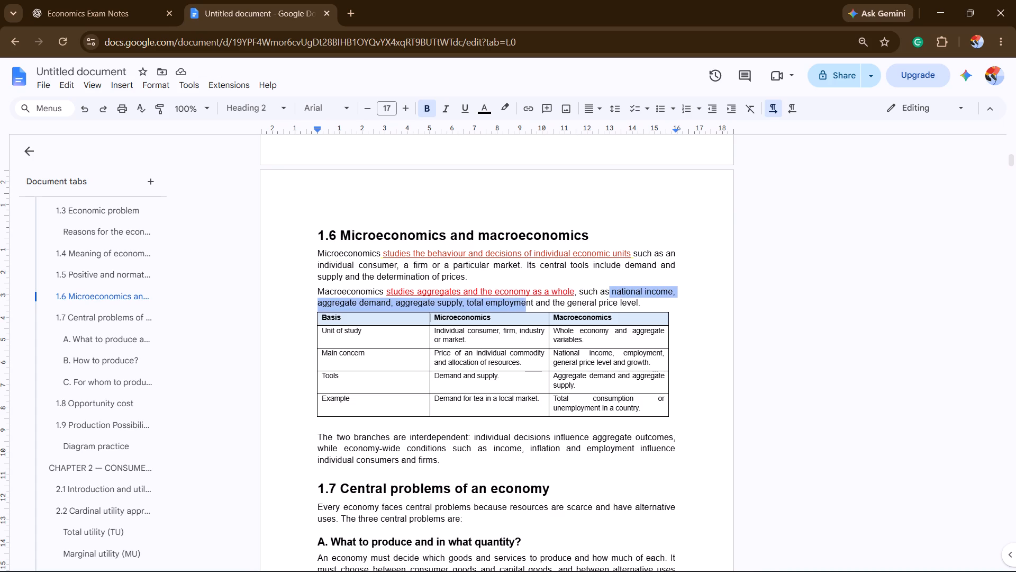
left_click_drag(528, 306, 604, 297)
left_click(635, 286)
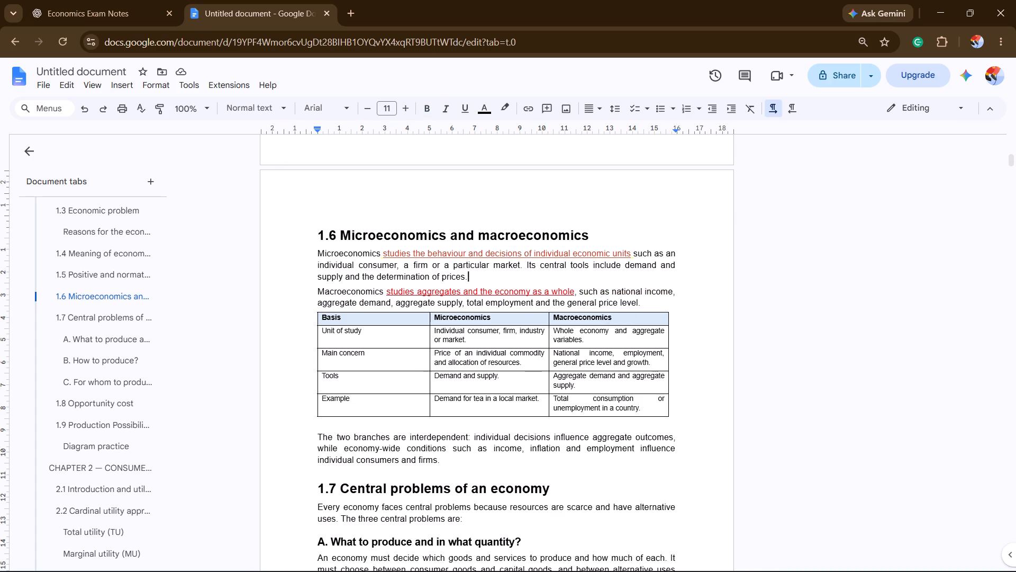
left_click(611, 292)
left_click_drag(611, 292, 657, 293)
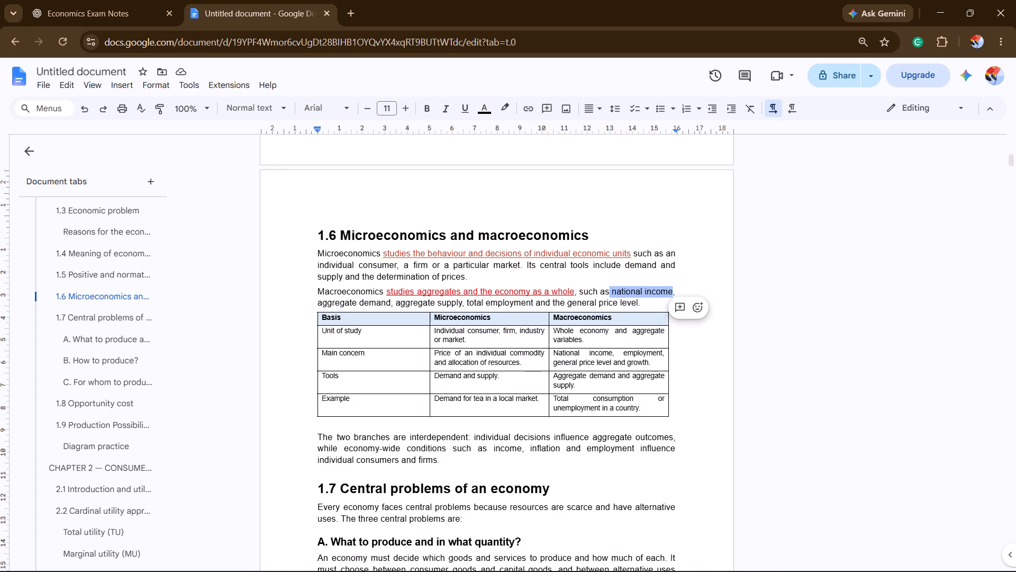
left_click_drag(657, 293, 661, 293)
left_click(616, 291)
left_click_drag(611, 291, 634, 300)
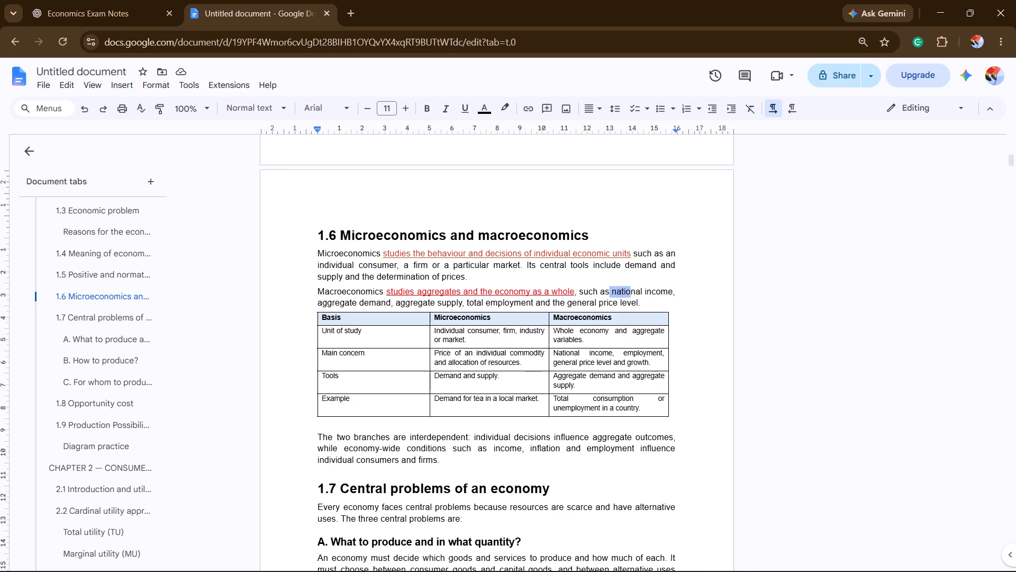
left_click_drag(634, 300, 642, 302)
left_click(438, 110)
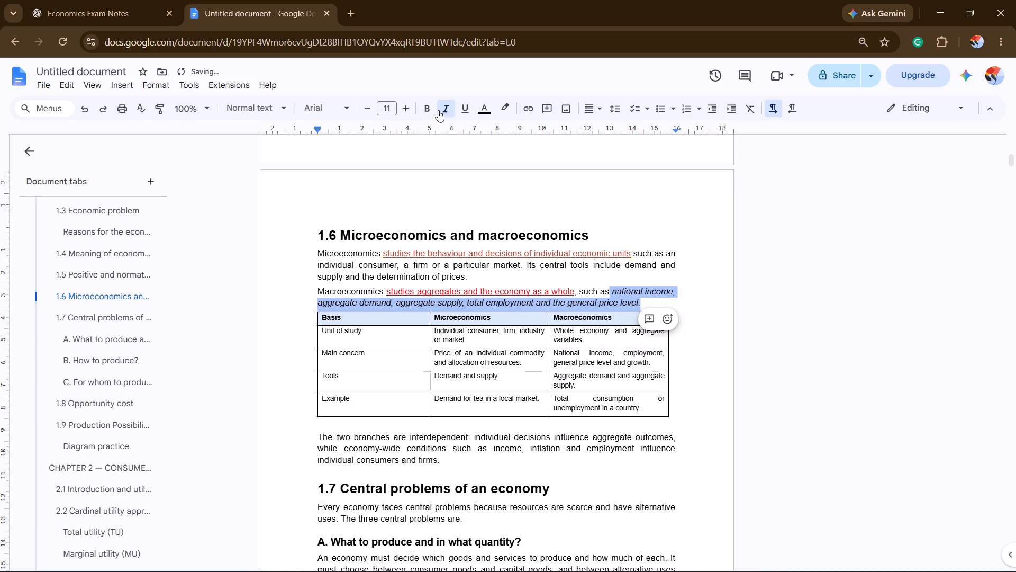
left_click(534, 182)
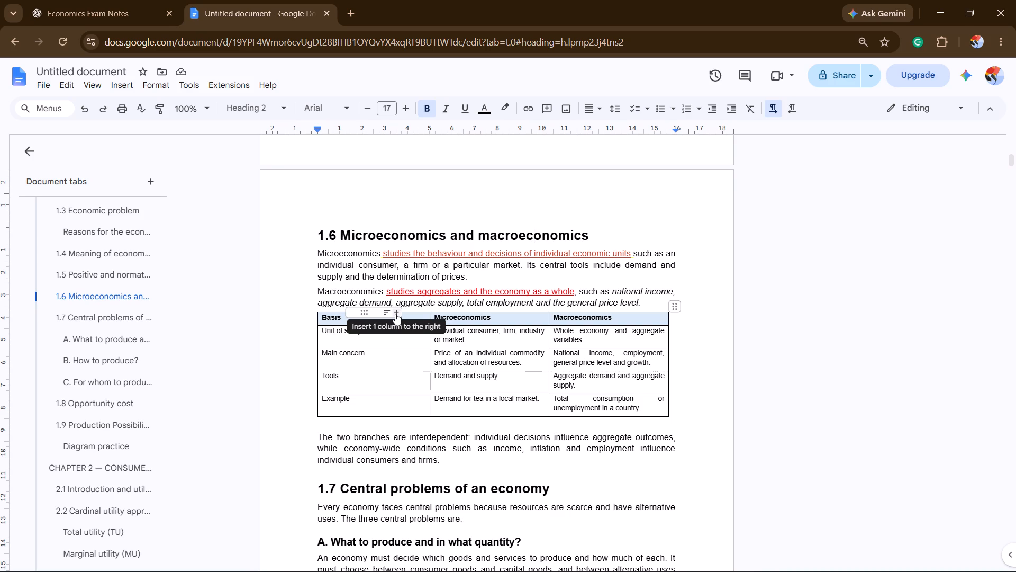
Remove the dash from the Chapter 2 heading and split it so "CONSUMER'S EQUILIBRIUM" starts on its own line.
scroll(469, 349, "down", 2)
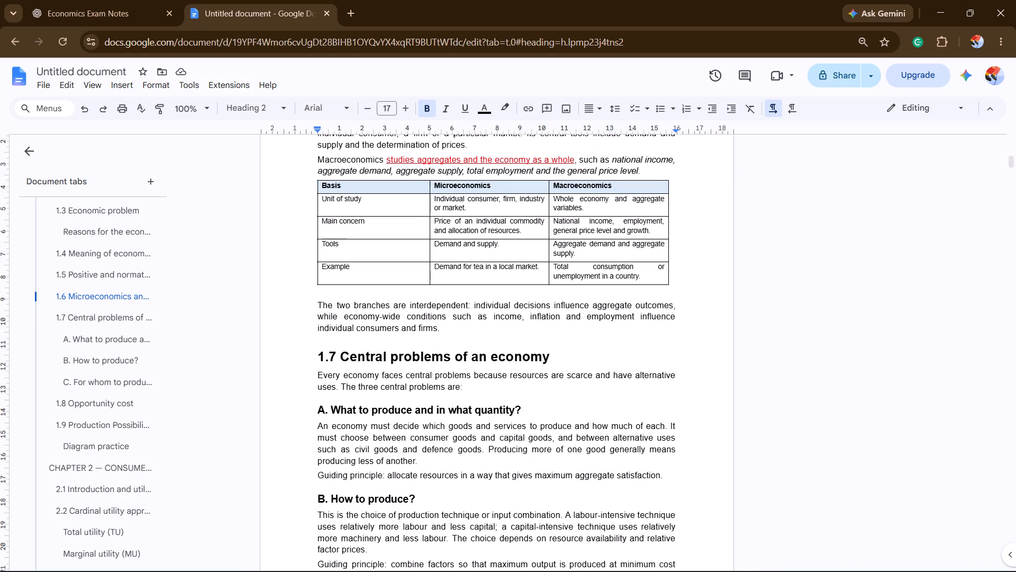
scroll(469, 349, "down", 1)
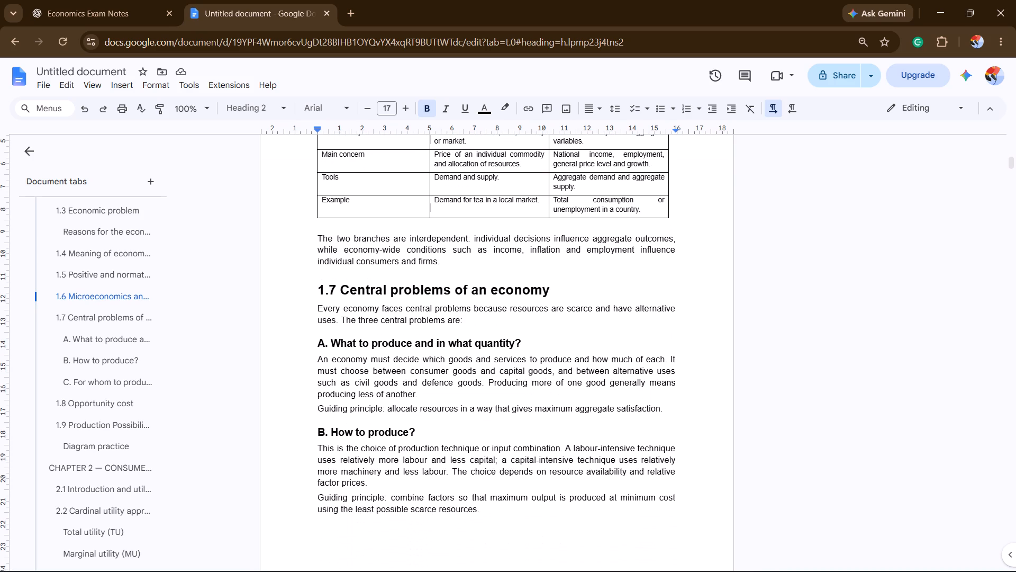
scroll(469, 349, "down", 5)
scroll(469, 349, "up", 2)
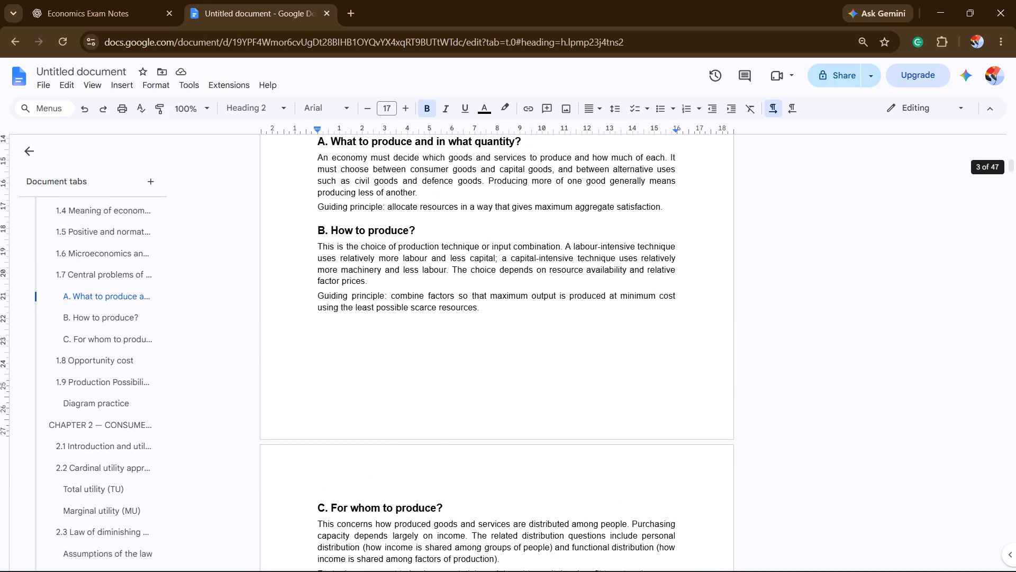
scroll(469, 349, "down", 4)
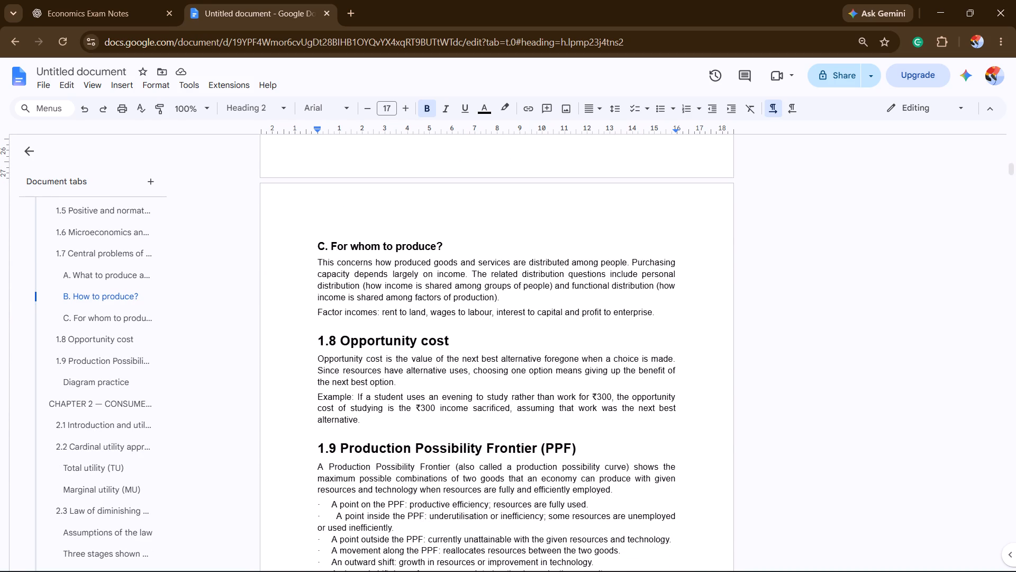
scroll(469, 349, "down", 1)
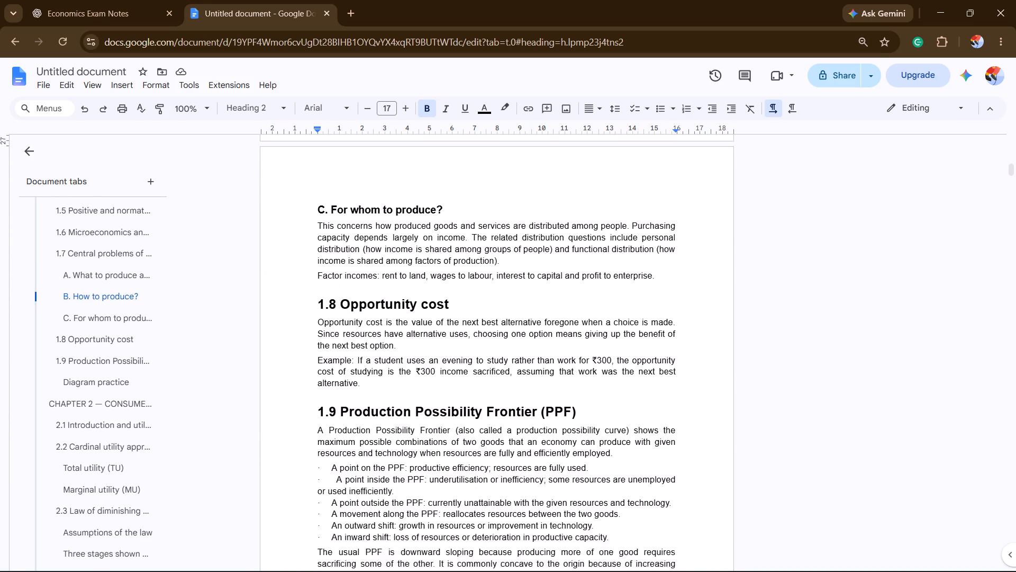
scroll(469, 349, "down", 2)
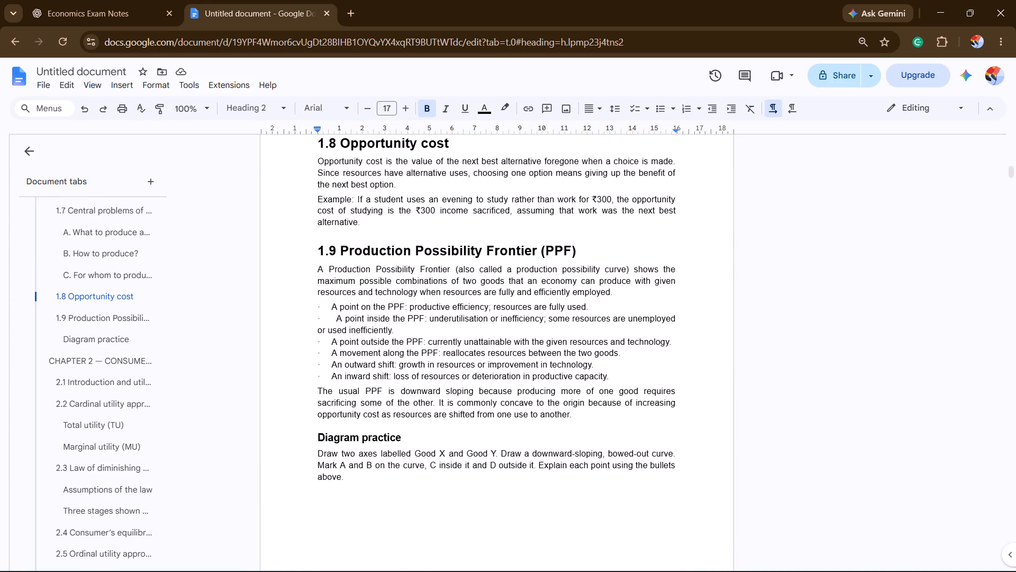
scroll(469, 349, "up", 1)
scroll(469, 349, "down", 1)
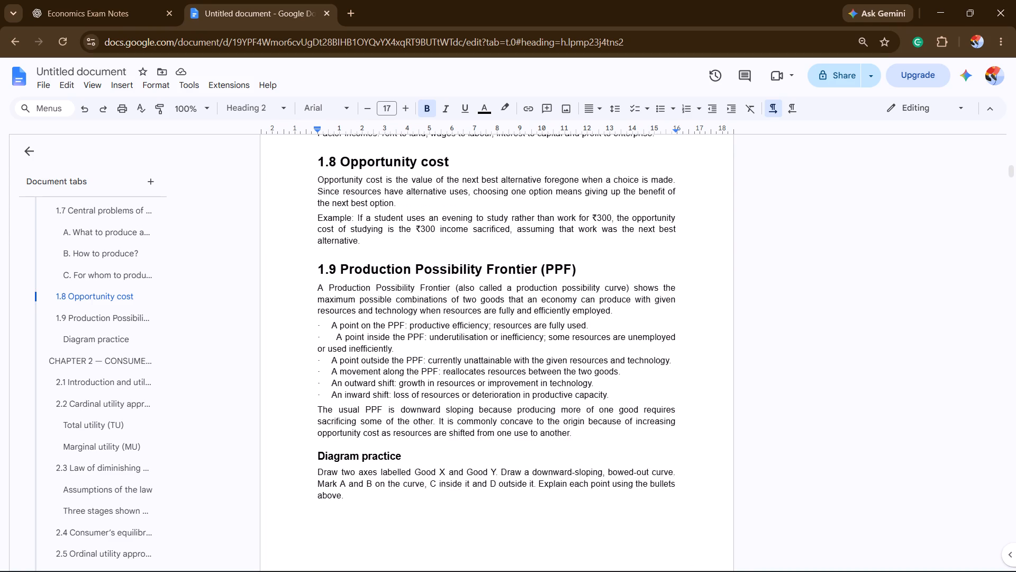
scroll(469, 349, "down", 4)
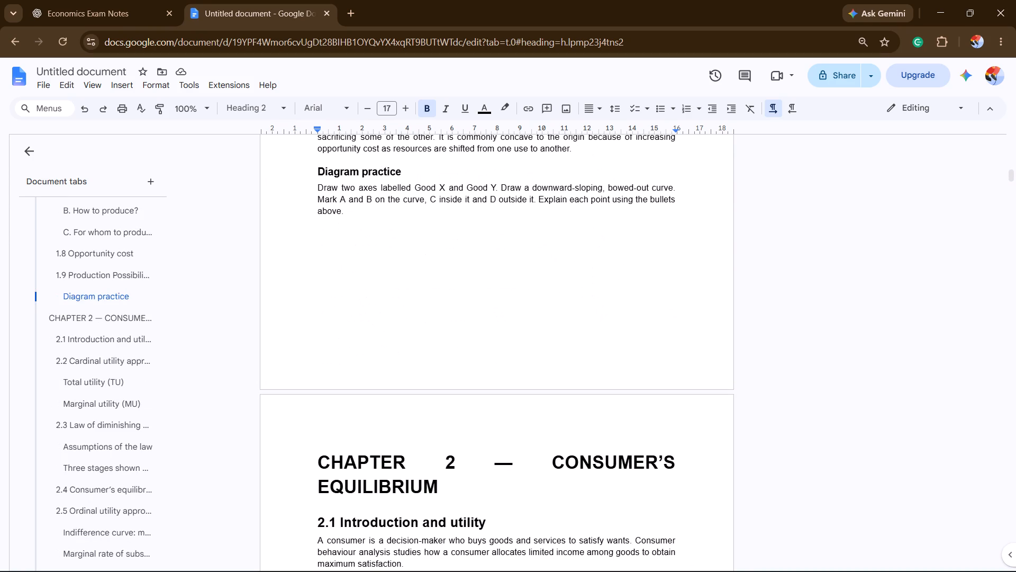
left_click(521, 454)
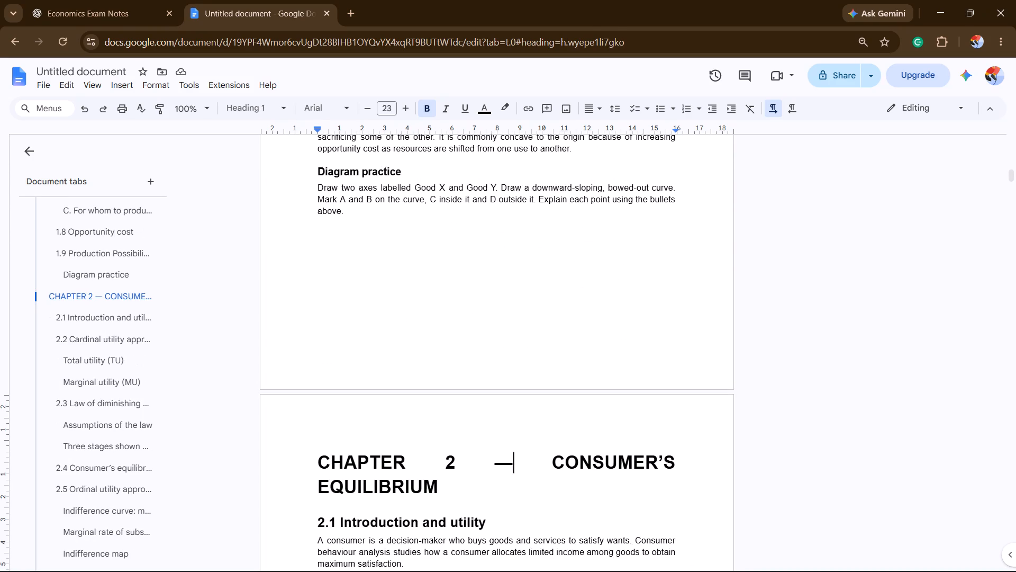
key("BackSpace")
key("BackSpace")
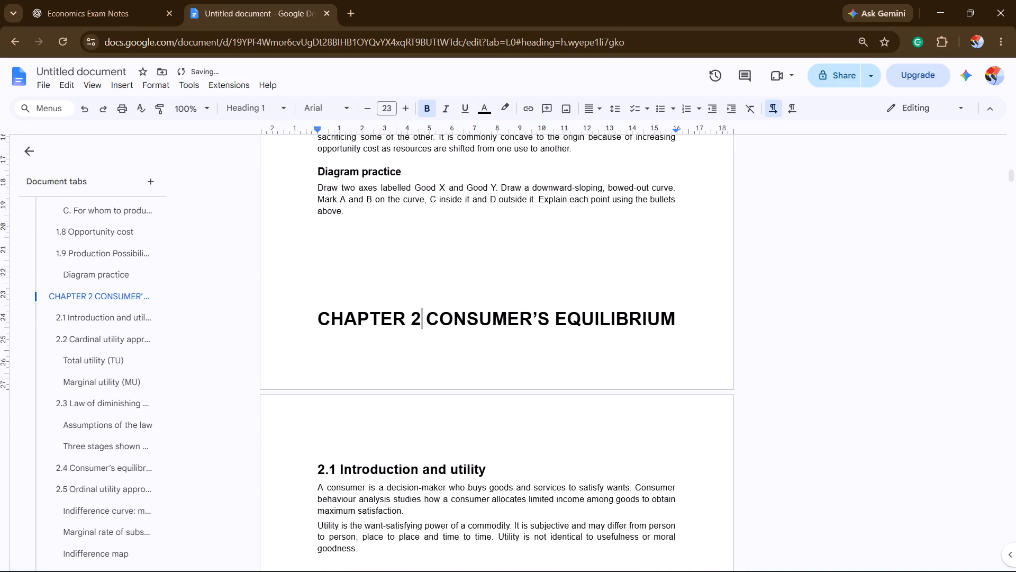
key("Return")
Insert a blank line above "CHAPTER 2" so the heading moves down to the next page.
key("Up")
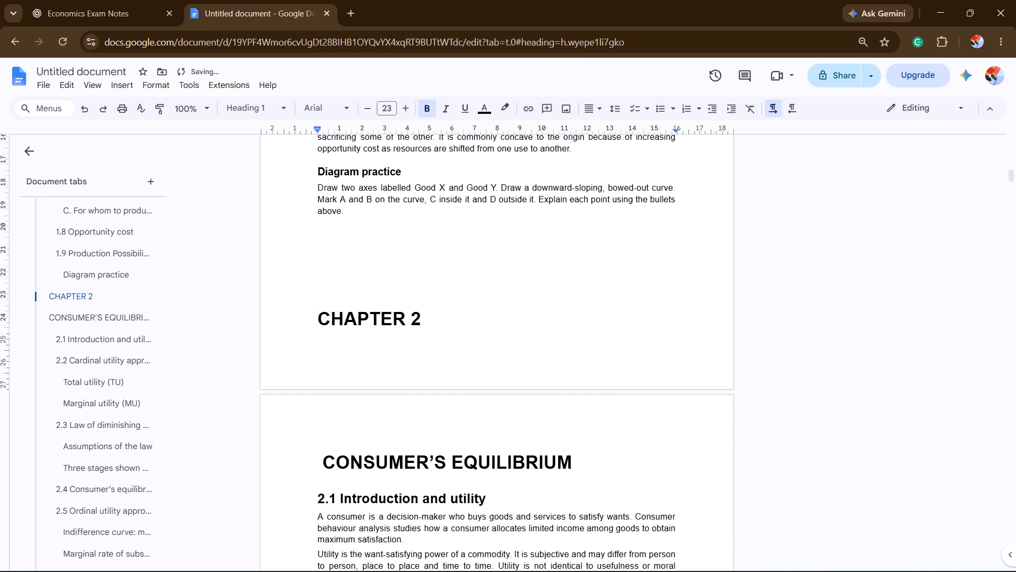
key("Return")
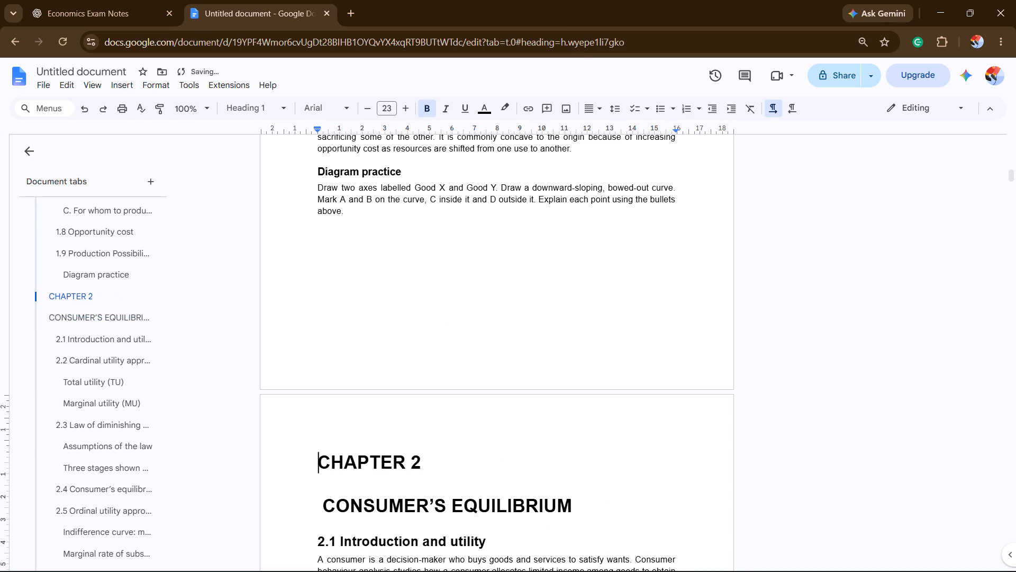
Remove the leading space before "CONSUMER'S EQUILIBRIUM", keeping it on a separate line below "CHAPTER 2".
left_click(325, 517)
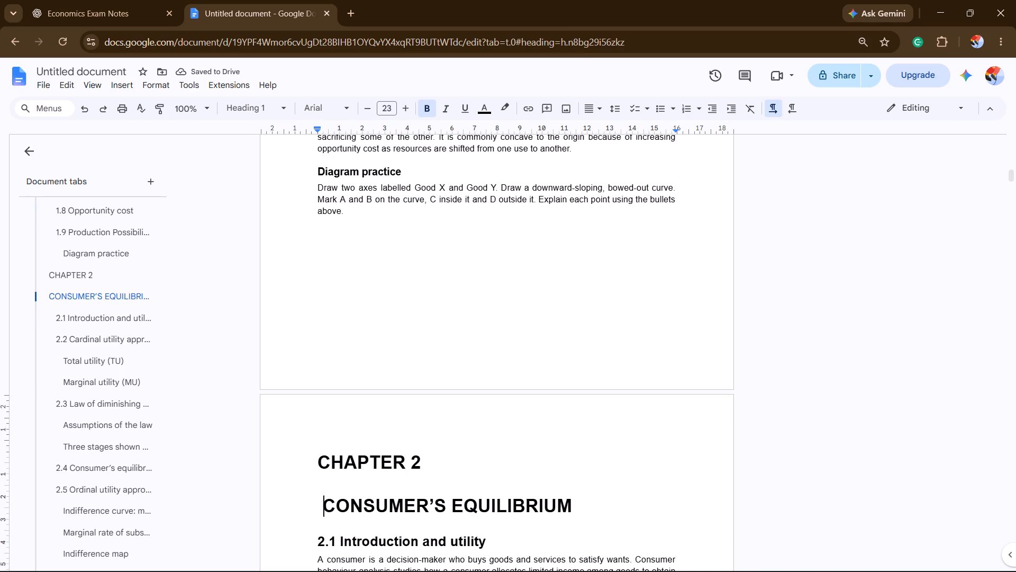
key("BackSpace")
key("BackSpace")
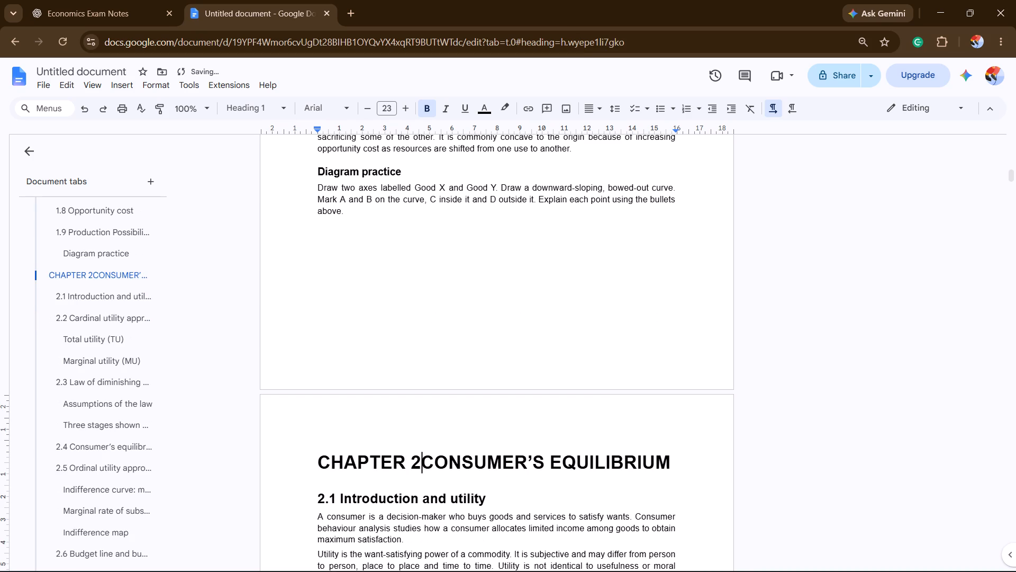
key("Return")
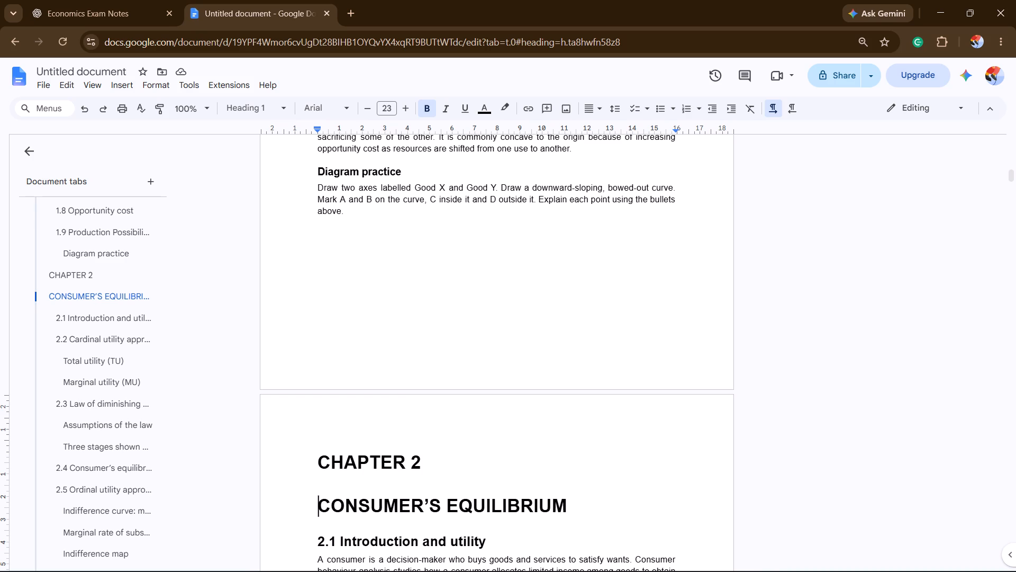
Review the layout and formatting of the notes from the Chapter 2 heading back up to section 1.6.
scroll(474, 356, "down", 2)
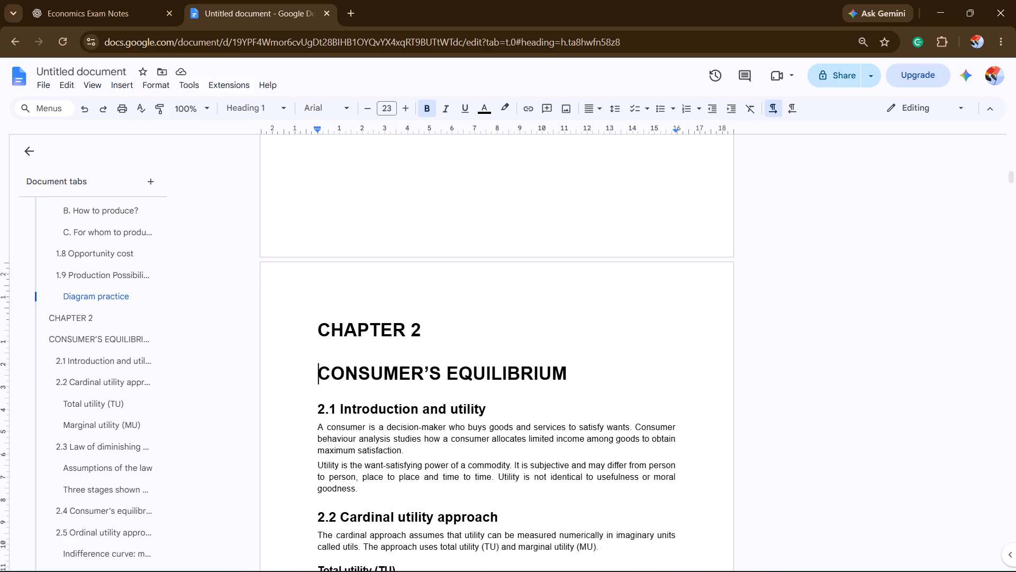
scroll(388, 361, "up", 5)
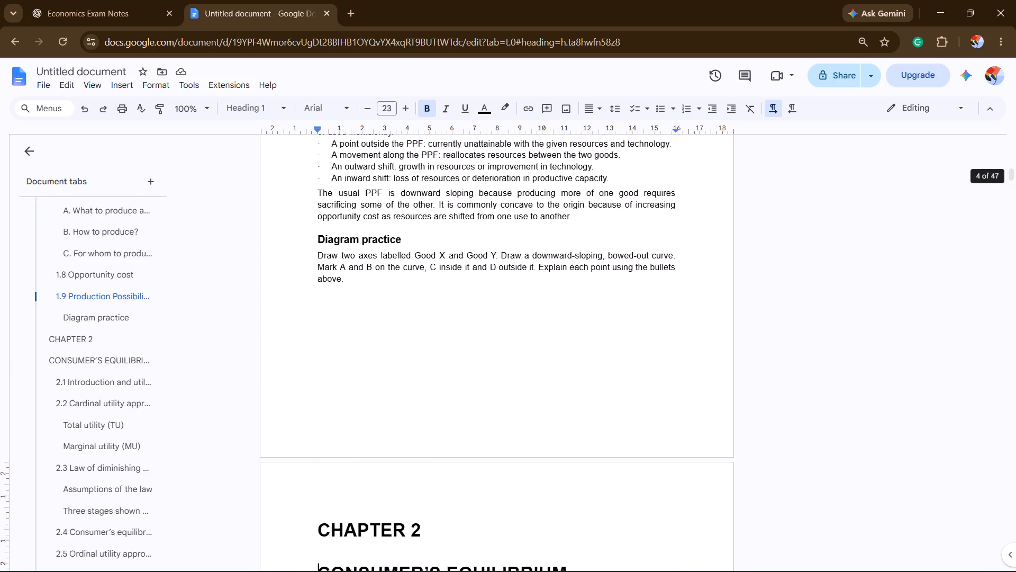
scroll(388, 361, "up", 4)
scroll(388, 361, "down", 2)
scroll(388, 361, "up", 8)
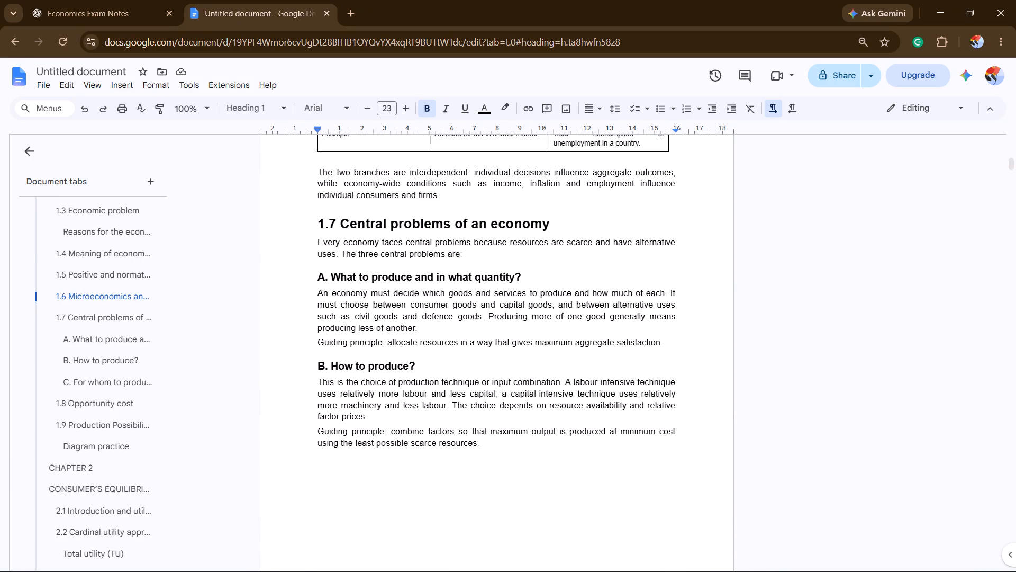
scroll(332, 270, "up", 3)
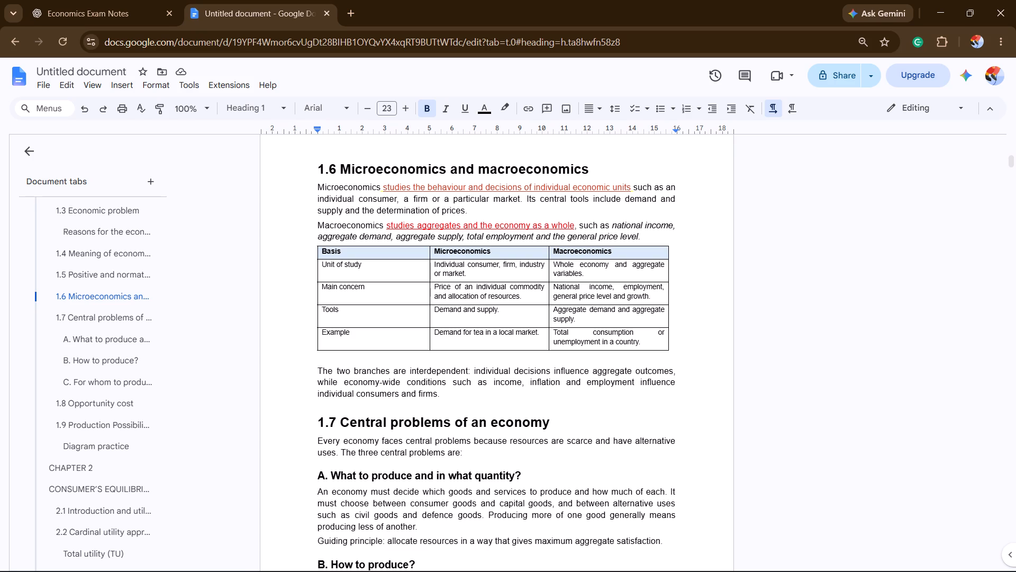
Review the layout and formatting of the notes from section 1.6 through section 4.3, including the percentage method formulas.
scroll(466, 329, "down", 9)
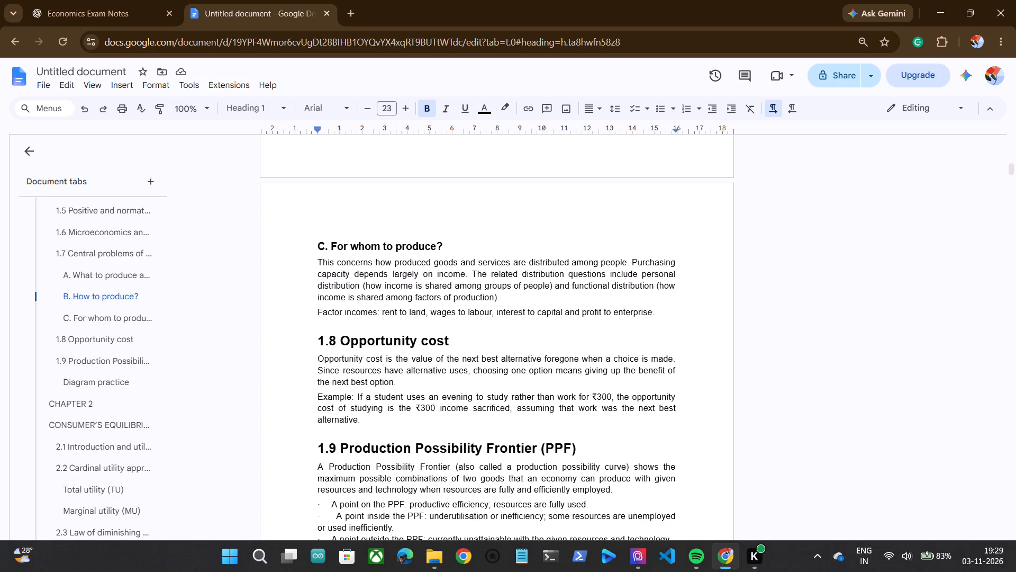
scroll(528, 421, "down", 20)
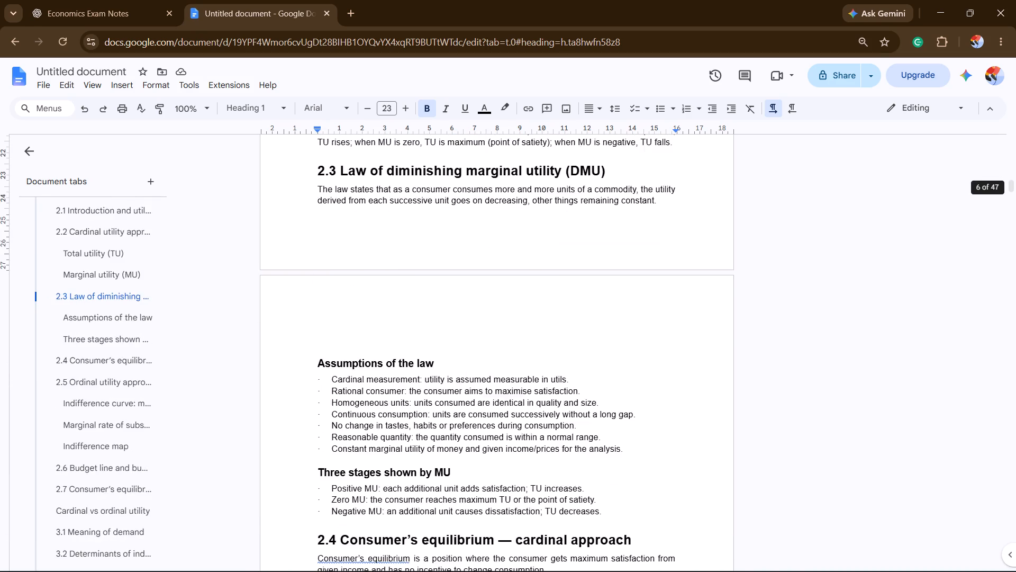
scroll(528, 421, "down", 7)
scroll(528, 421, "down", 16)
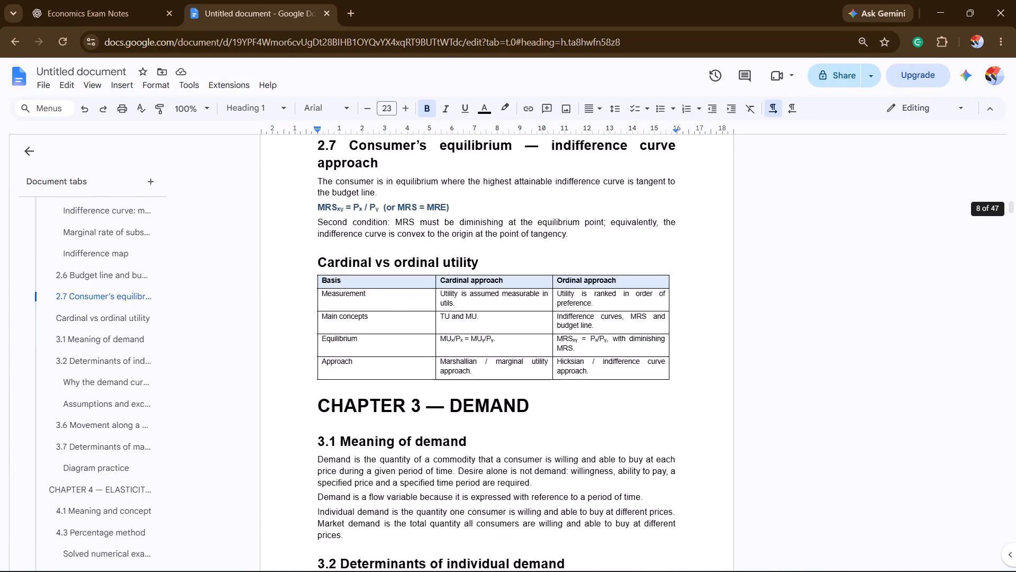
scroll(528, 421, "down", 13)
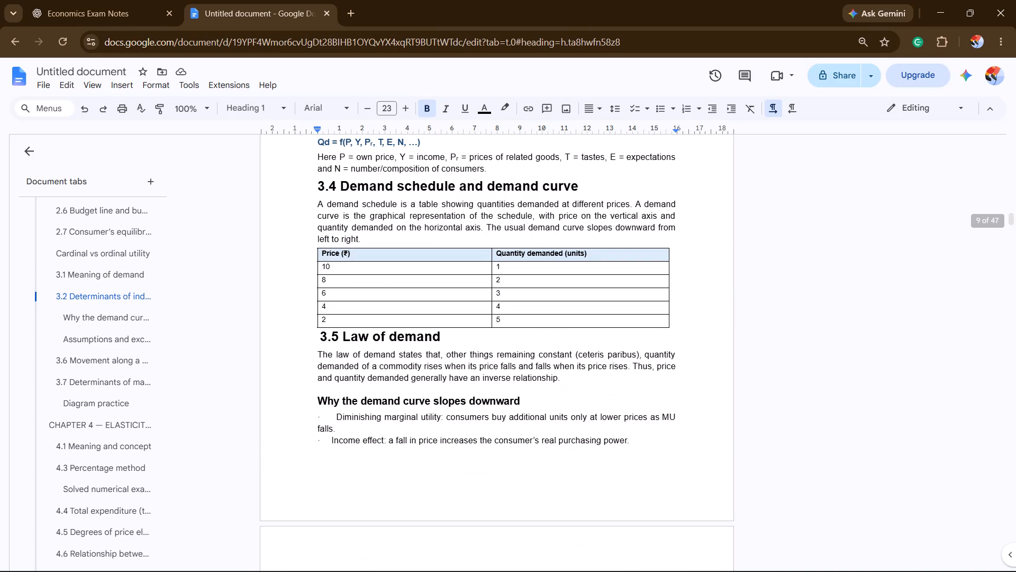
scroll(528, 421, "down", 14)
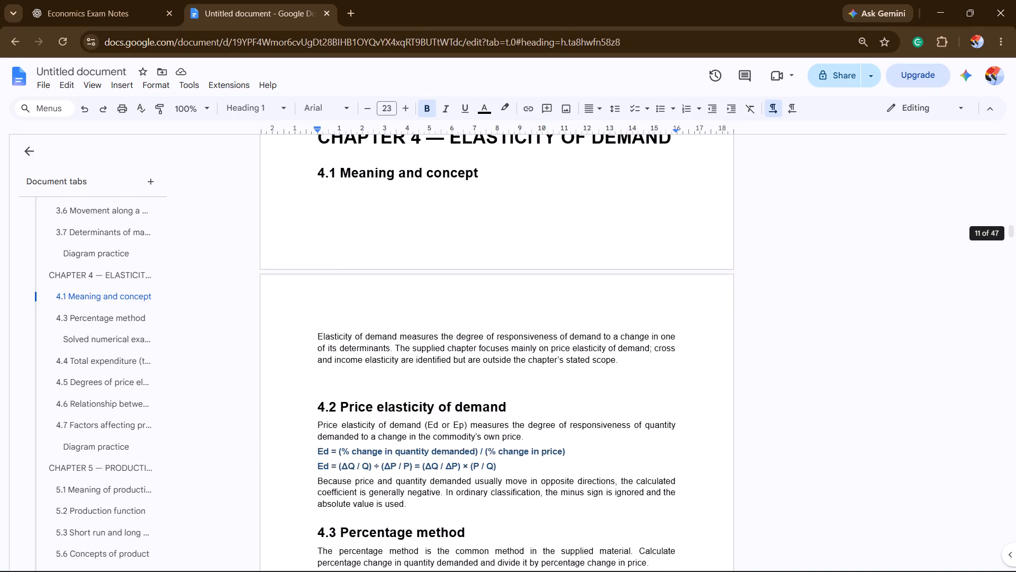
scroll(528, 421, "down", 3)
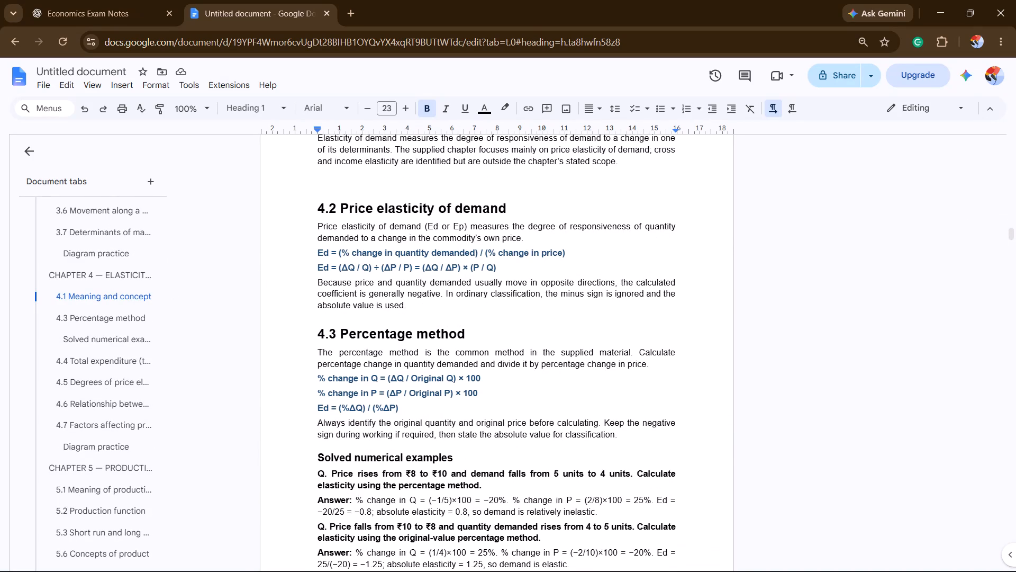
left_click_drag(415, 411, 296, 385)
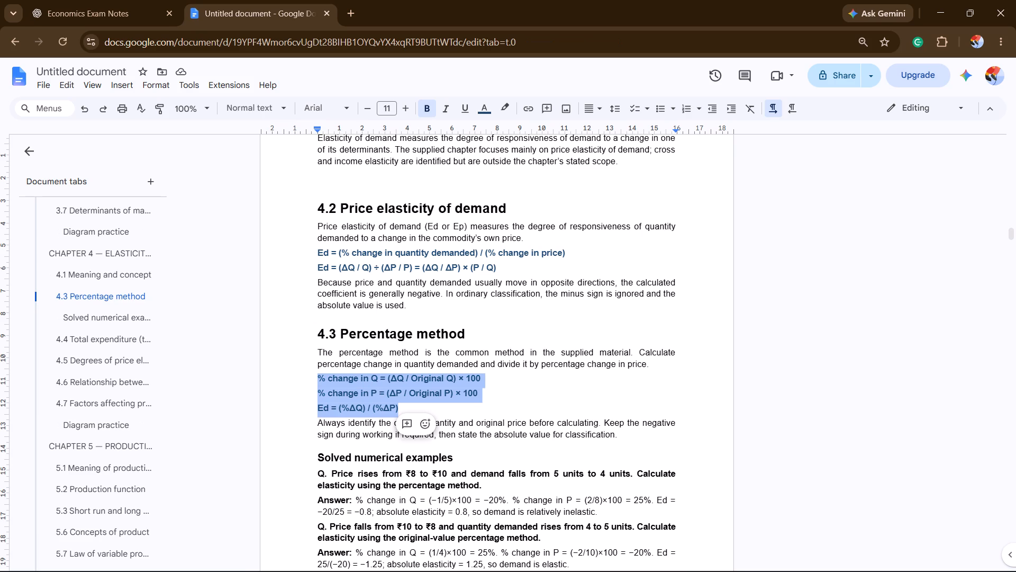
left_click(490, 321)
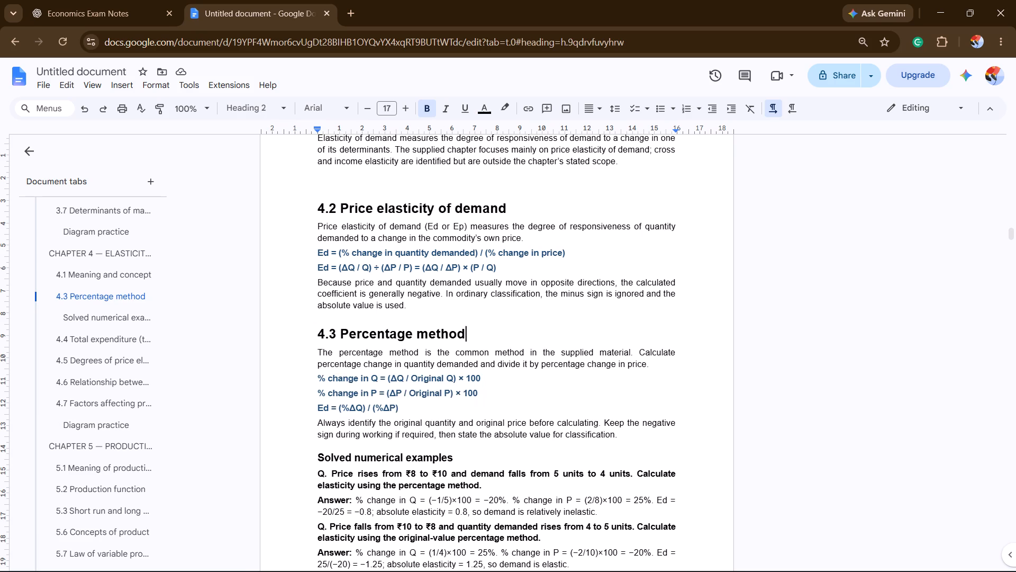
scroll(487, 397, "up", 13)
scroll(487, 393, "down", 1)
scroll(487, 393, "up", 4)
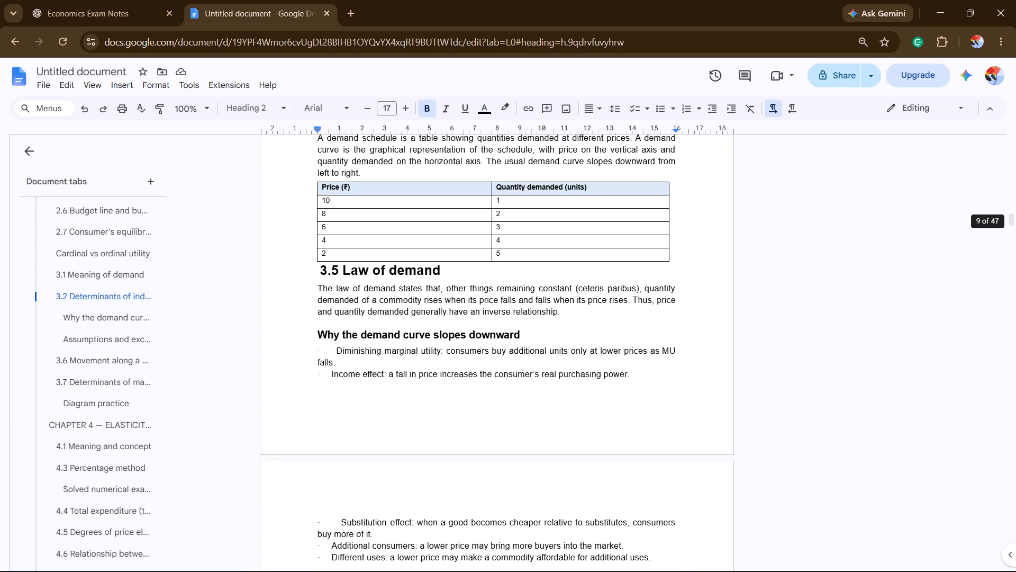
Open Tab 2 of the document and look over the cost questions and answers at its end.
scroll(89, 413, "down", 20)
scroll(89, 413, "down", 9)
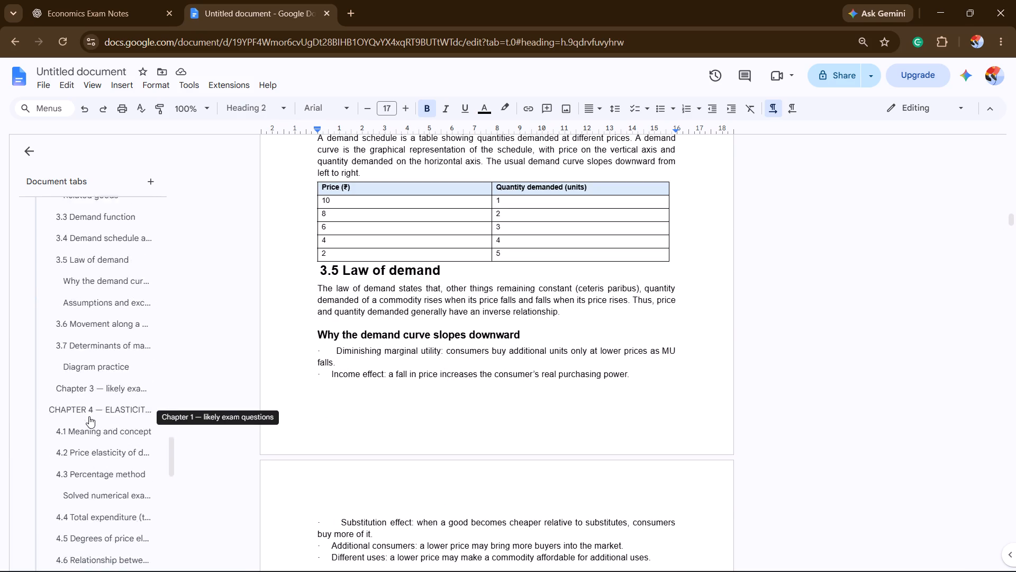
scroll(89, 416, "down", 18)
scroll(89, 416, "up", 1)
scroll(89, 416, "down", 4)
scroll(89, 416, "up", 1)
scroll(89, 416, "down", 5)
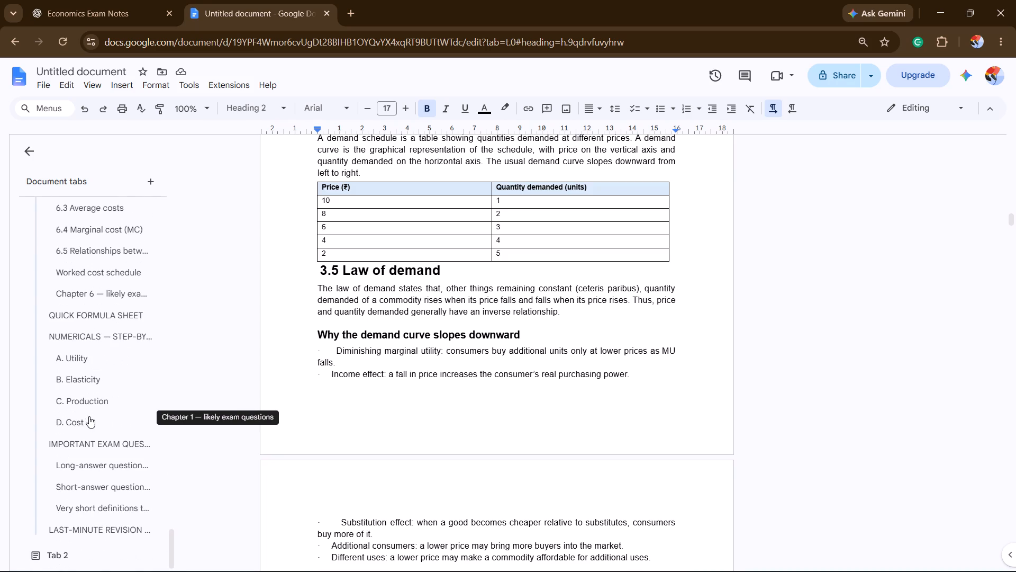
left_click(72, 547)
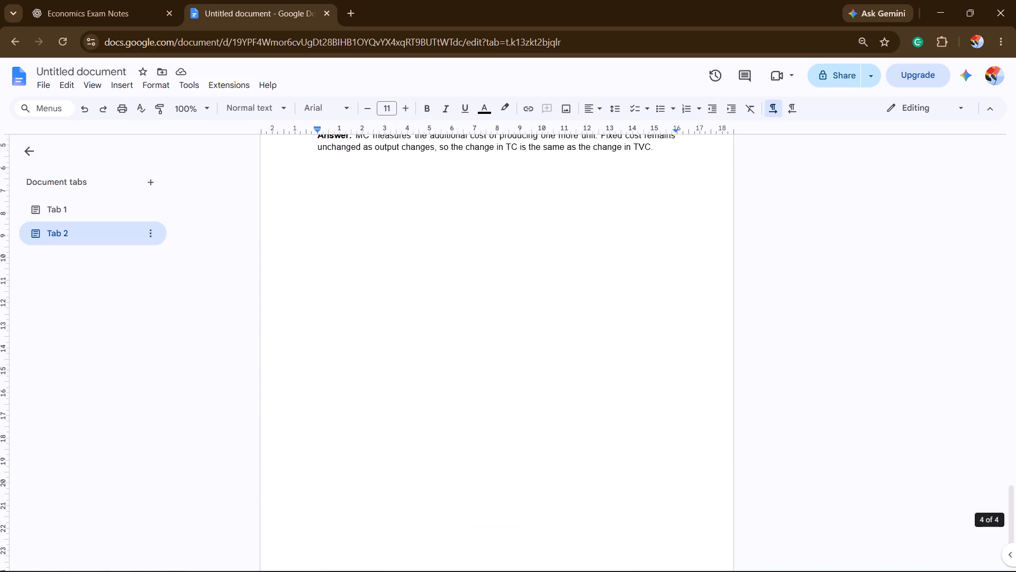
scroll(379, 193, "up", 4)
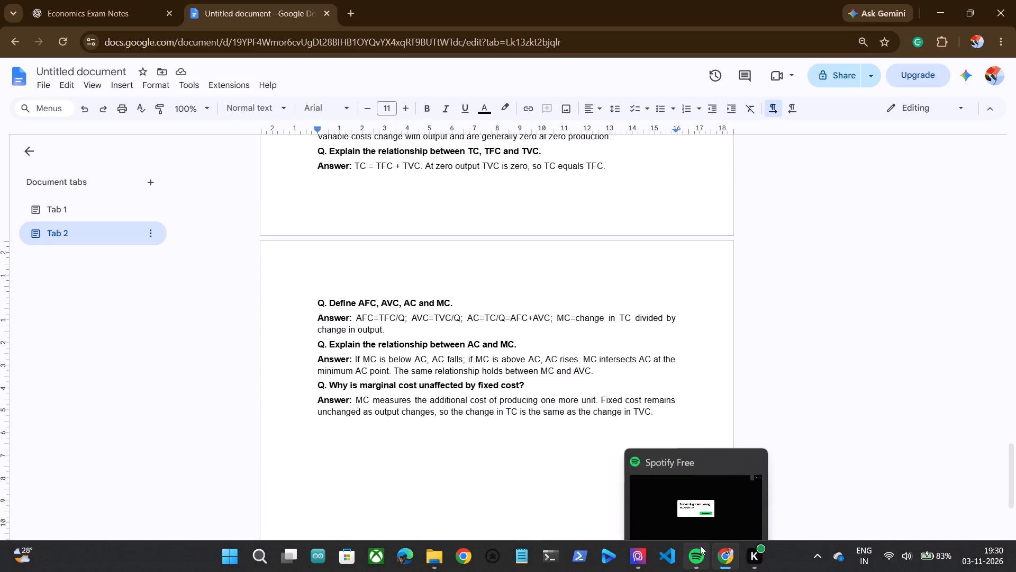